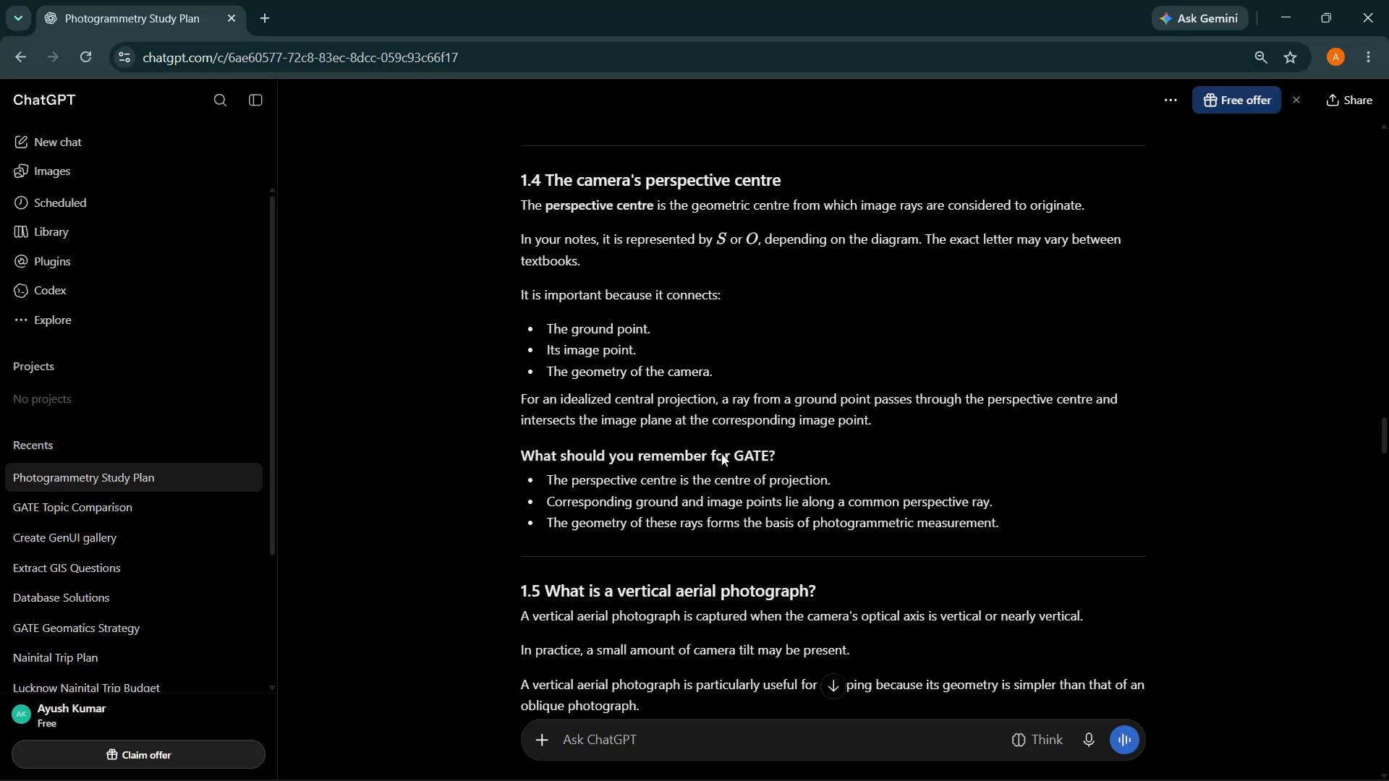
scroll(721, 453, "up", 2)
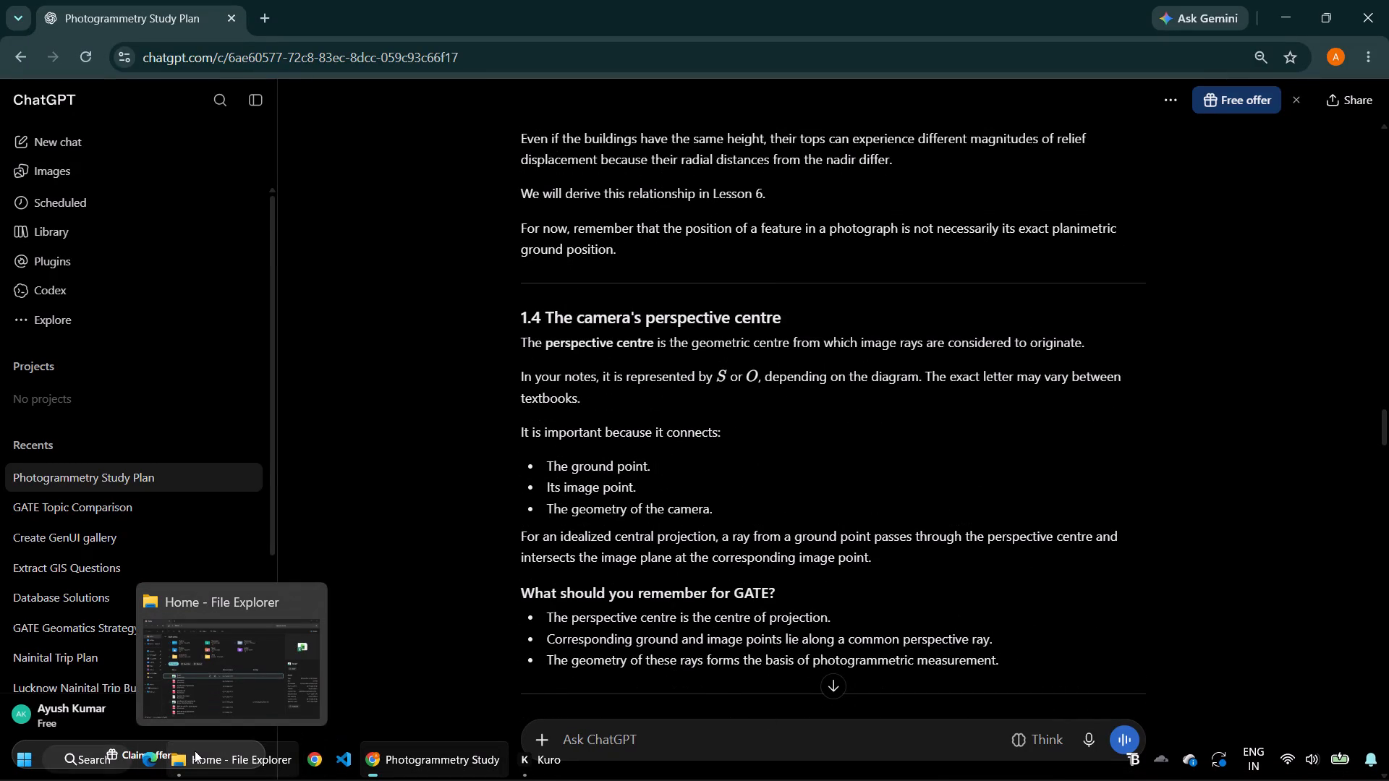
Switch to File Explorer and open the recent Book1 workbook from Downloads.
left_click(195, 751)
double_click(310, 453)
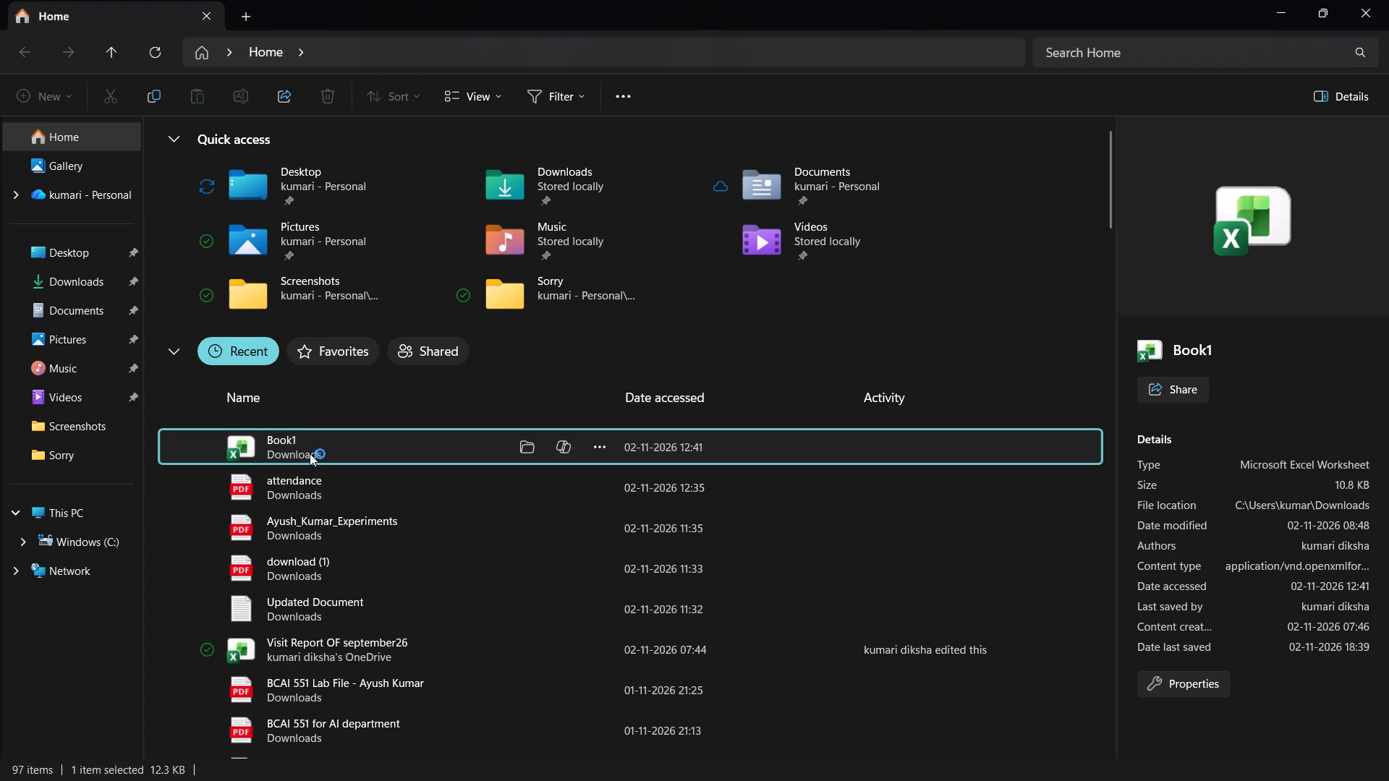
Below the last table entry, merge and center column A in two-row pairs: A48:A49, A50:A51 and A52:A53.
scroll(310, 453, "down", 3)
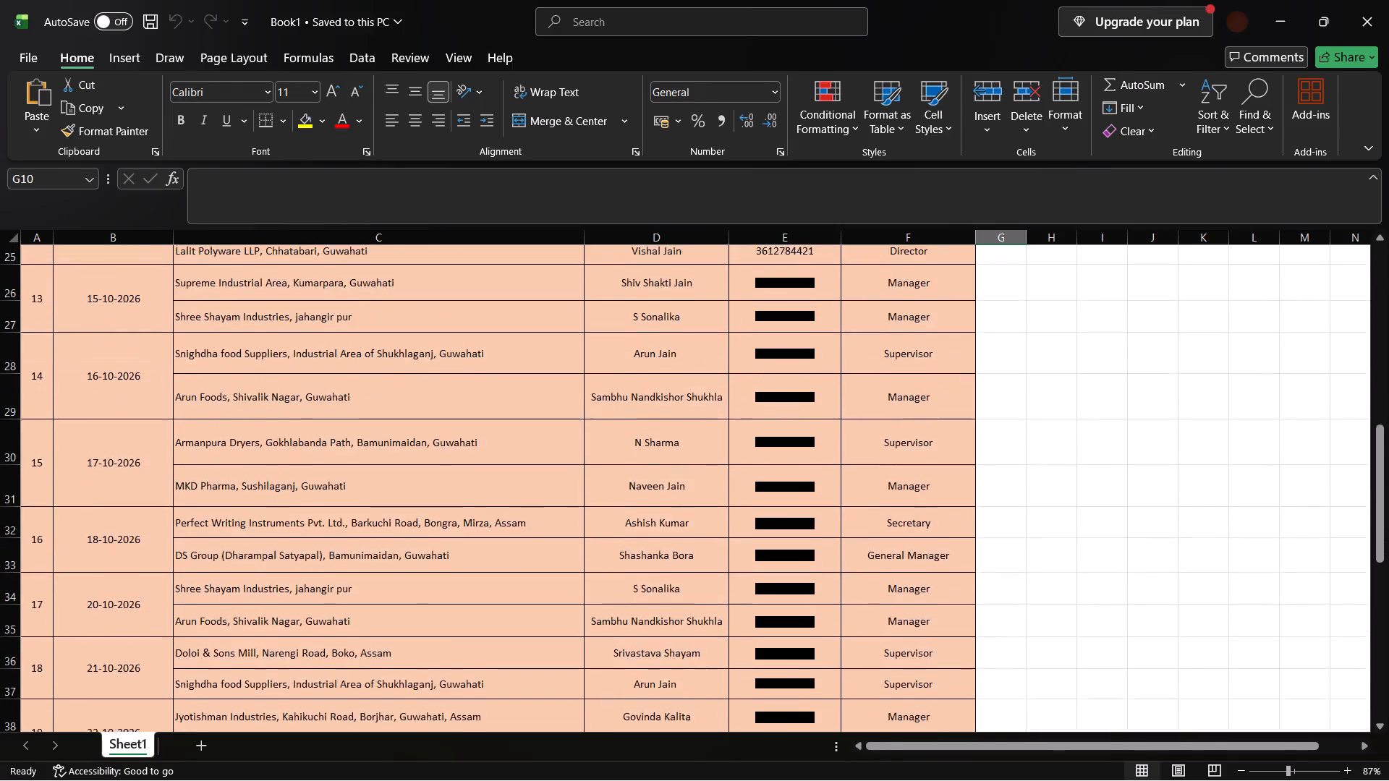
scroll(310, 453, "down", 5)
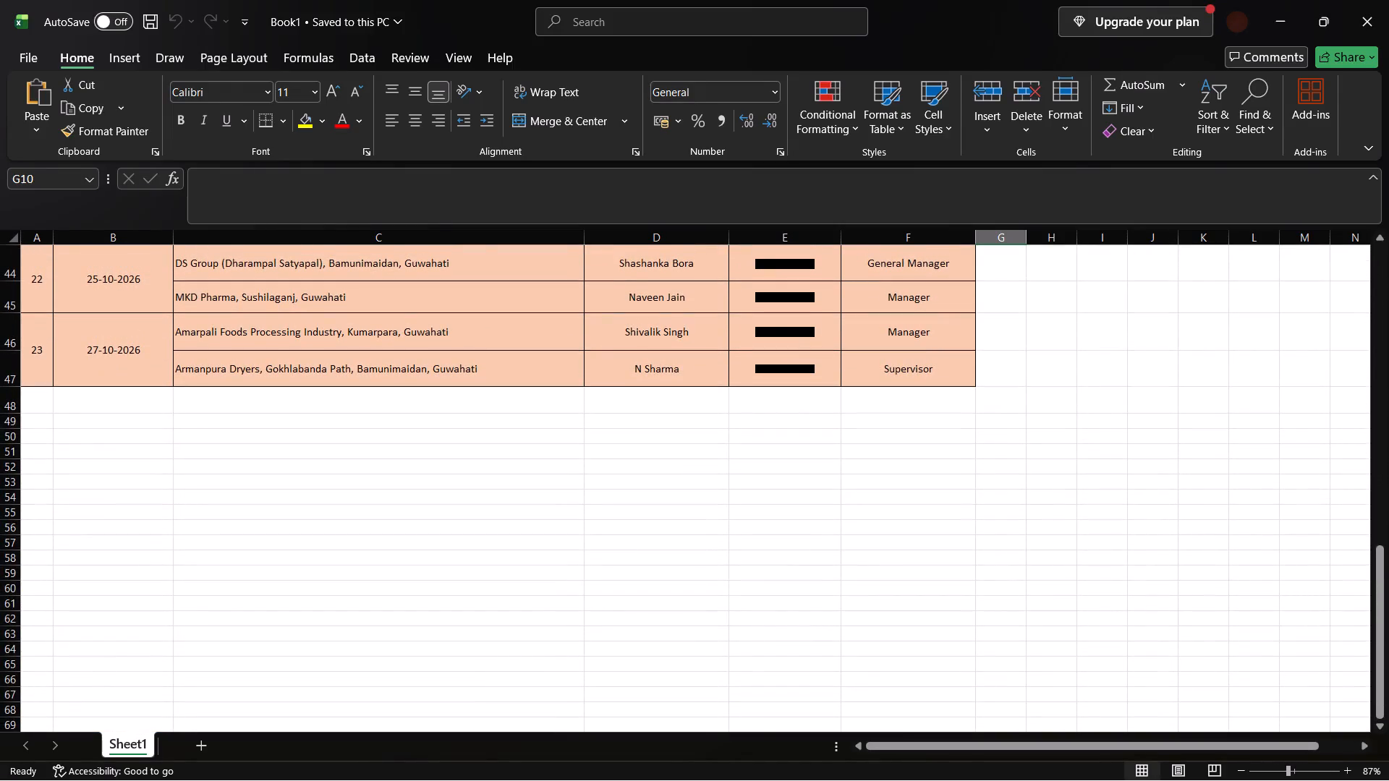
left_click(46, 414)
left_click_drag(42, 402, 42, 422)
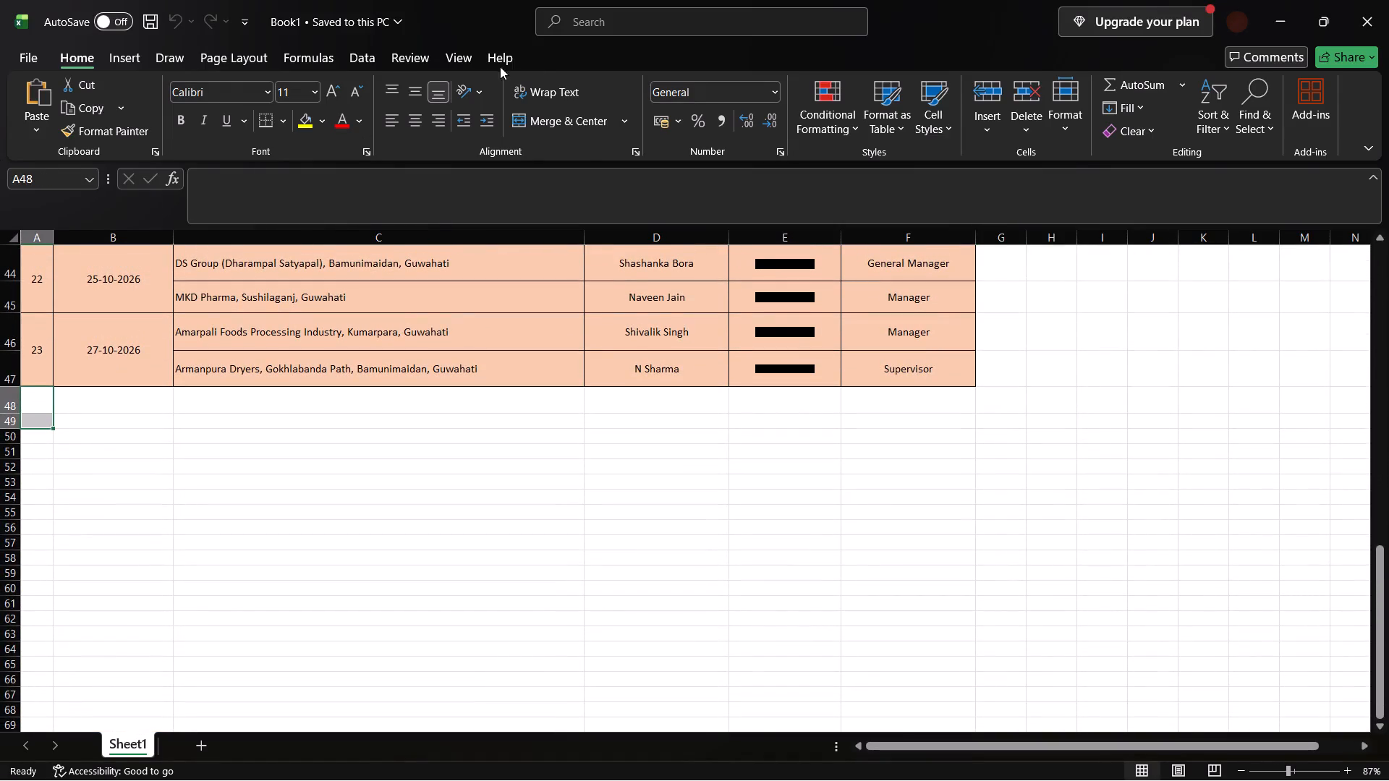
left_click(537, 121)
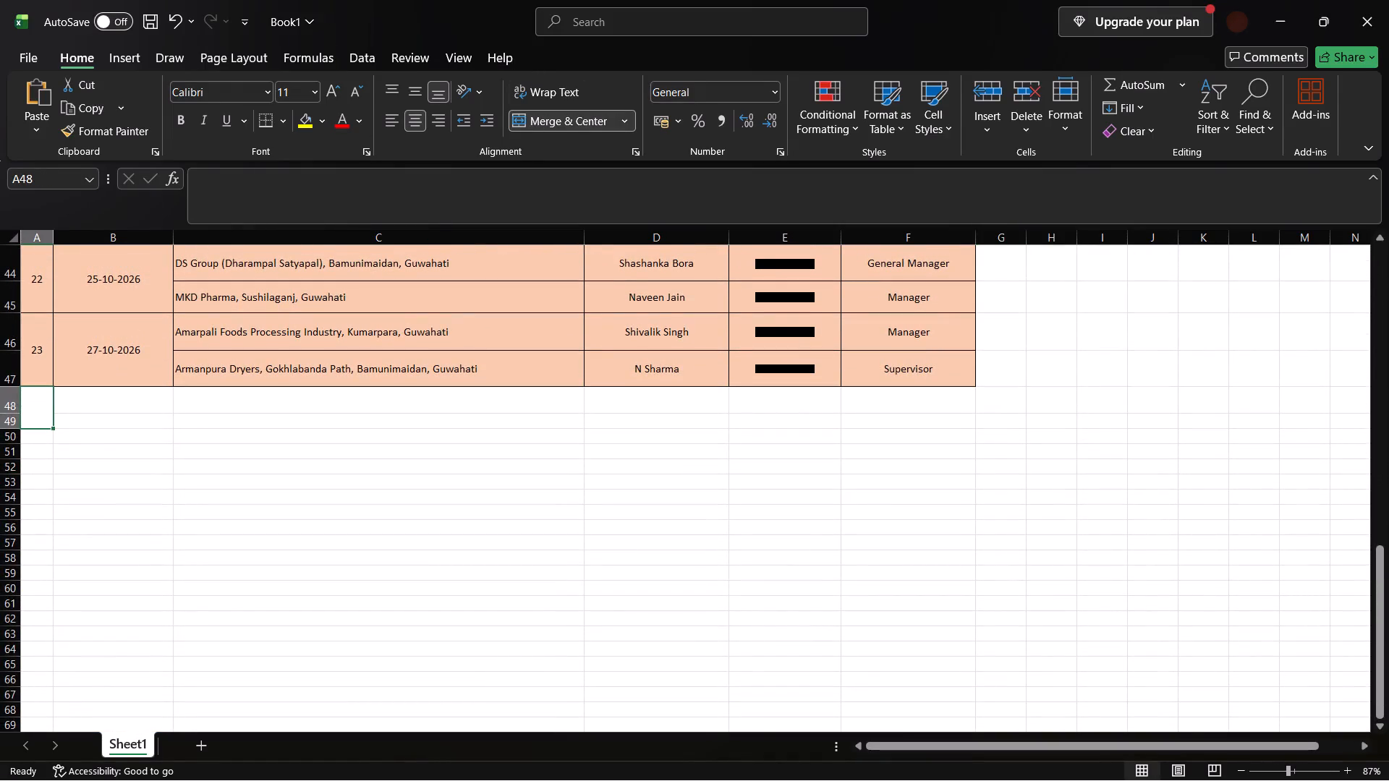
left_click_drag(41, 434, 40, 448)
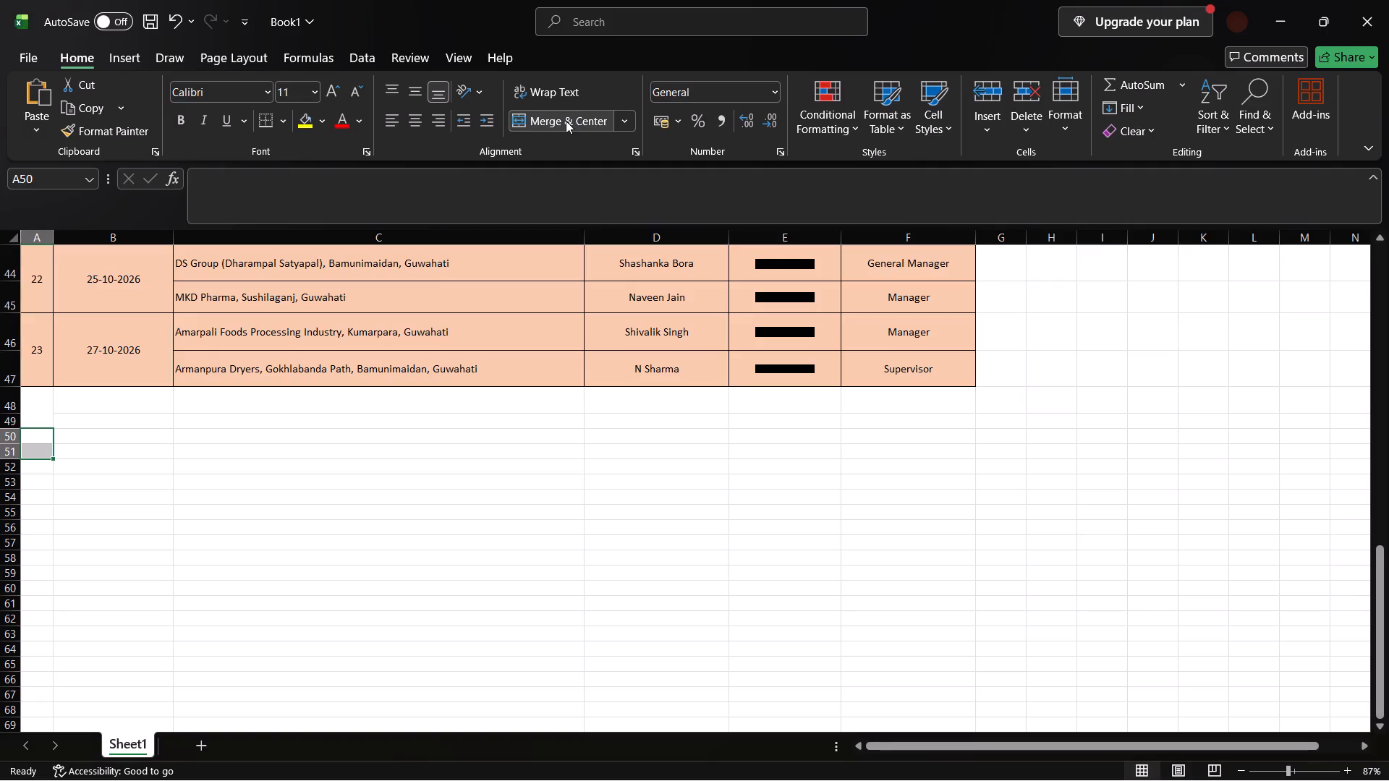
left_click(566, 121)
left_click(569, 120)
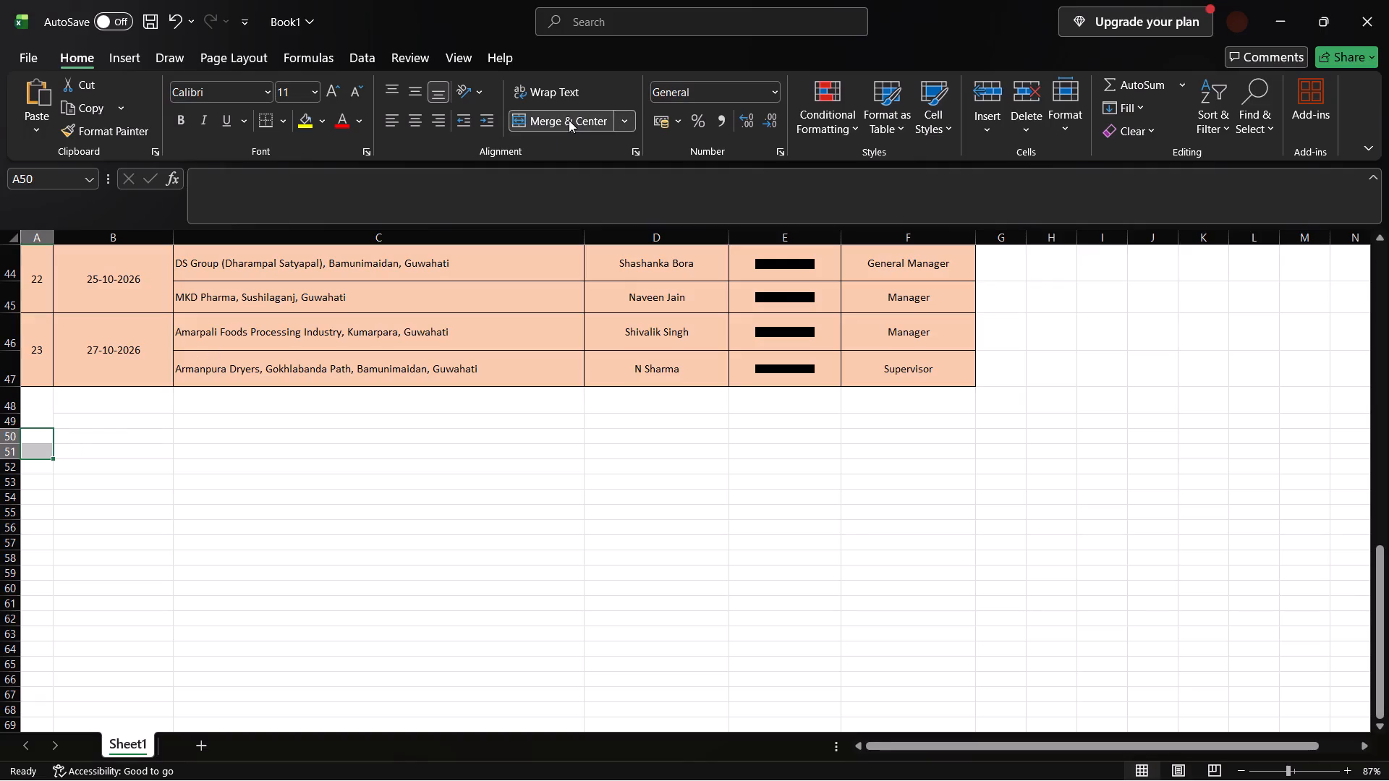
left_click_drag(35, 468, 33, 485)
left_click(553, 123)
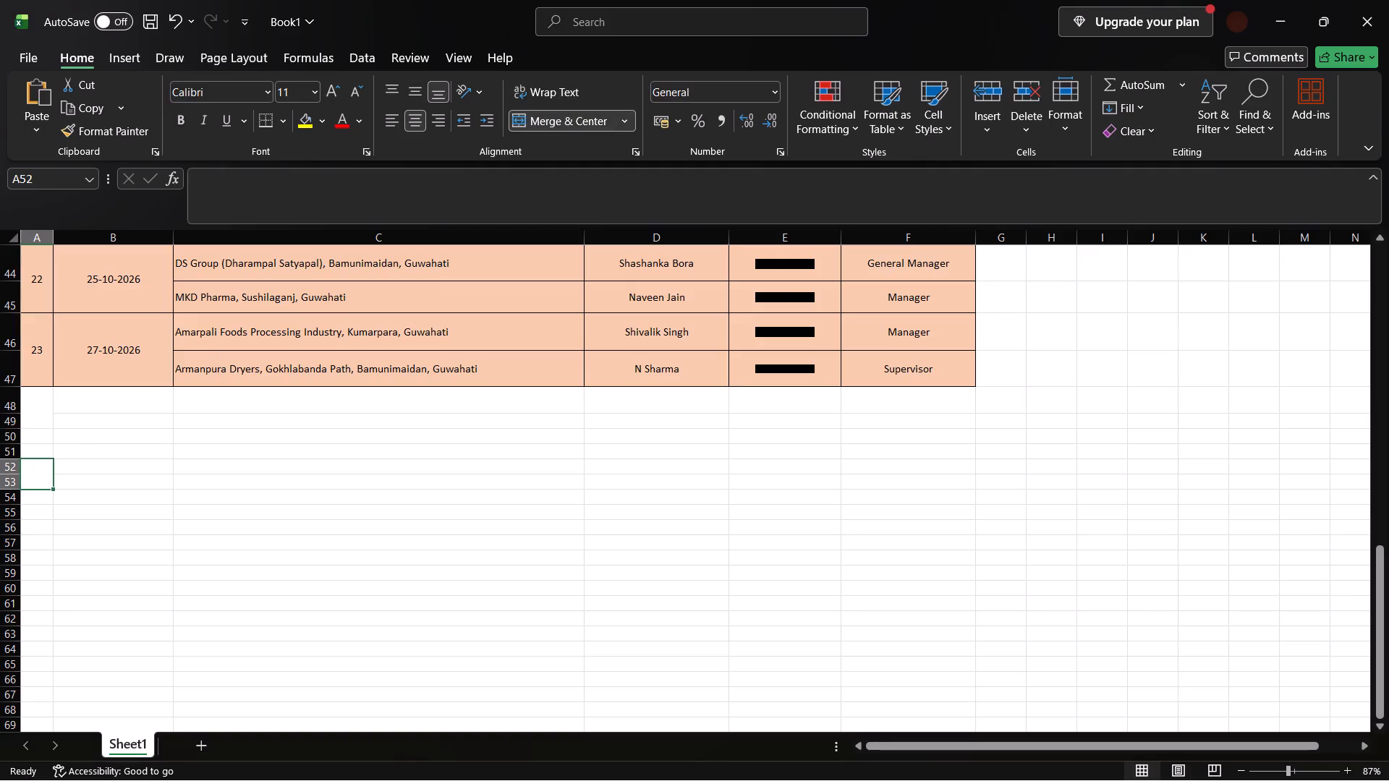
left_click_drag(43, 432, 43, 445)
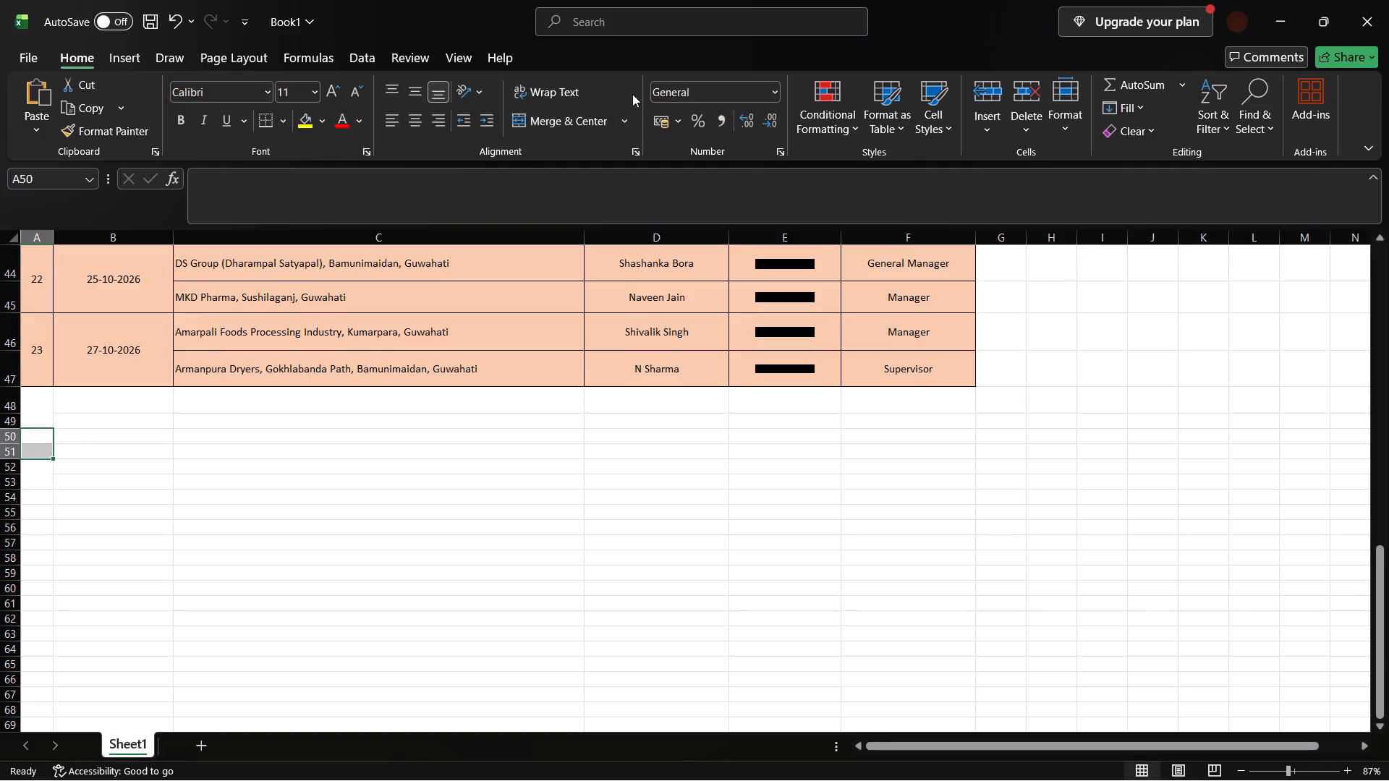
left_click(551, 127)
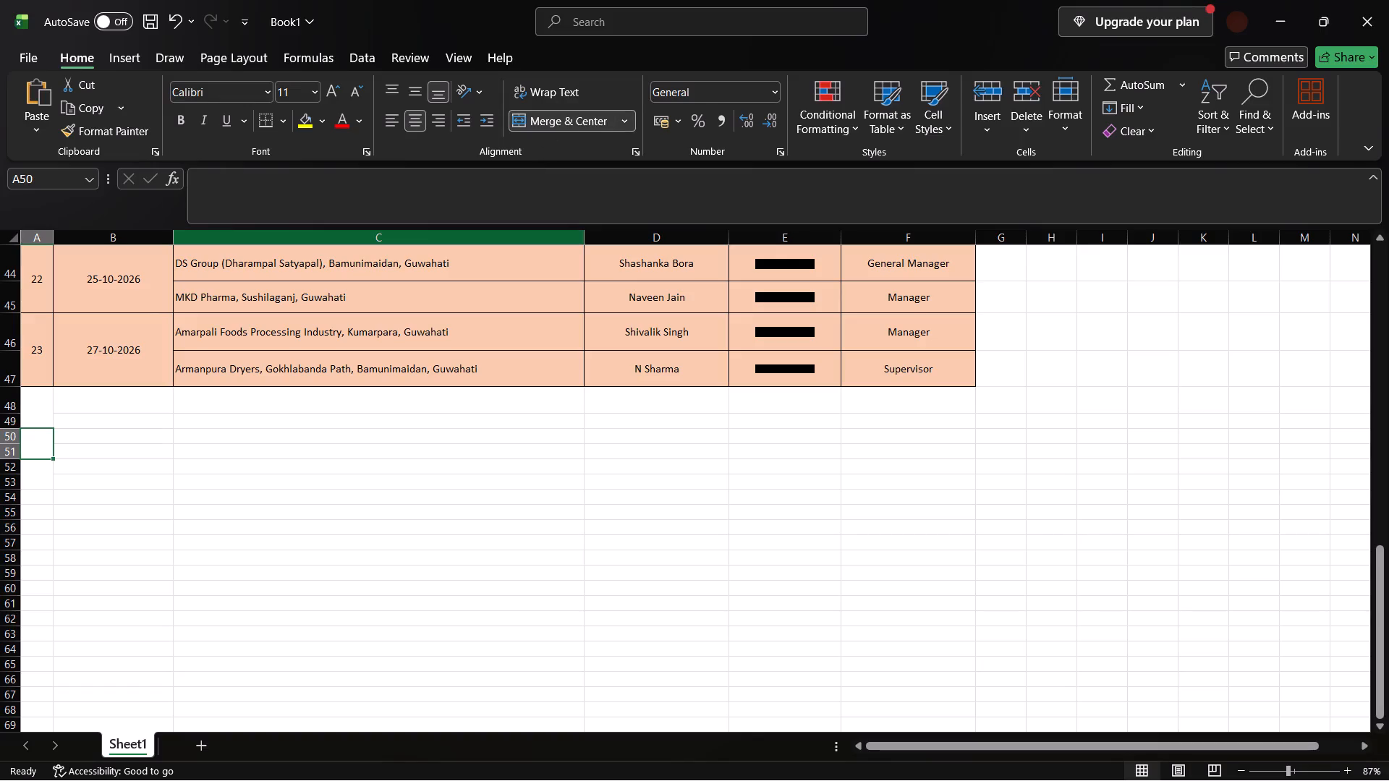
Continue merging and centering column A in two-row pairs from A54:A55 through A64:A65.
left_click_drag(38, 498, 38, 511)
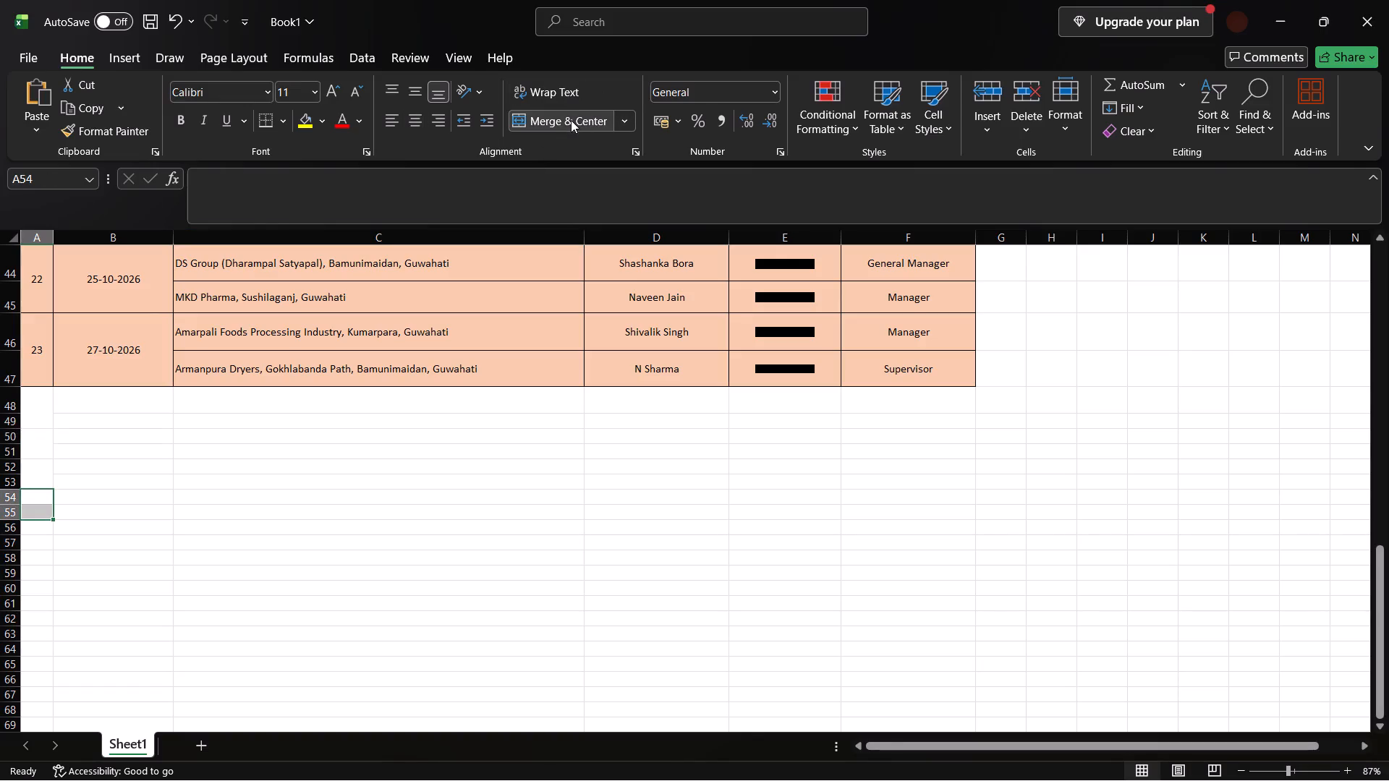
left_click(571, 120)
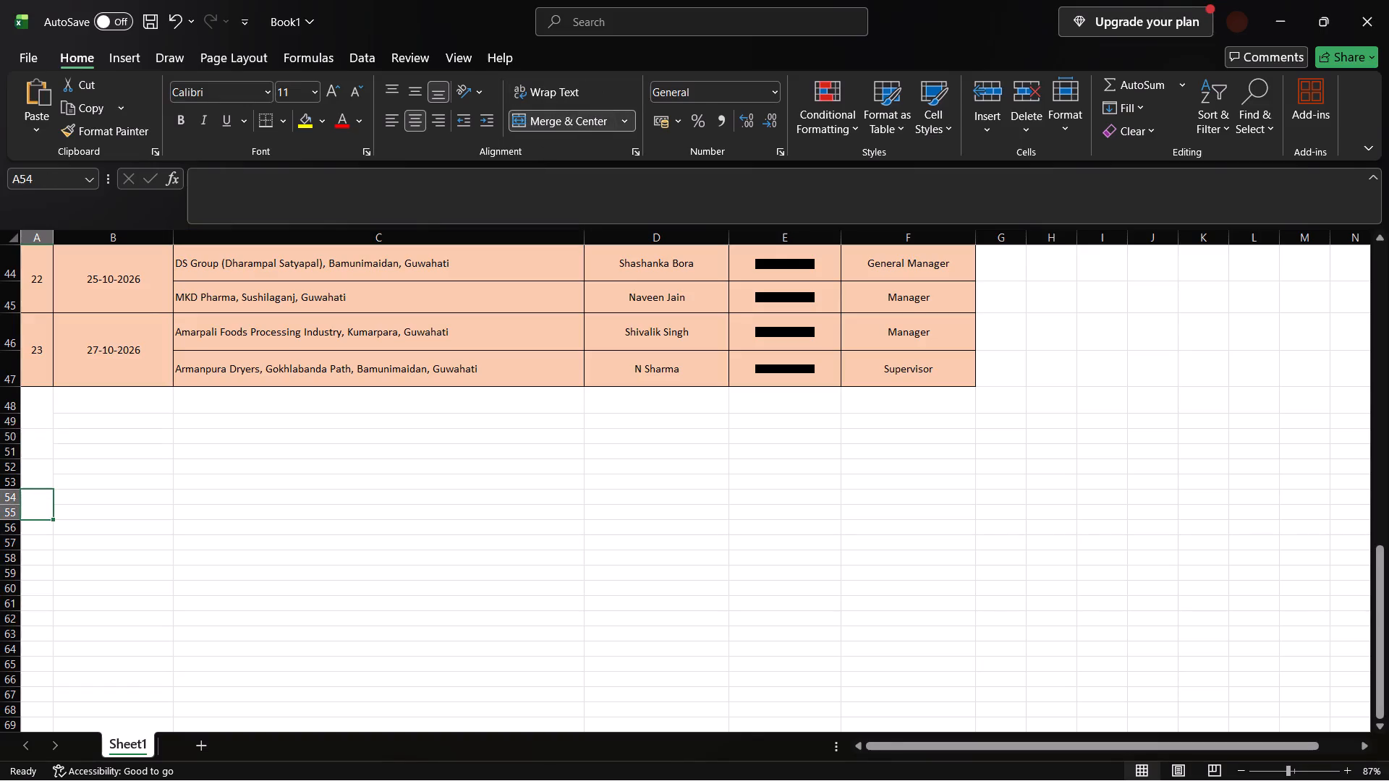
left_click_drag(38, 528, 40, 537)
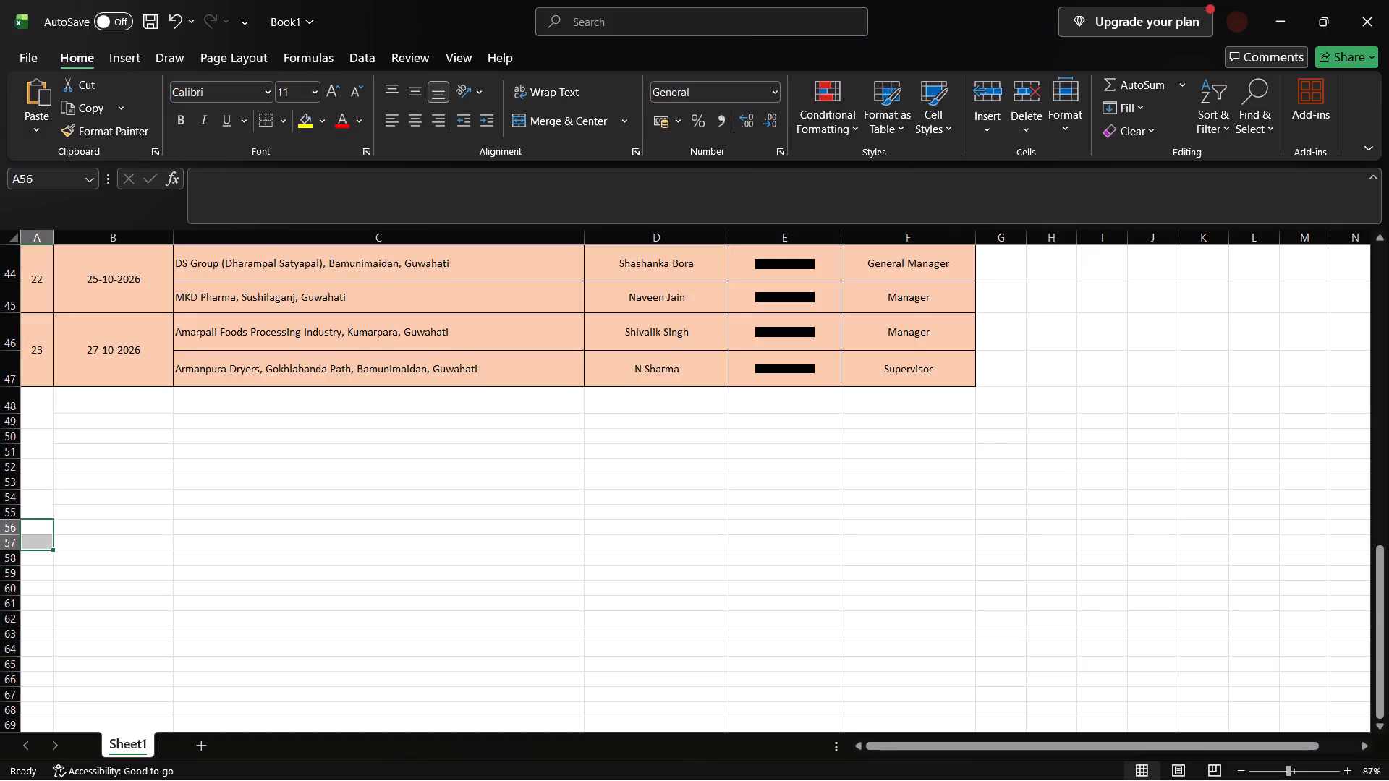
left_click(544, 123)
left_click_drag(39, 576, 37, 558)
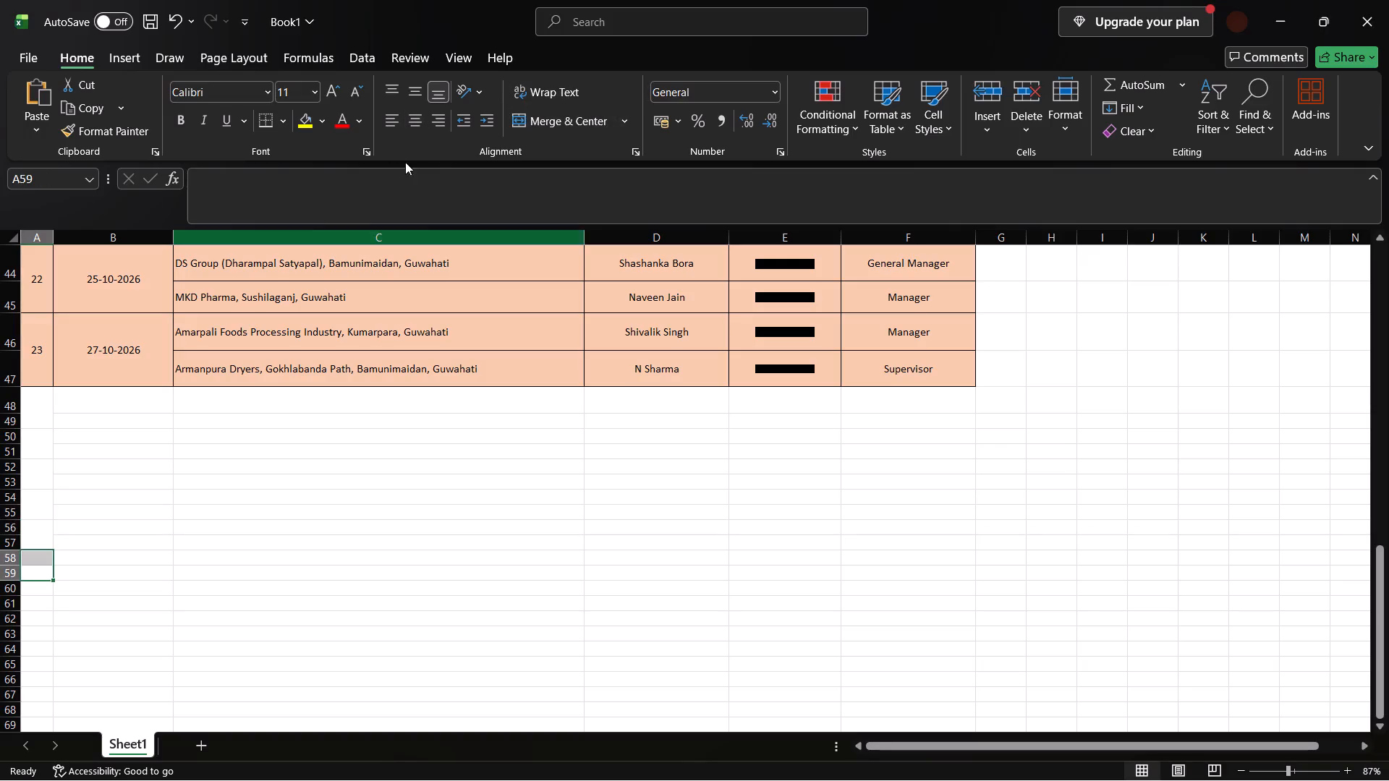
left_click(538, 120)
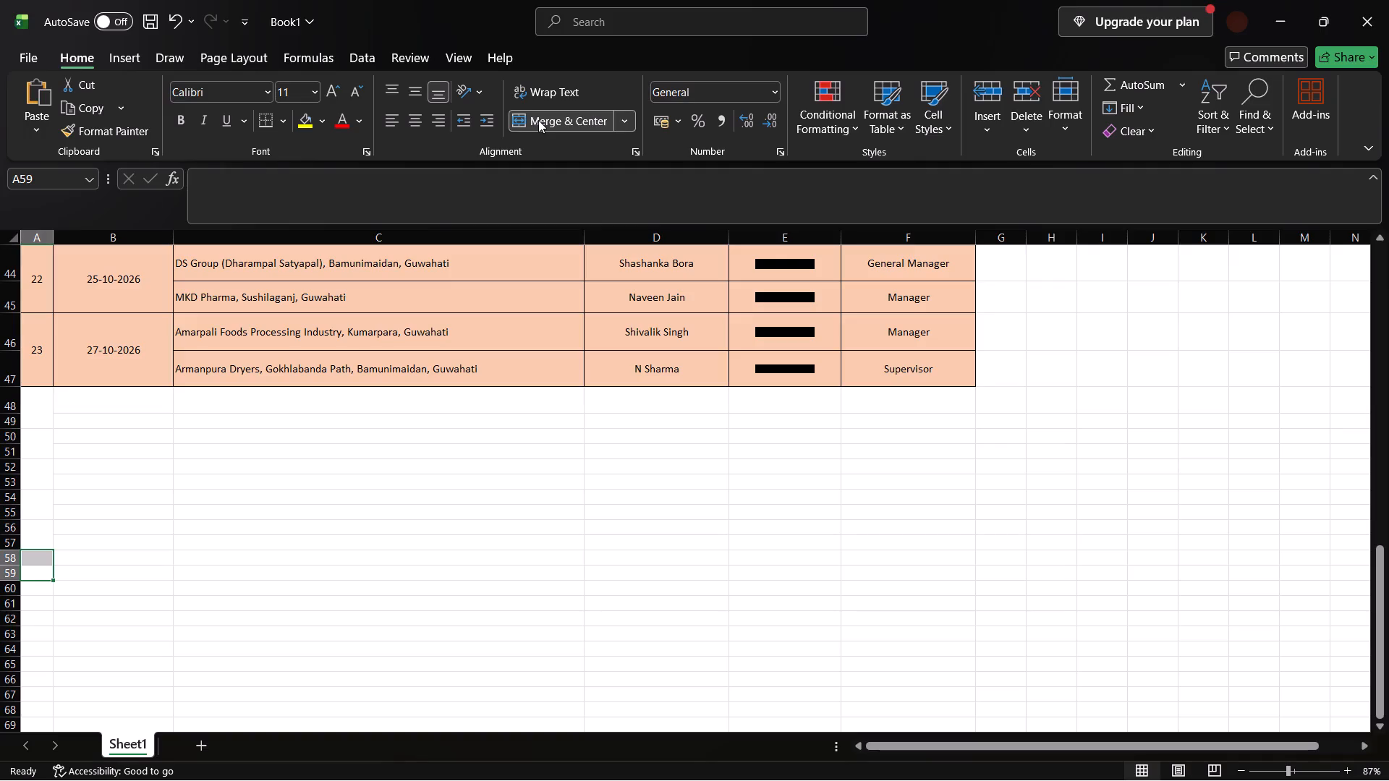
left_click_drag(41, 593, 41, 602)
left_click(566, 119)
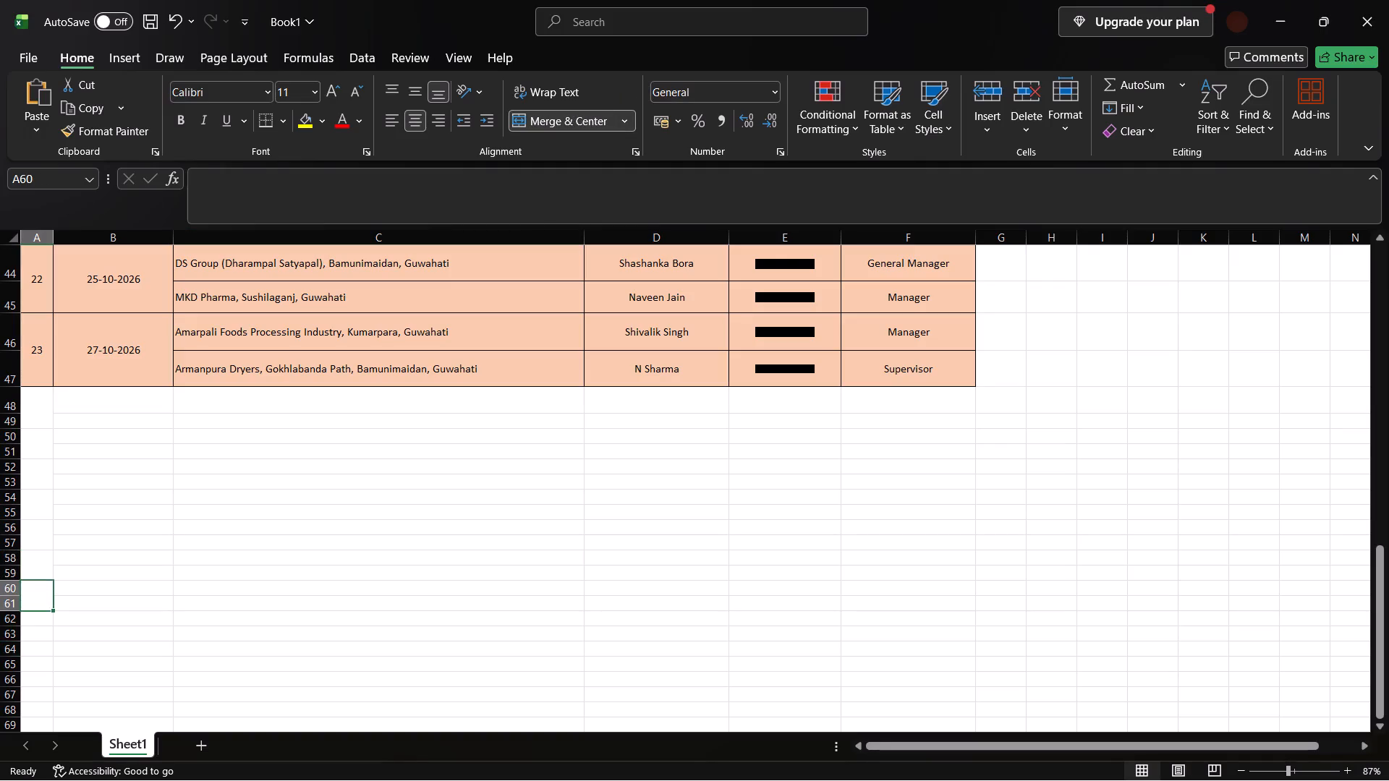
left_click_drag(46, 631, 42, 622)
left_click(562, 112)
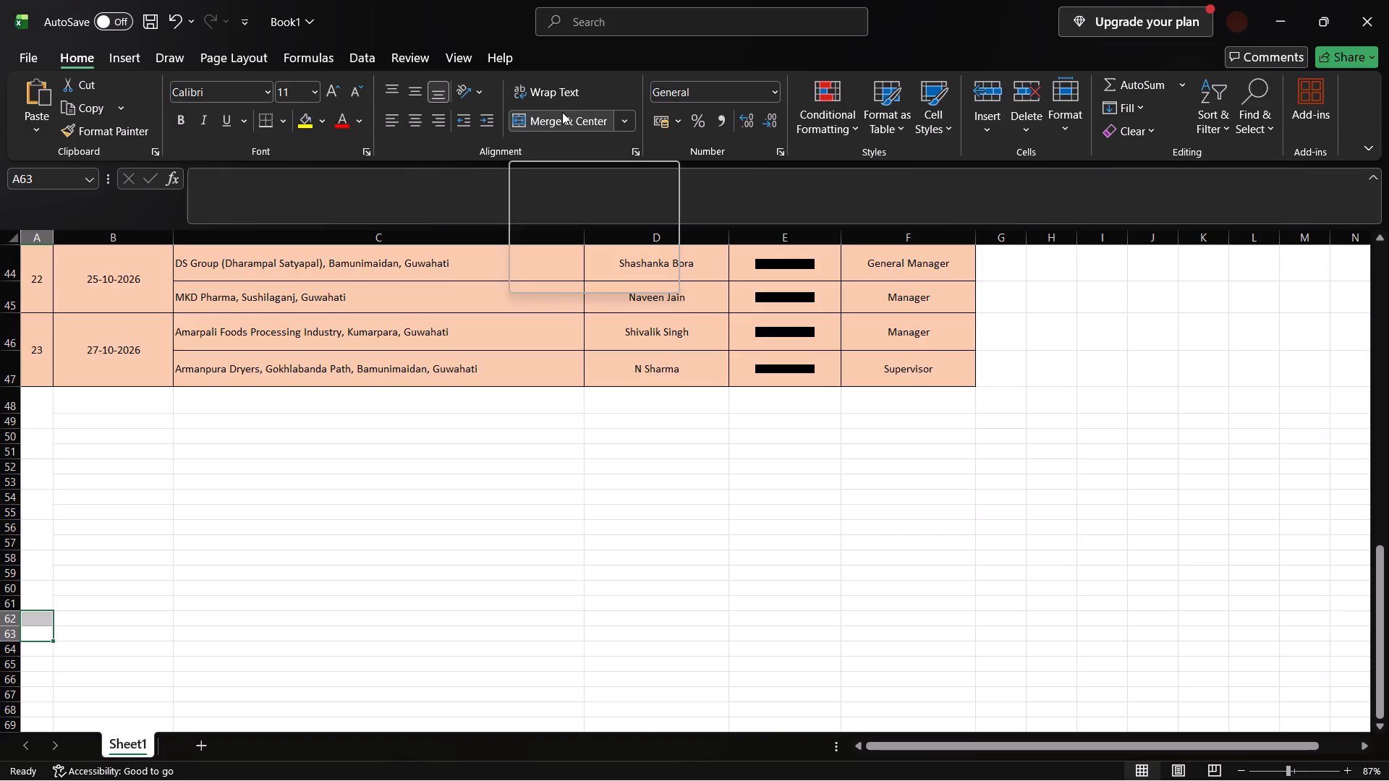
left_click_drag(36, 647, 36, 649)
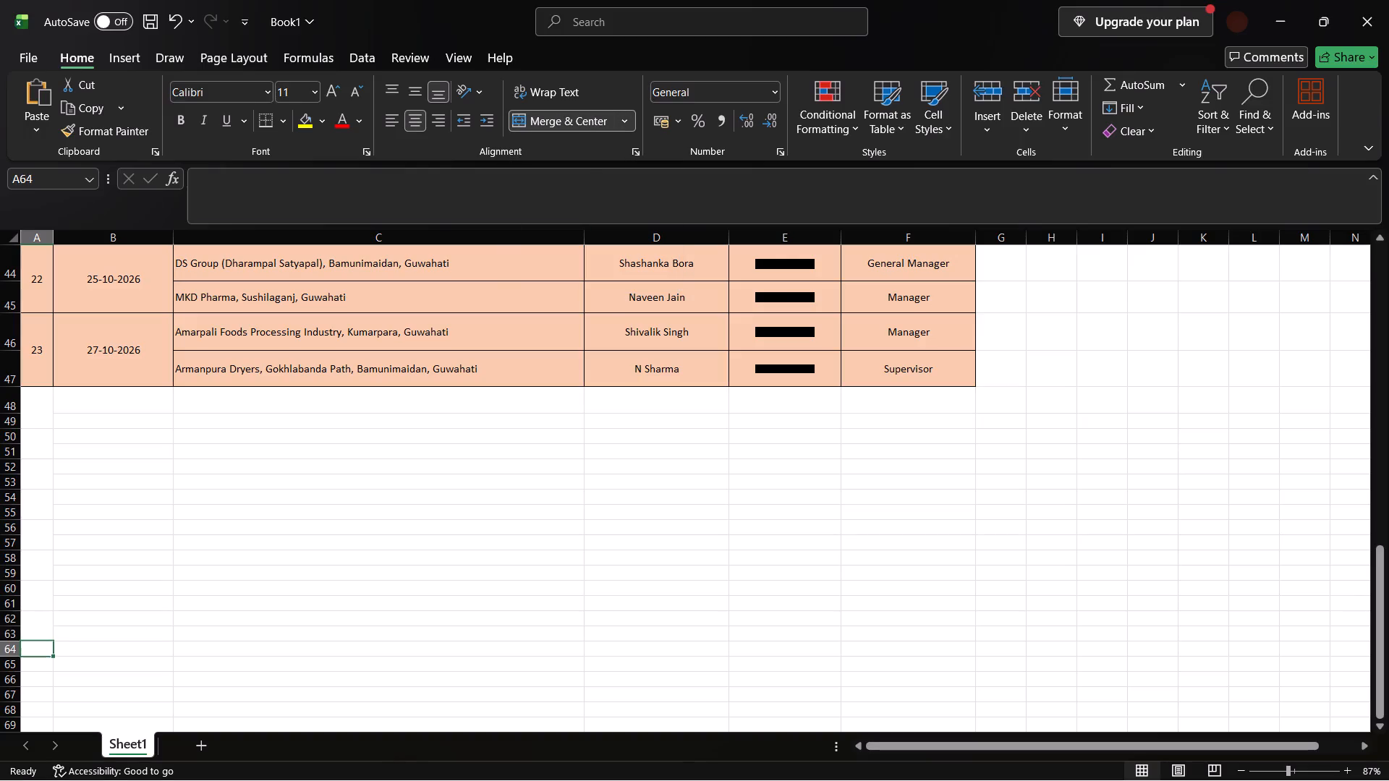
left_click_drag(36, 649, 40, 657)
left_click(567, 112)
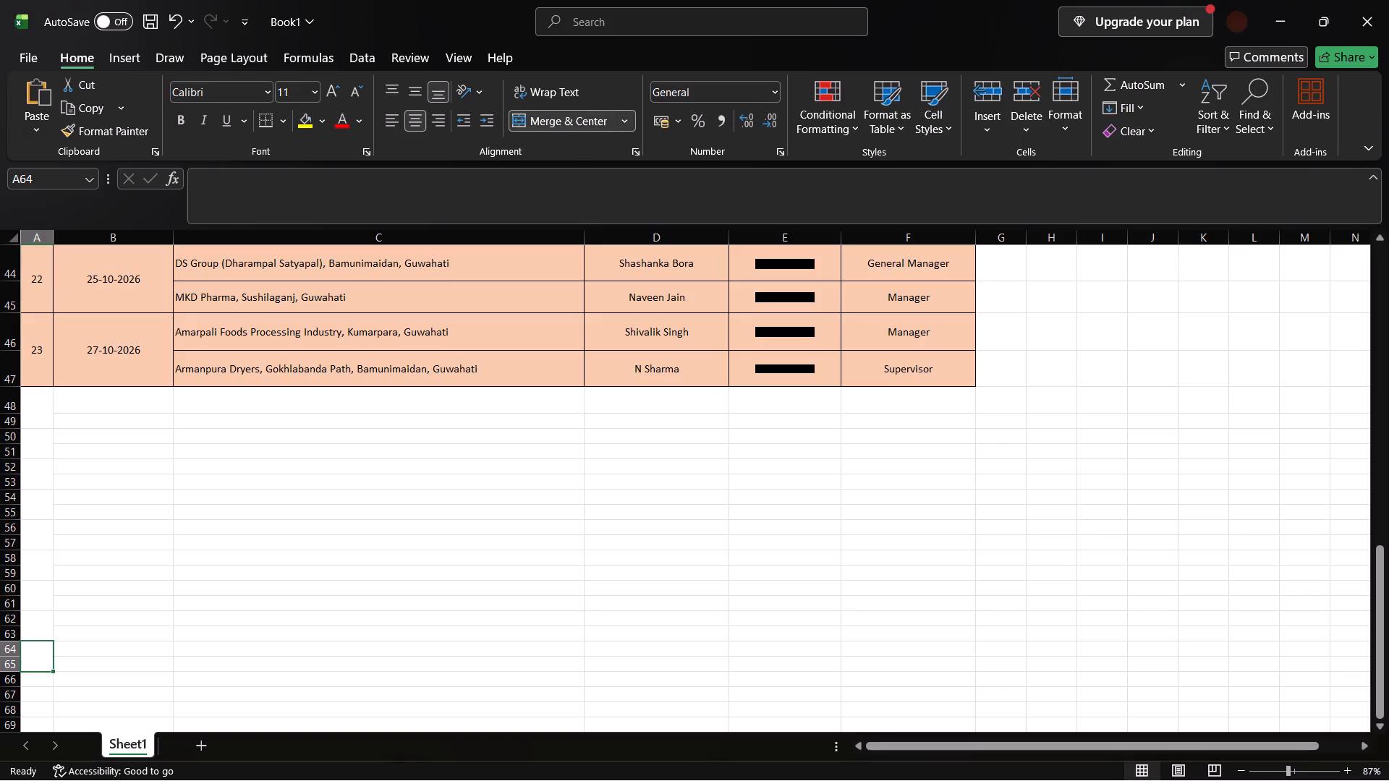
Merge and center column B in matching two-row pairs, B48:B49 and B50:B51.
left_click_drag(96, 396, 95, 411)
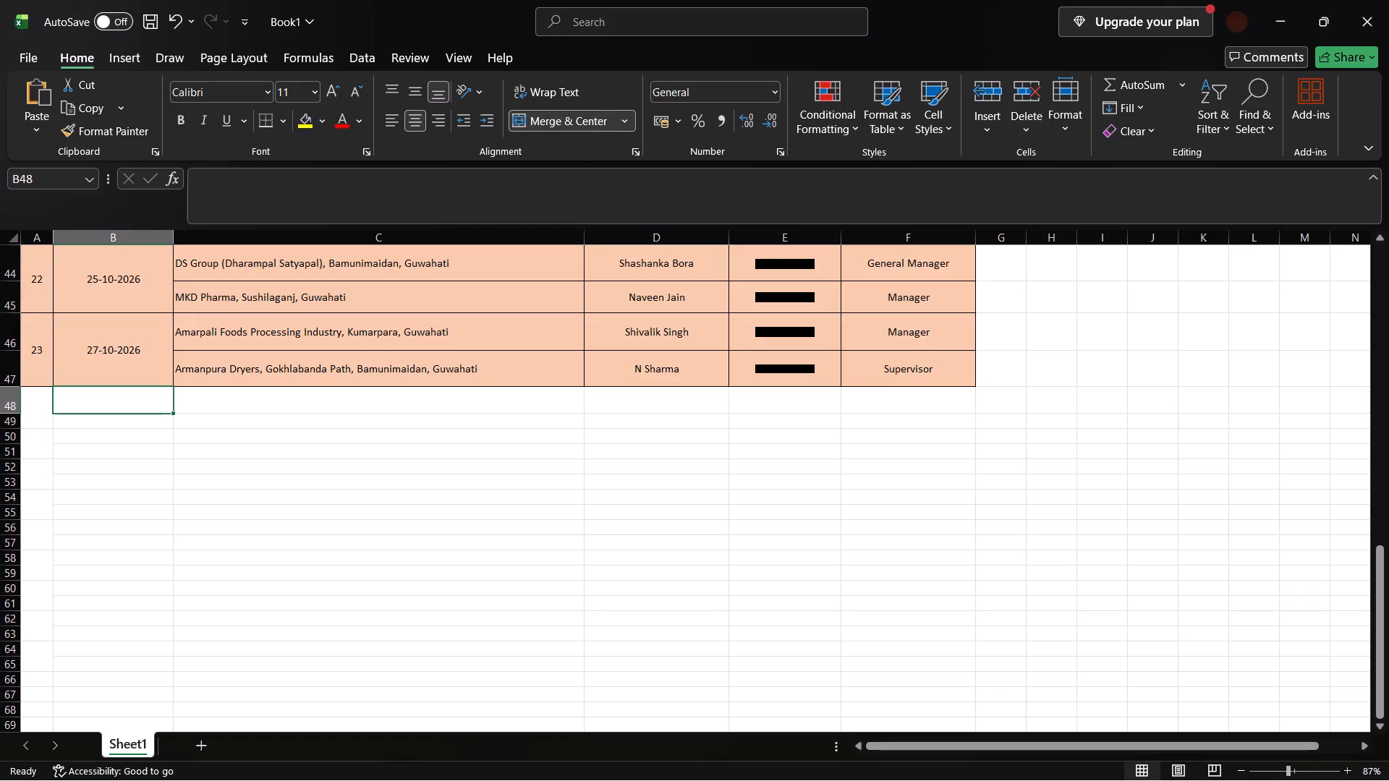
left_click_drag(95, 411, 97, 417)
left_click(572, 124)
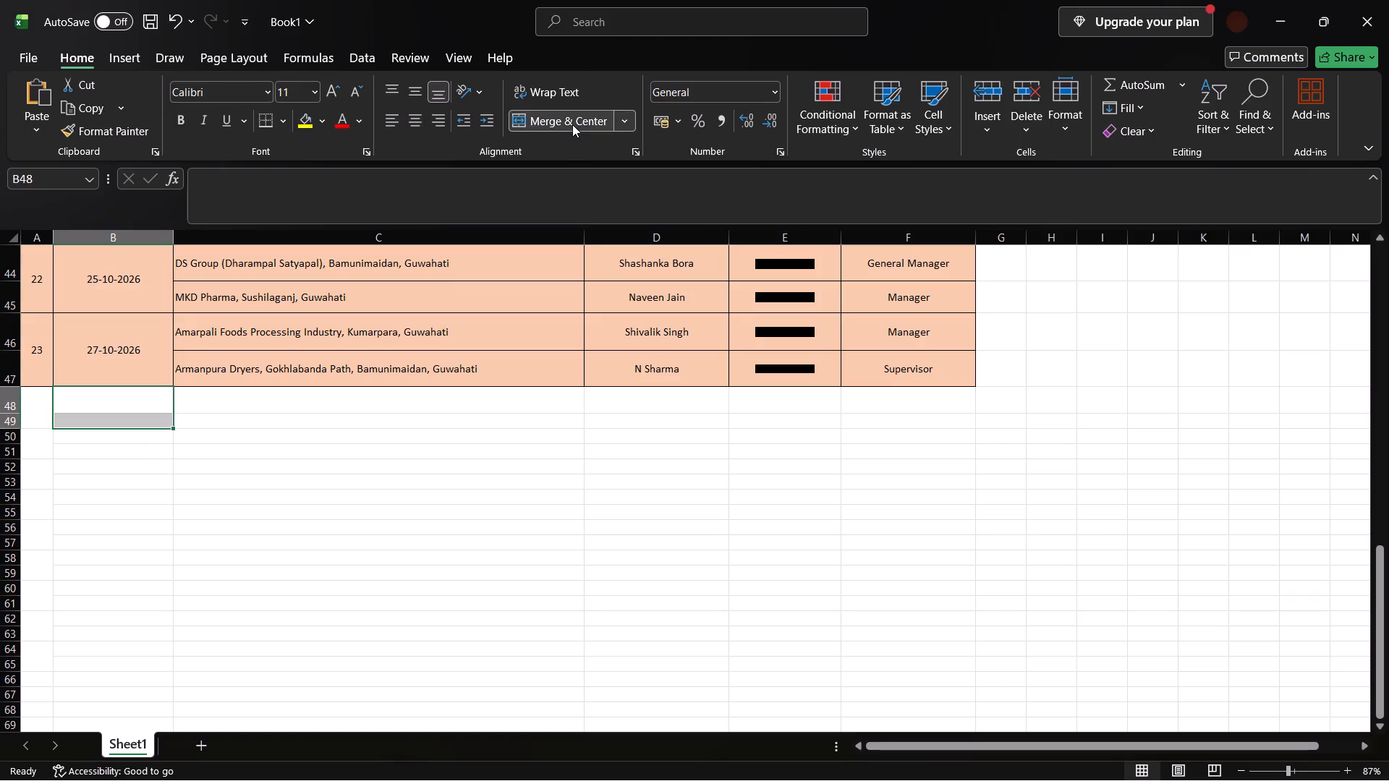
left_click_drag(102, 434, 101, 448)
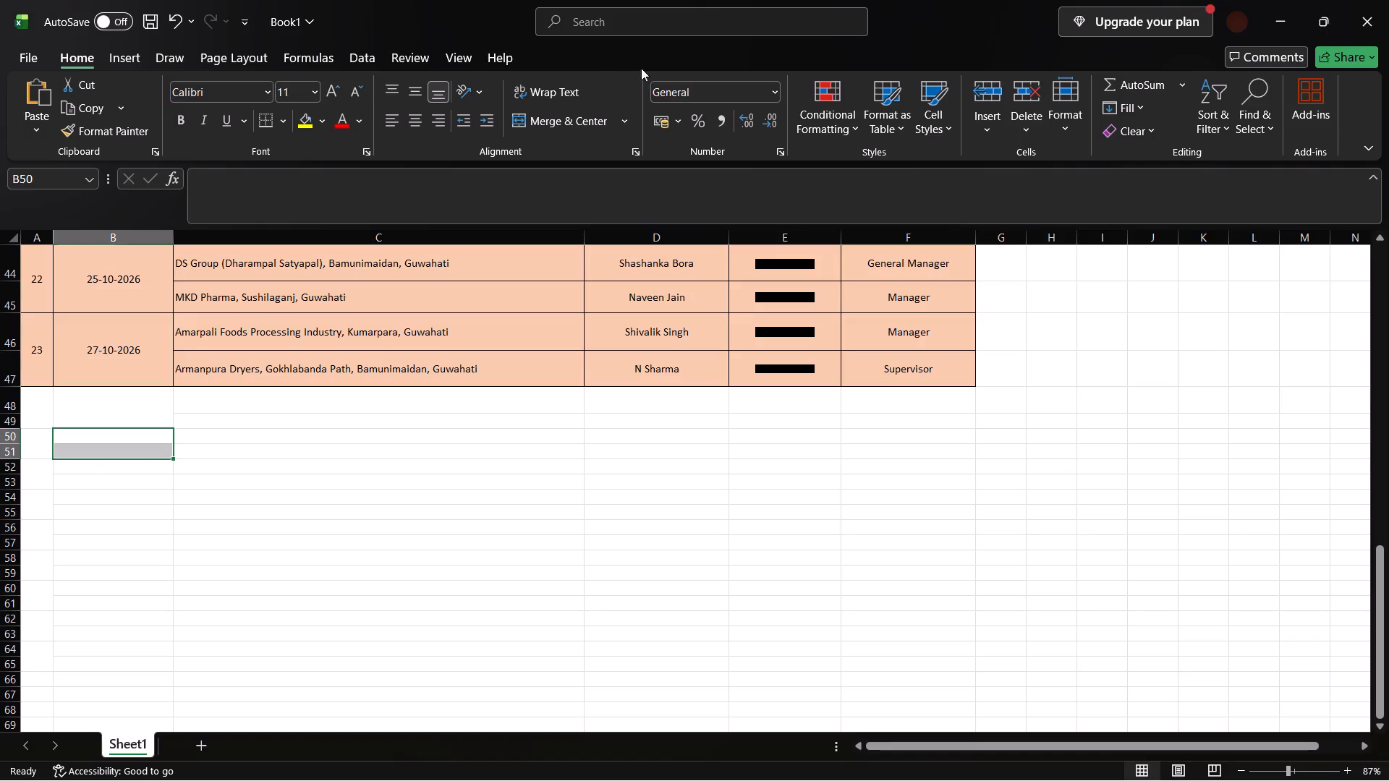
left_click(577, 112)
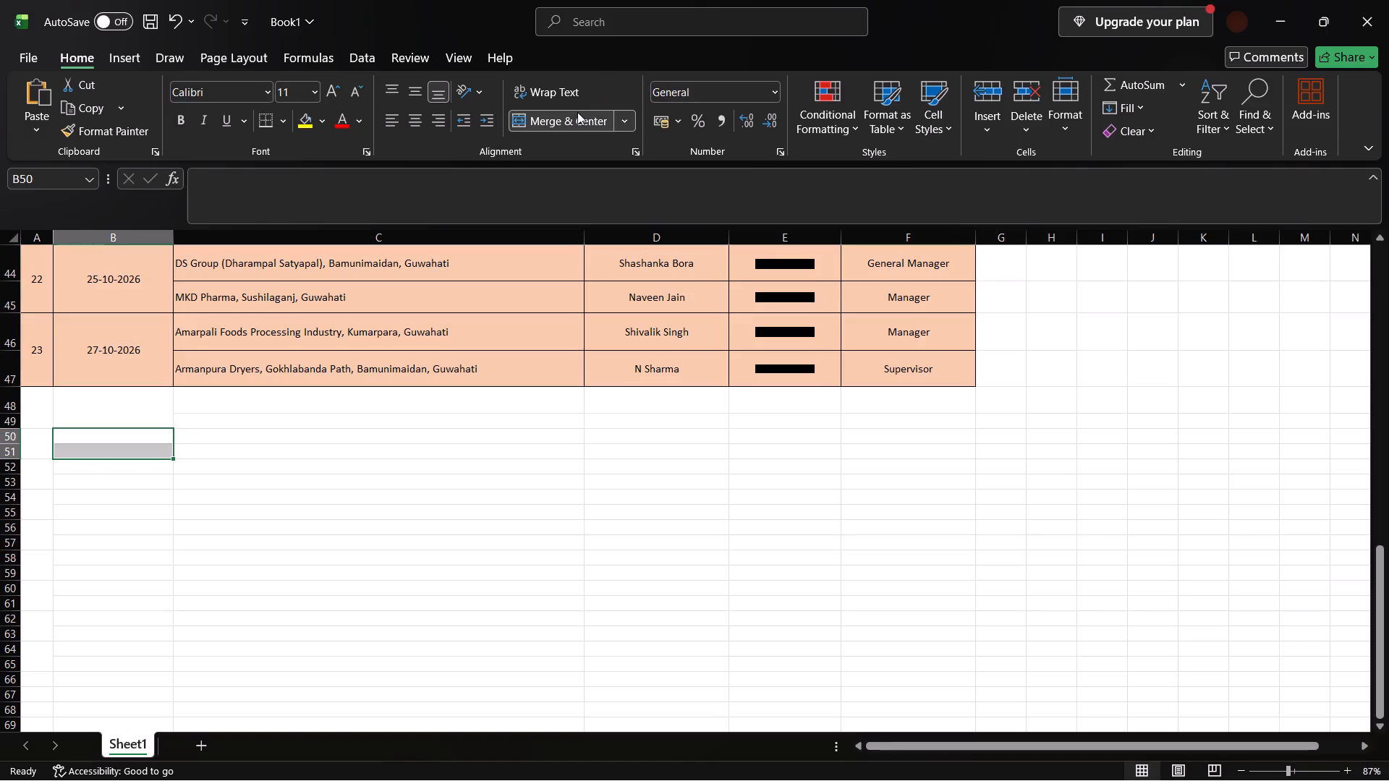
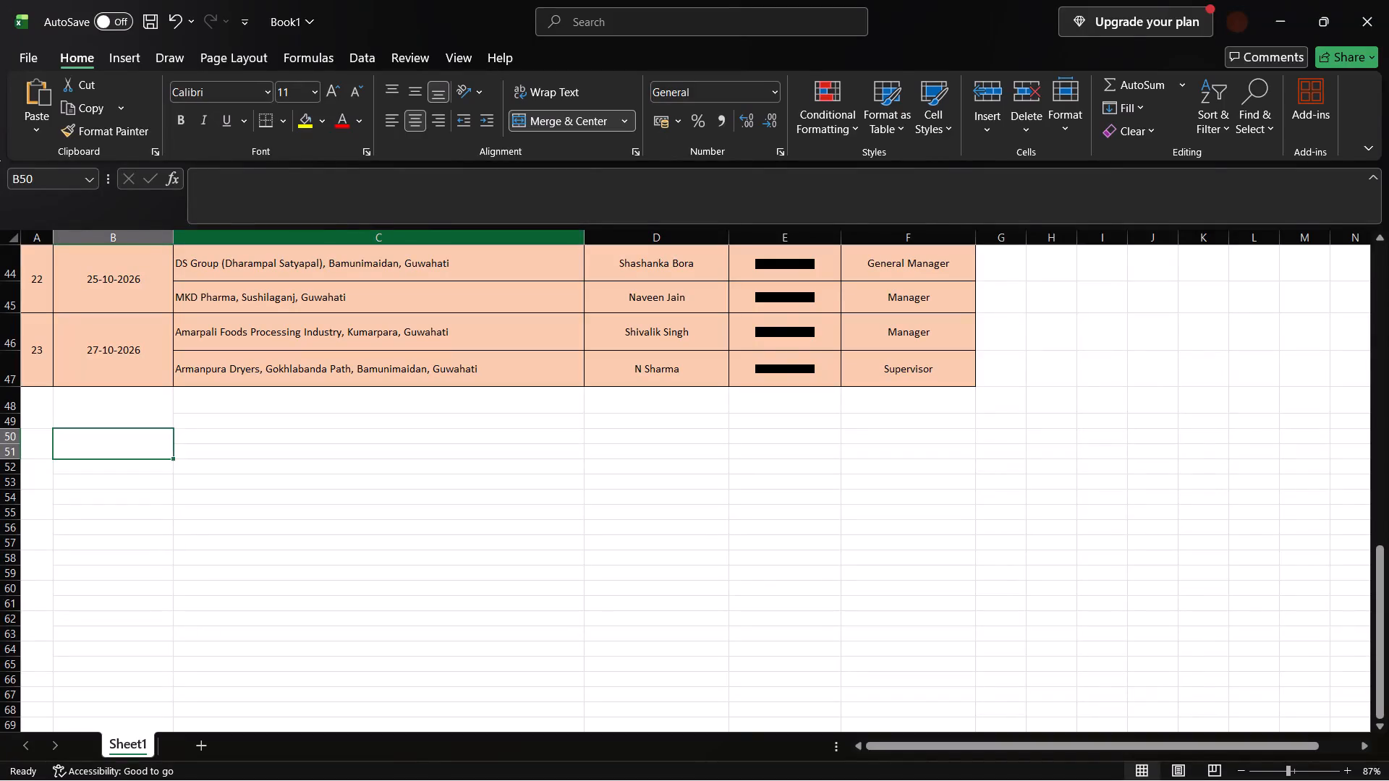
Continue merging and centering column B in two-row pairs, B52:B53 and B54:B55.
left_click(129, 474)
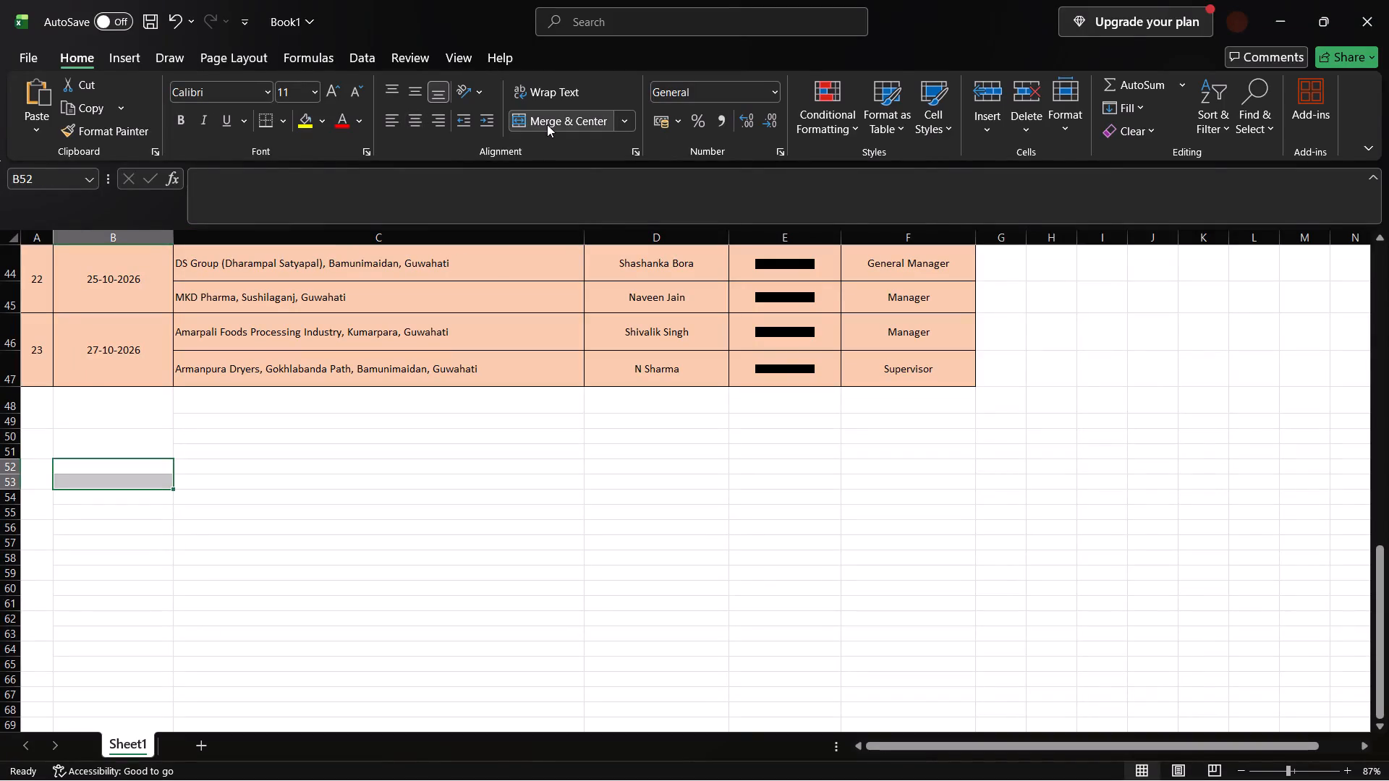
left_click(547, 124)
left_click_drag(109, 497, 111, 509)
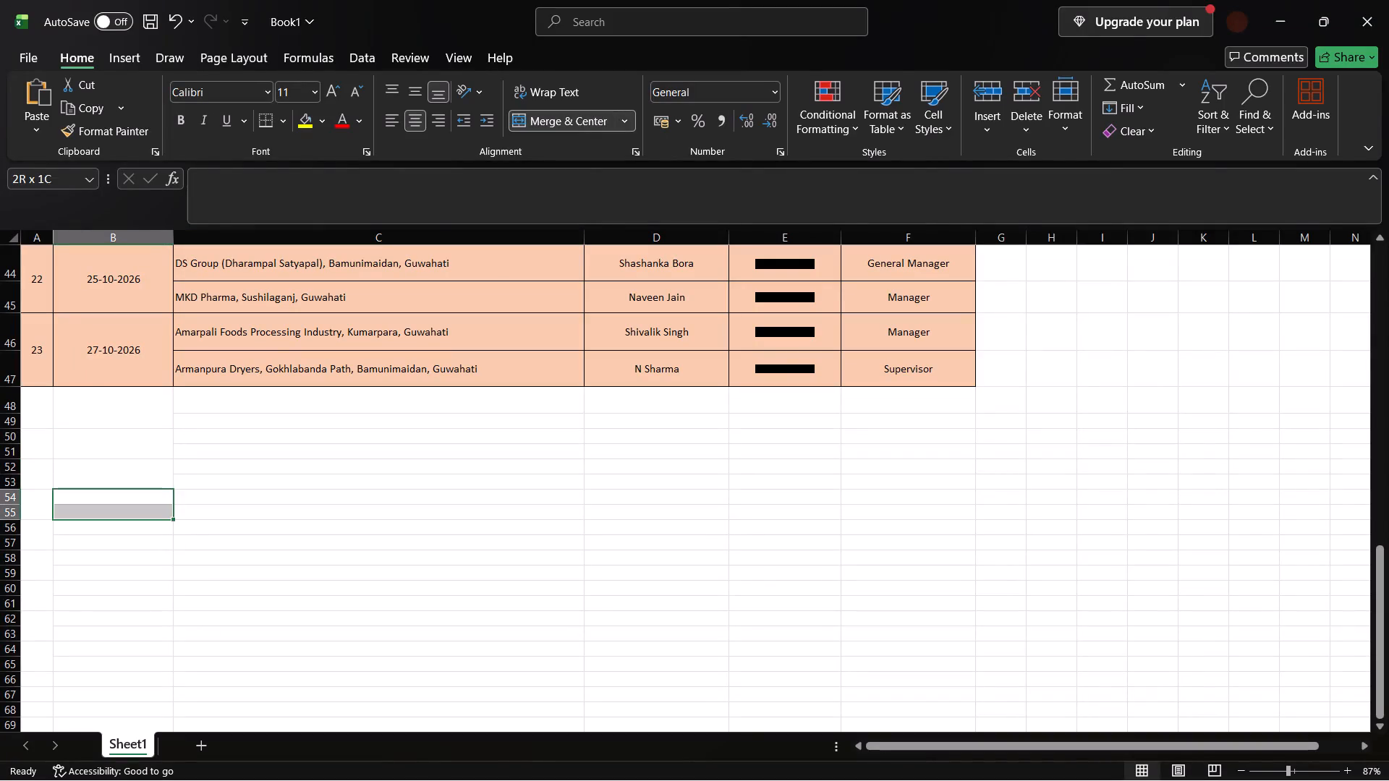
left_click_drag(111, 509, 111, 510)
left_click(565, 125)
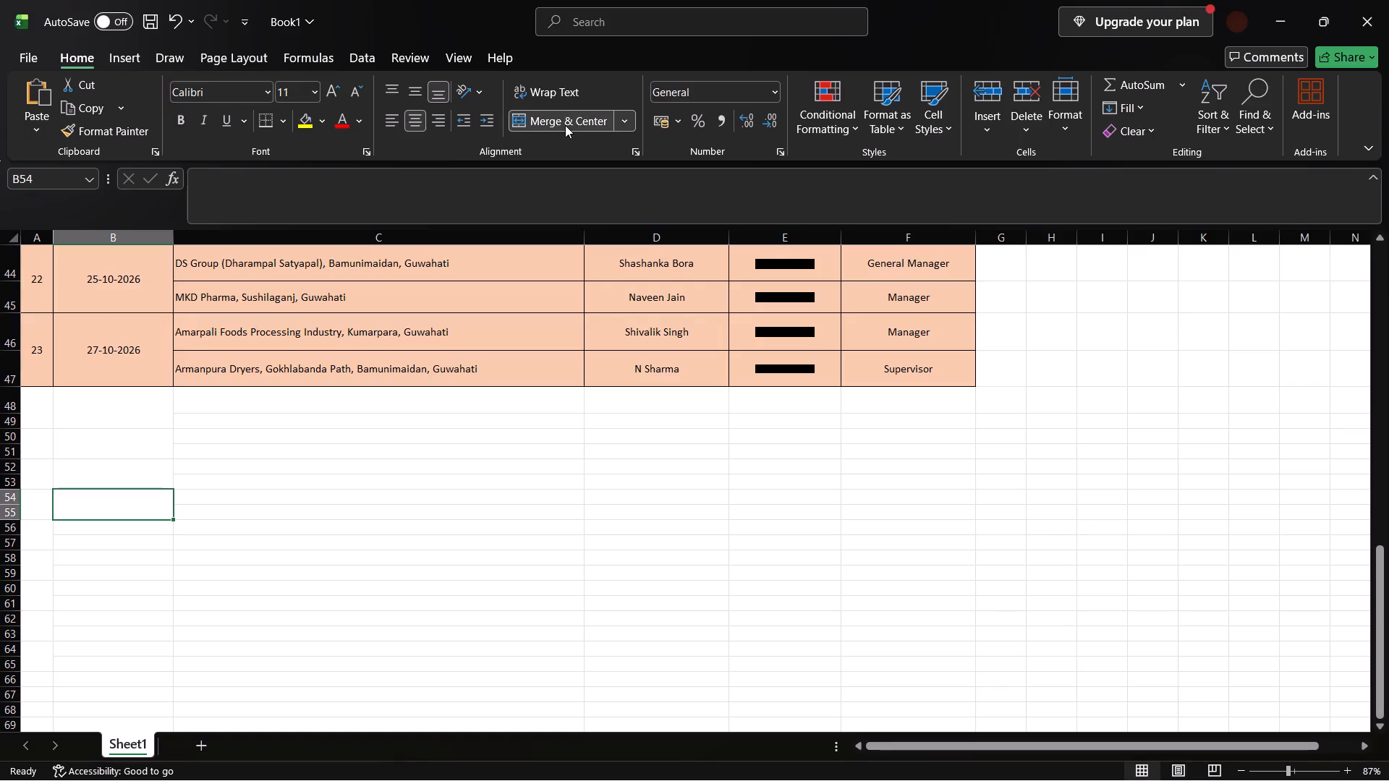
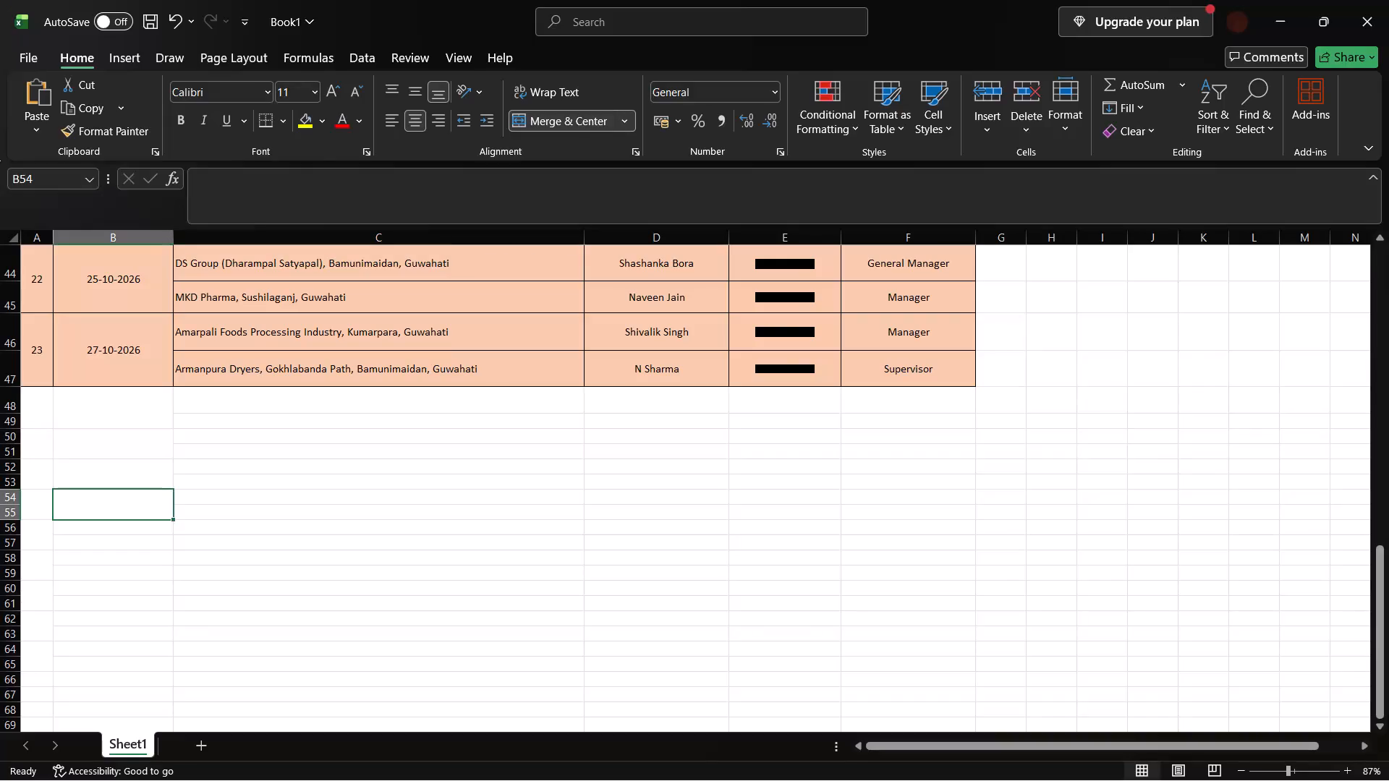
Merge and center column B in two-row pairs B56:B57, B58:B59, B62:B63 and B64:B65.
left_click_drag(92, 524, 91, 539)
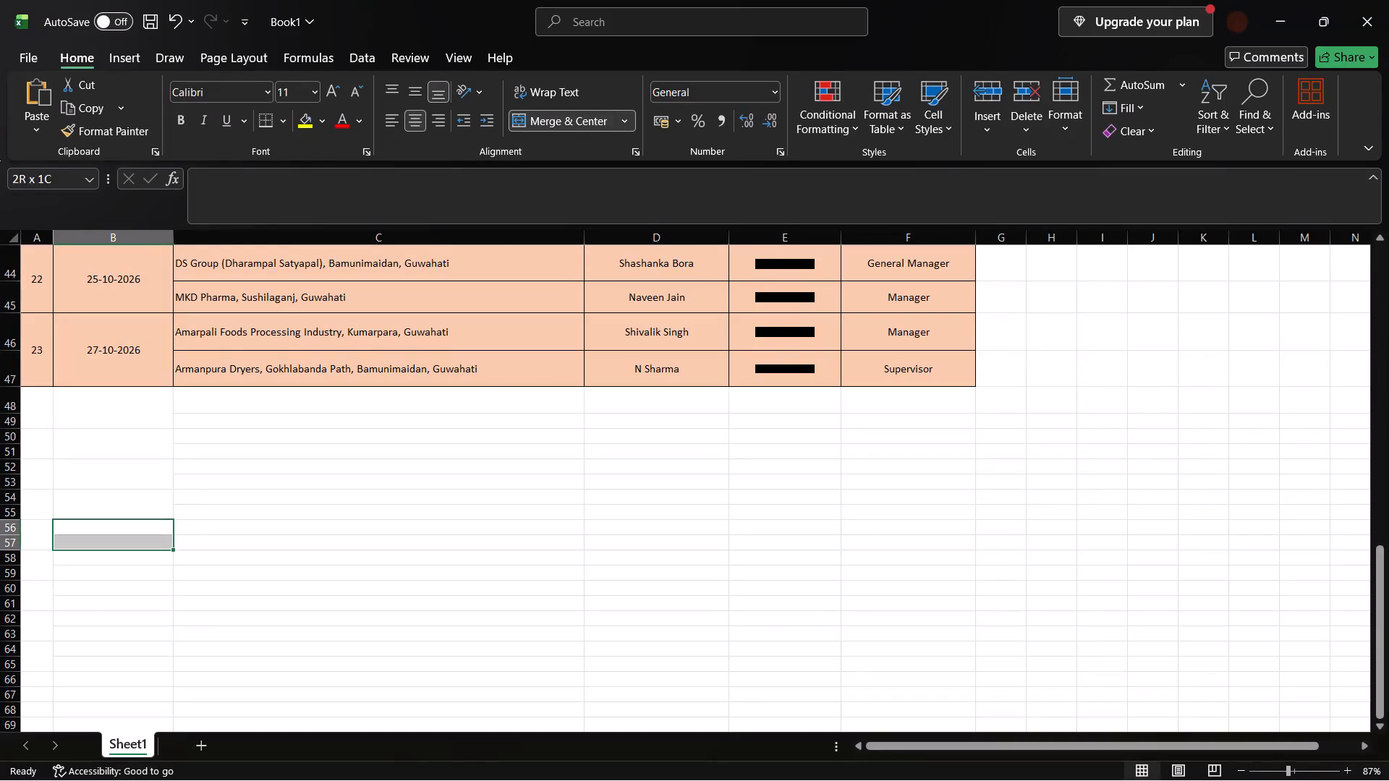
left_click_drag(91, 539, 91, 538)
left_click(569, 126)
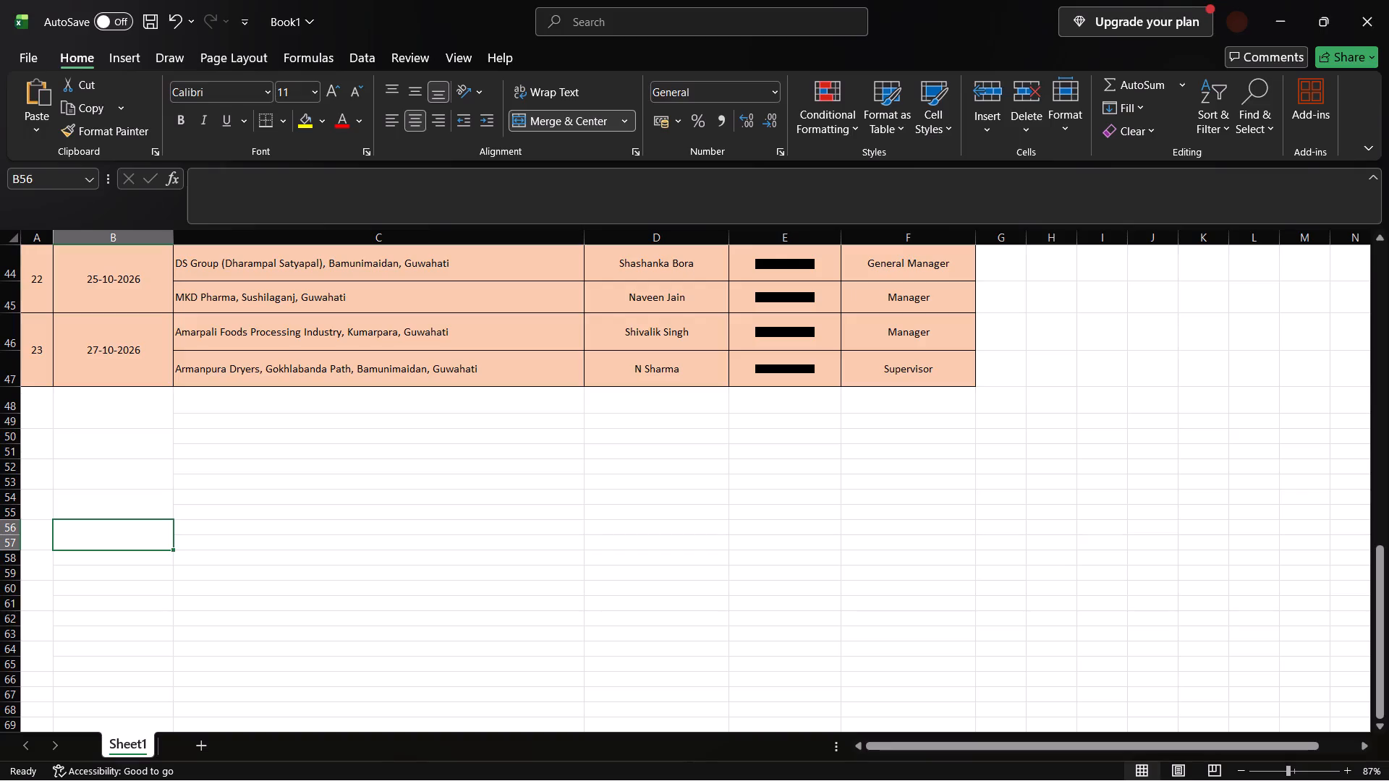
left_click_drag(98, 558, 99, 571)
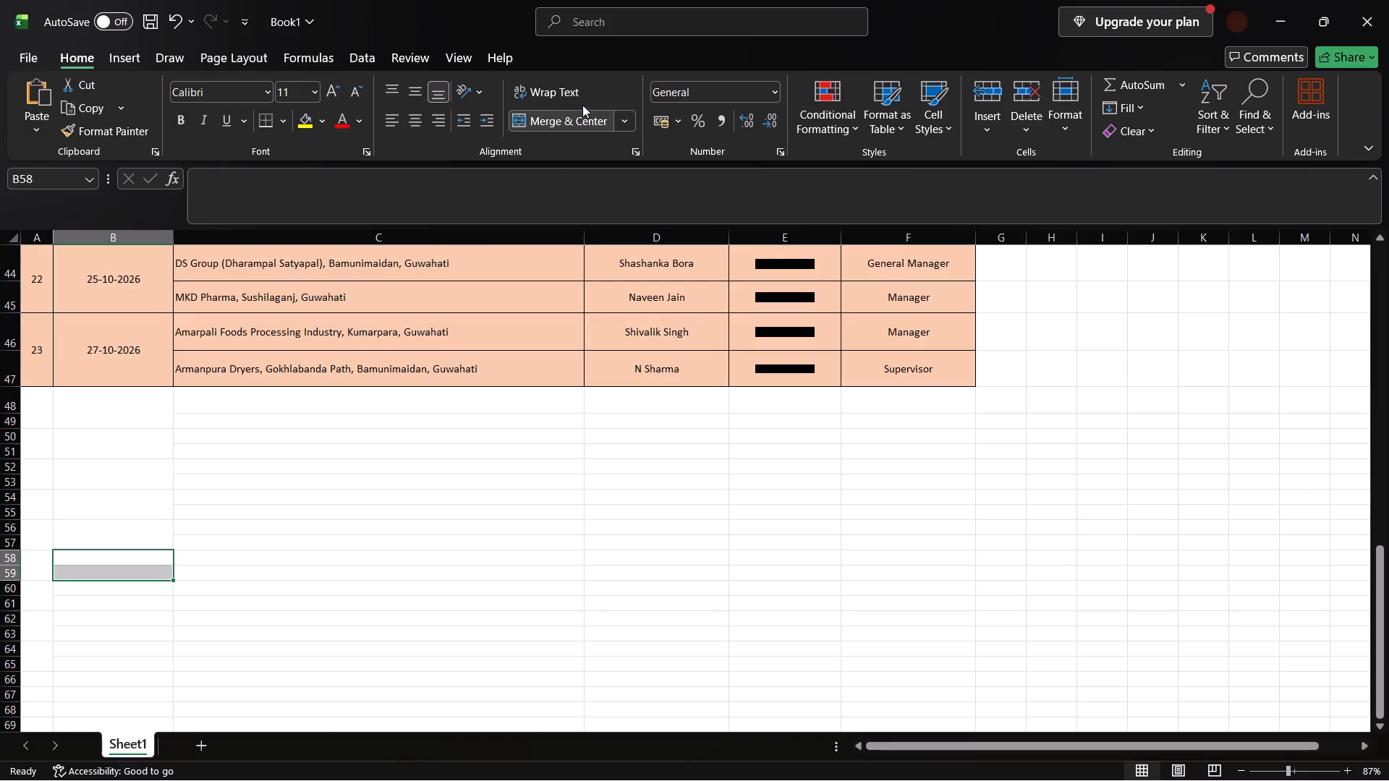
left_click(569, 112)
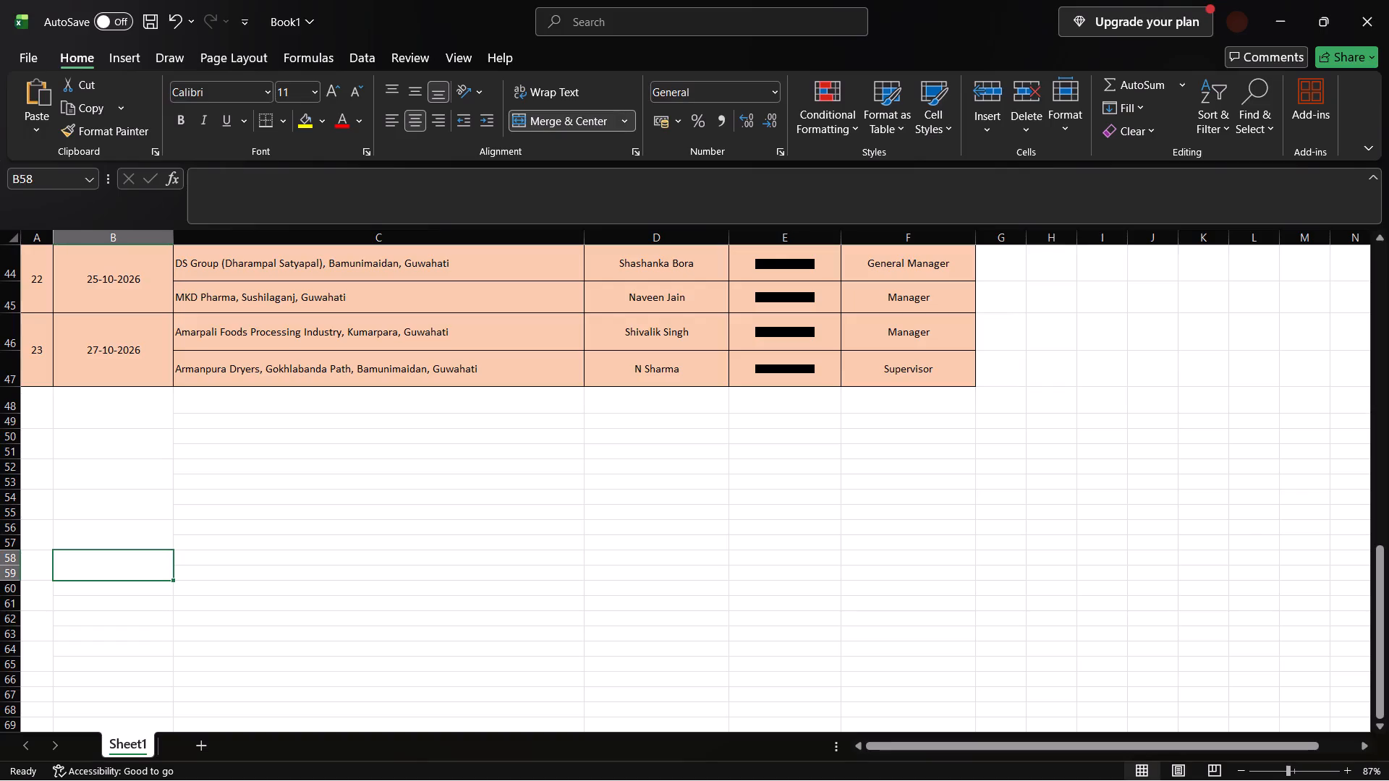
left_click_drag(119, 603, 119, 596)
left_click(559, 113)
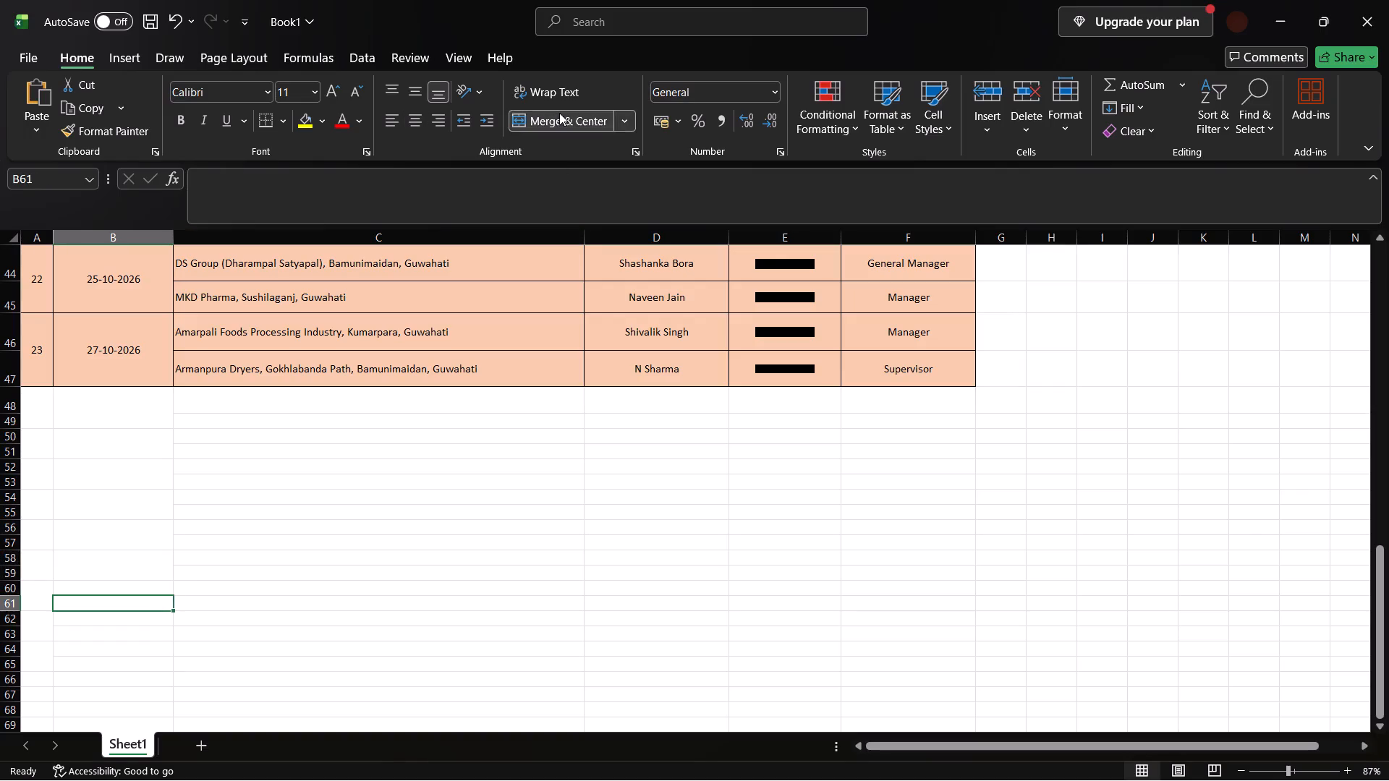
left_click_drag(100, 620, 97, 632)
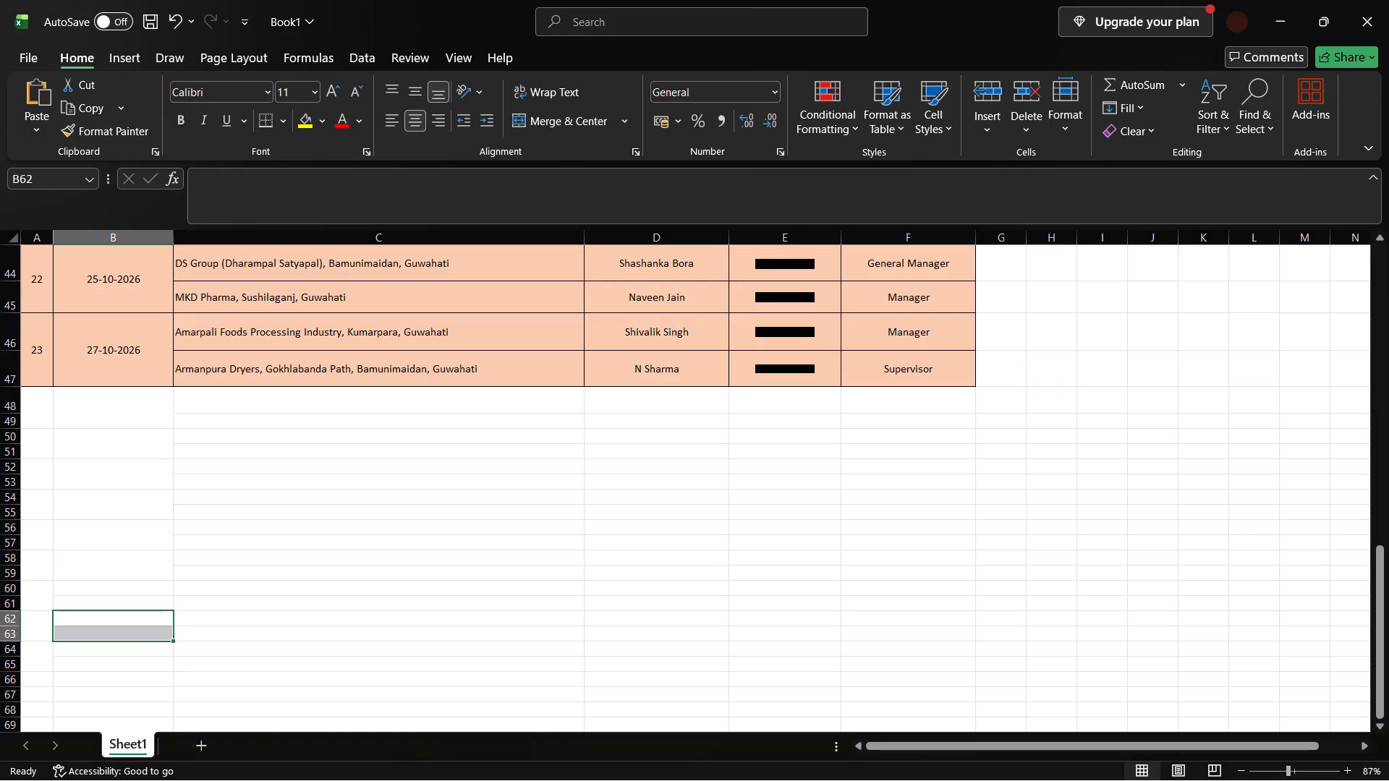
left_click(555, 120)
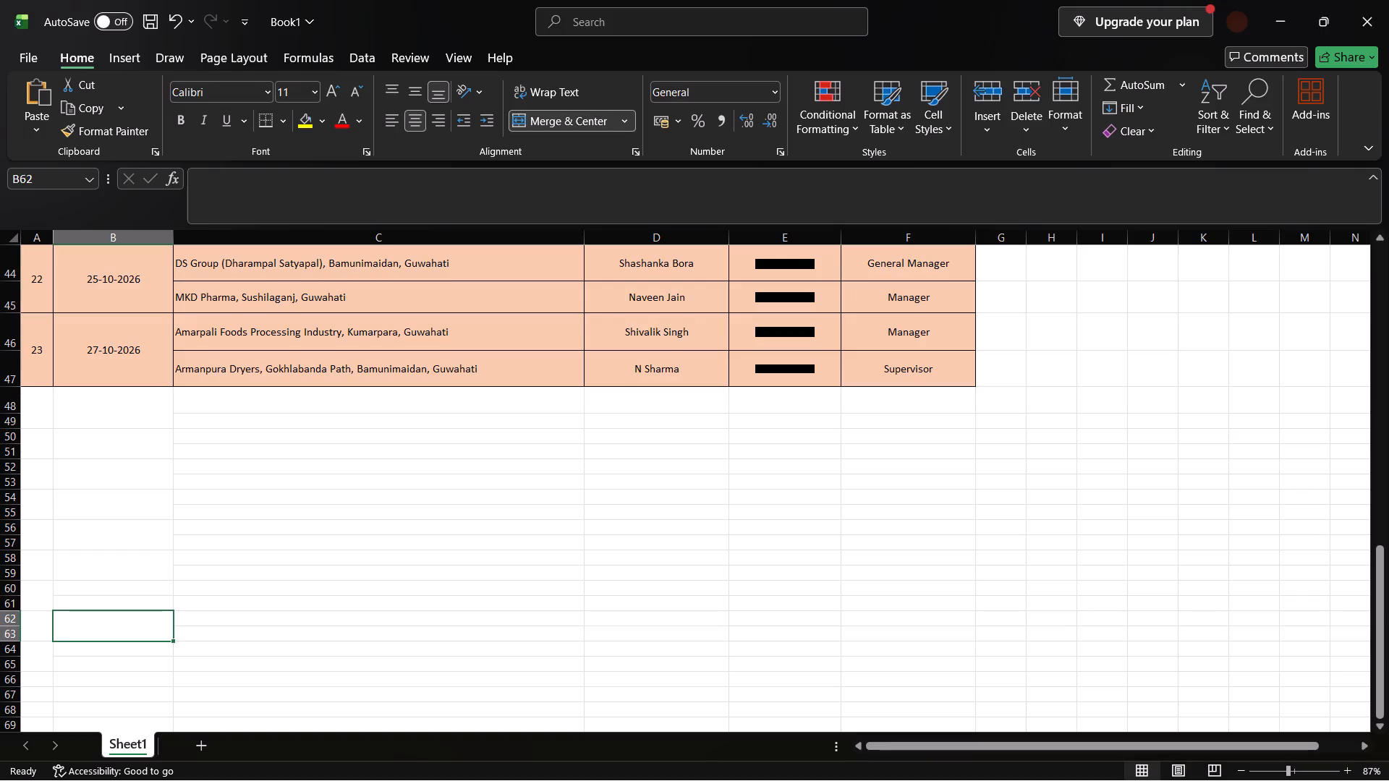
left_click_drag(118, 646, 116, 657)
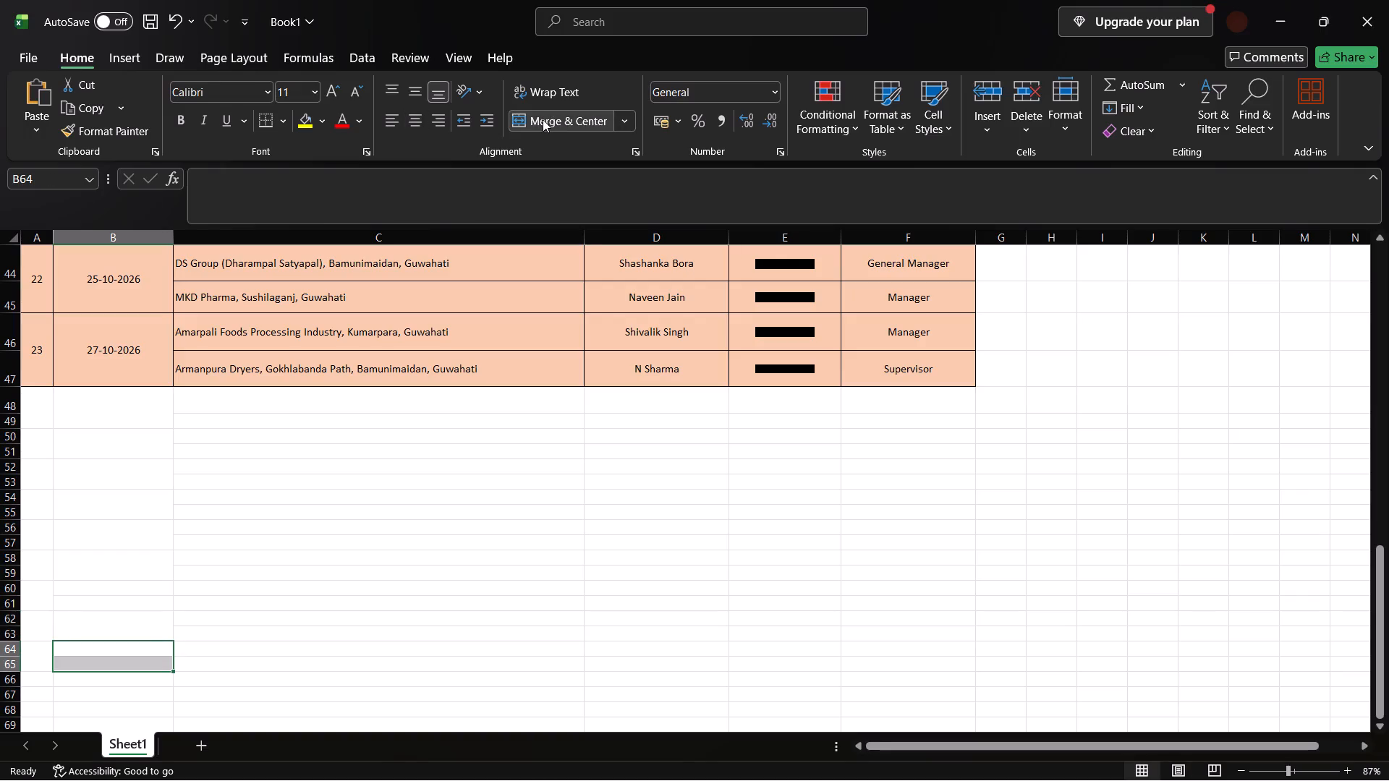
left_click(543, 119)
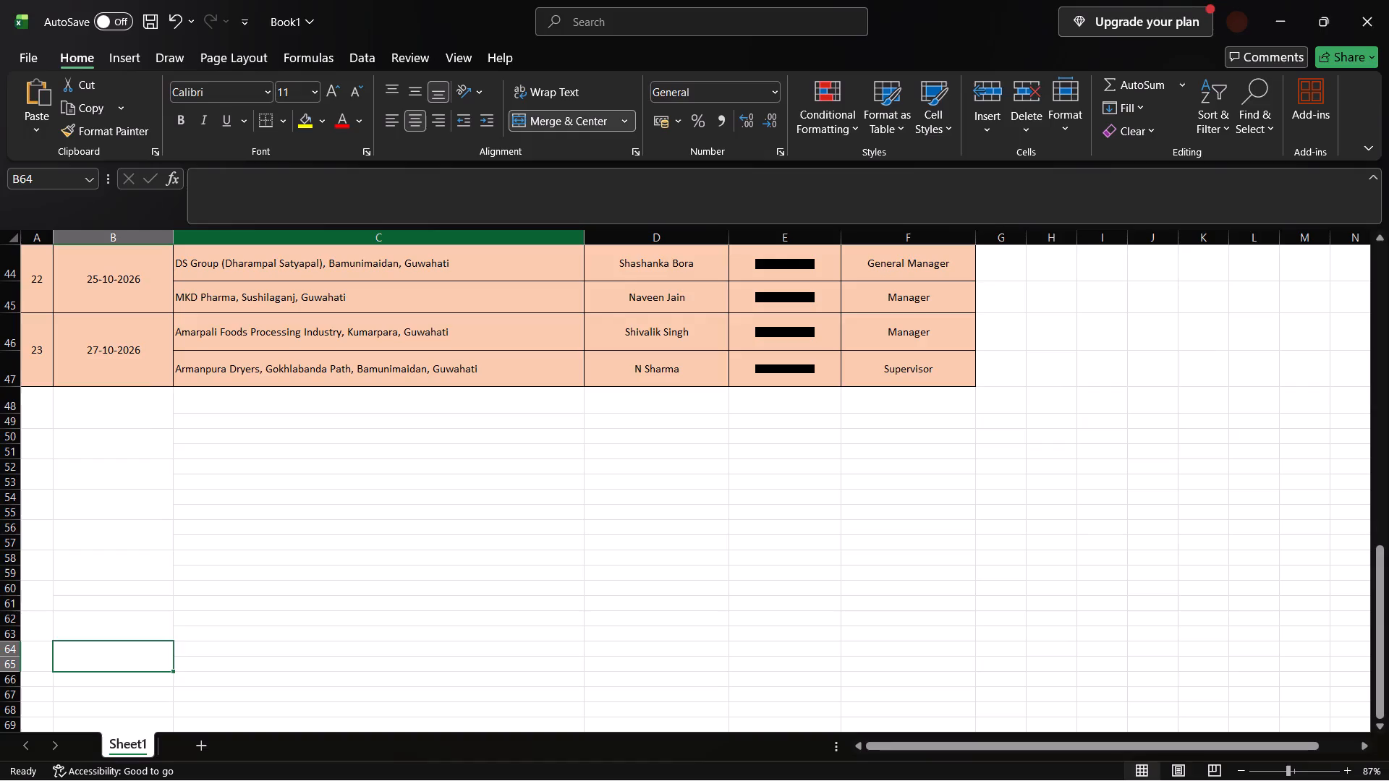
Increase the heights of rows 49 to 53 one by one to roughly match the filled table rows above.
left_click(267, 404)
left_click_drag(9, 429, 8, 442)
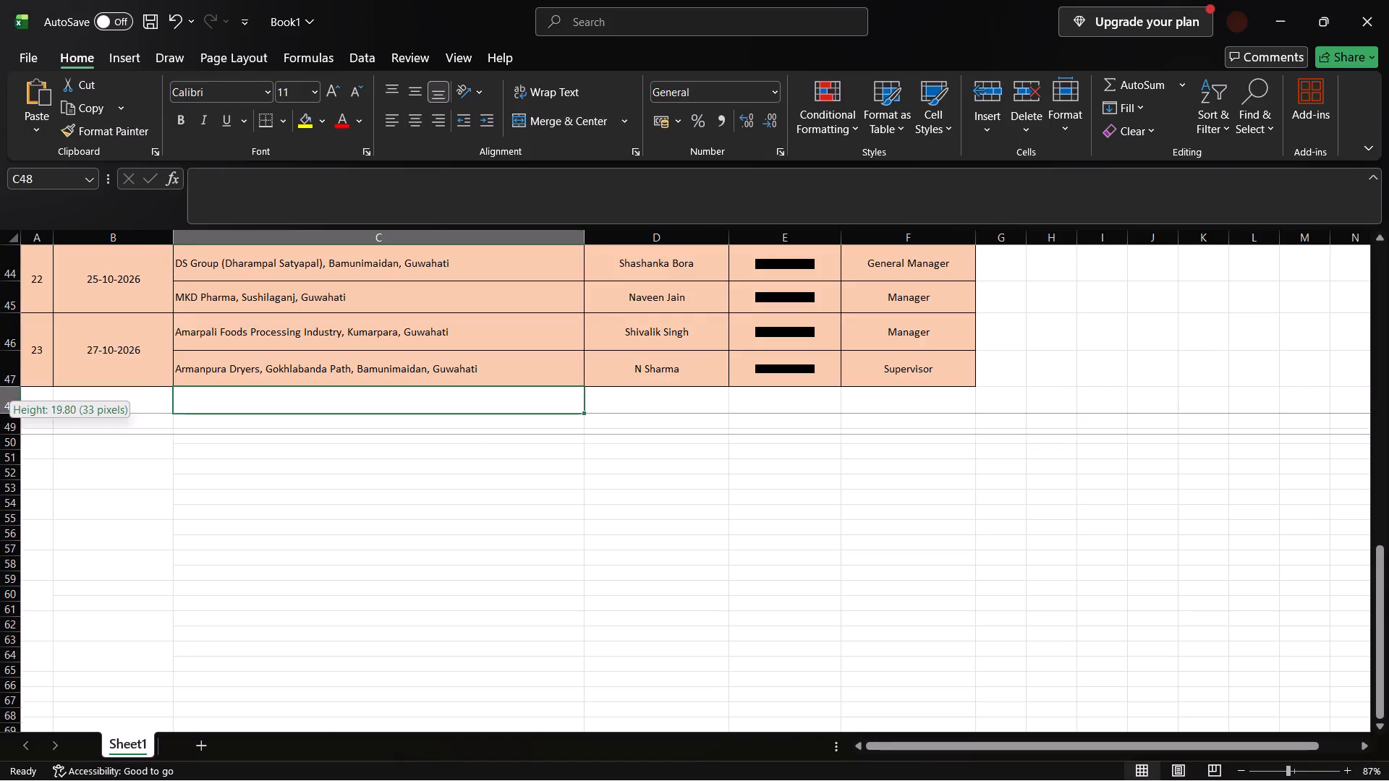
left_click_drag(8, 442, 8, 446)
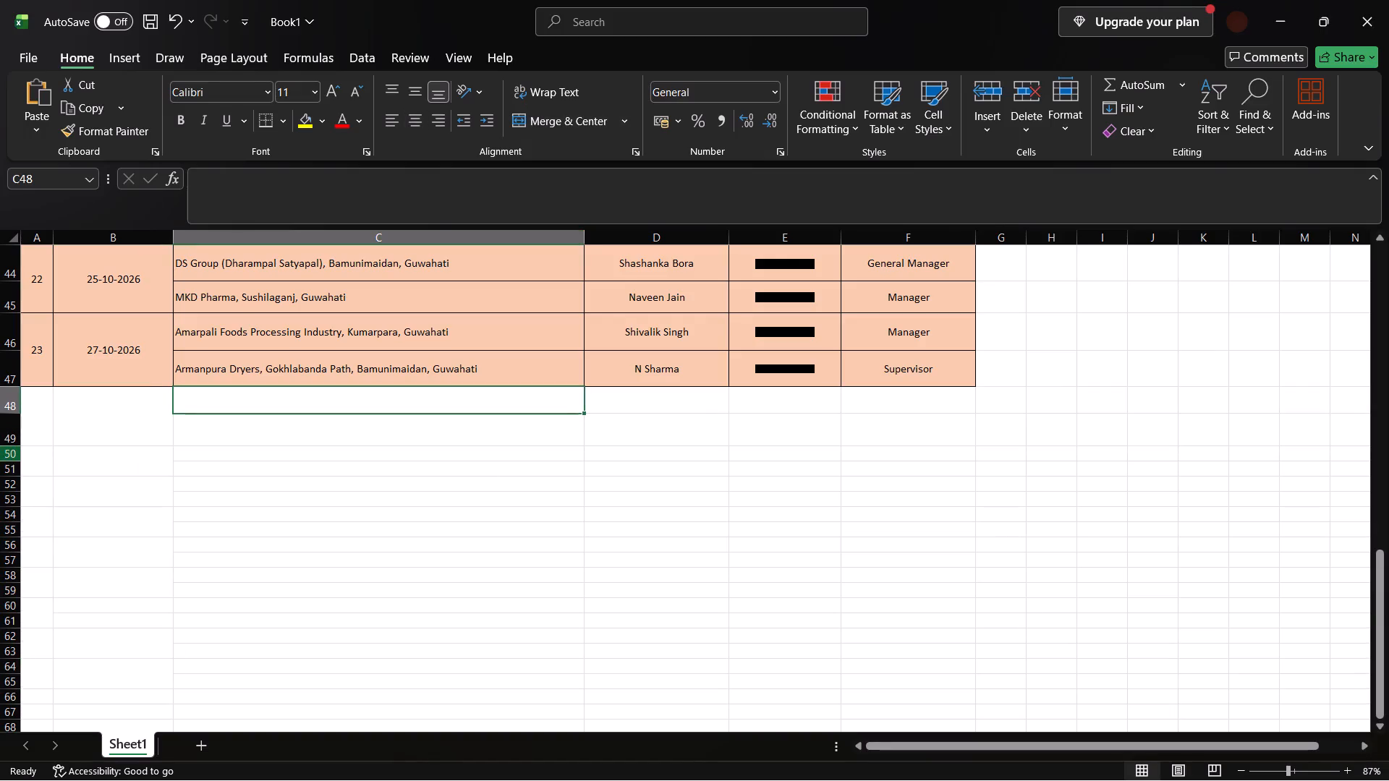
left_click_drag(12, 463, 16, 478)
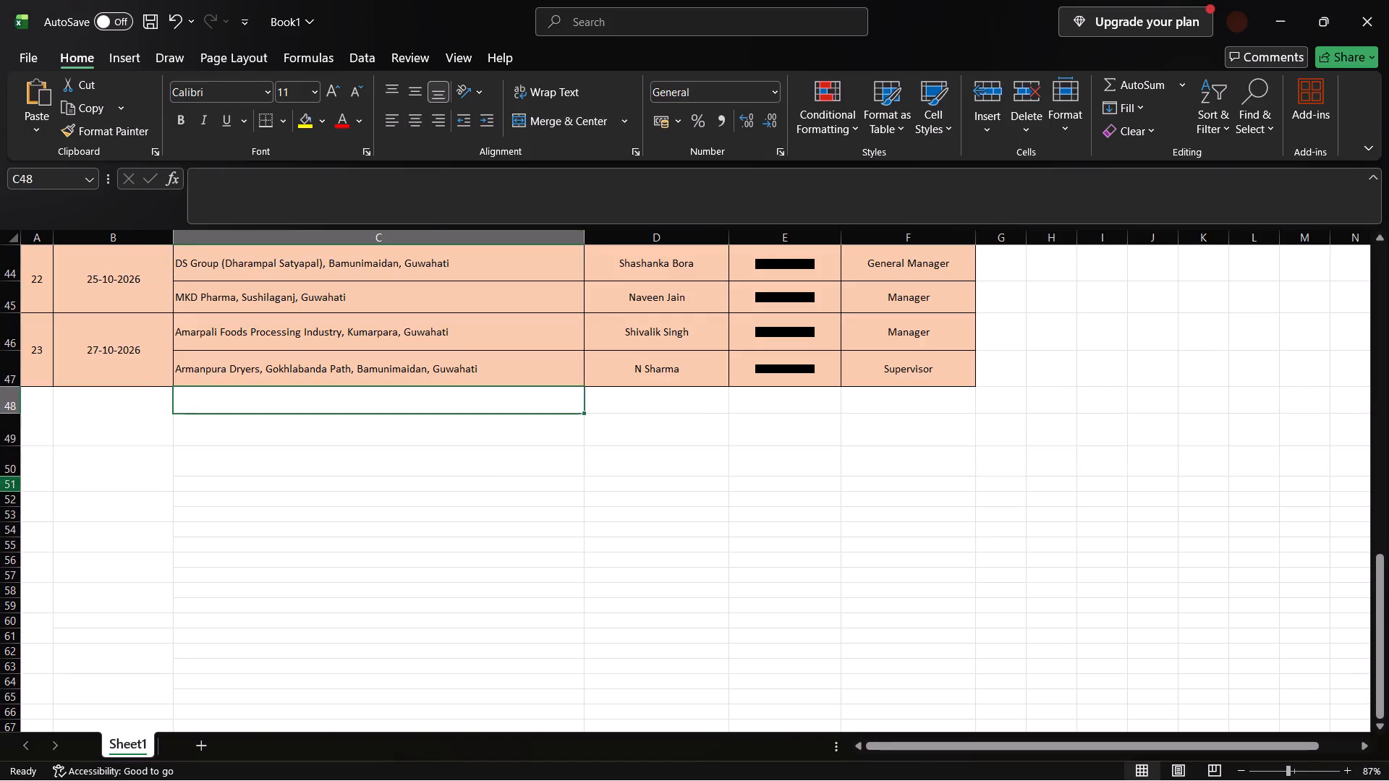
left_click_drag(11, 491, 11, 504)
left_click_drag(7, 523, 8, 537)
left_click_drag(9, 548, 9, 558)
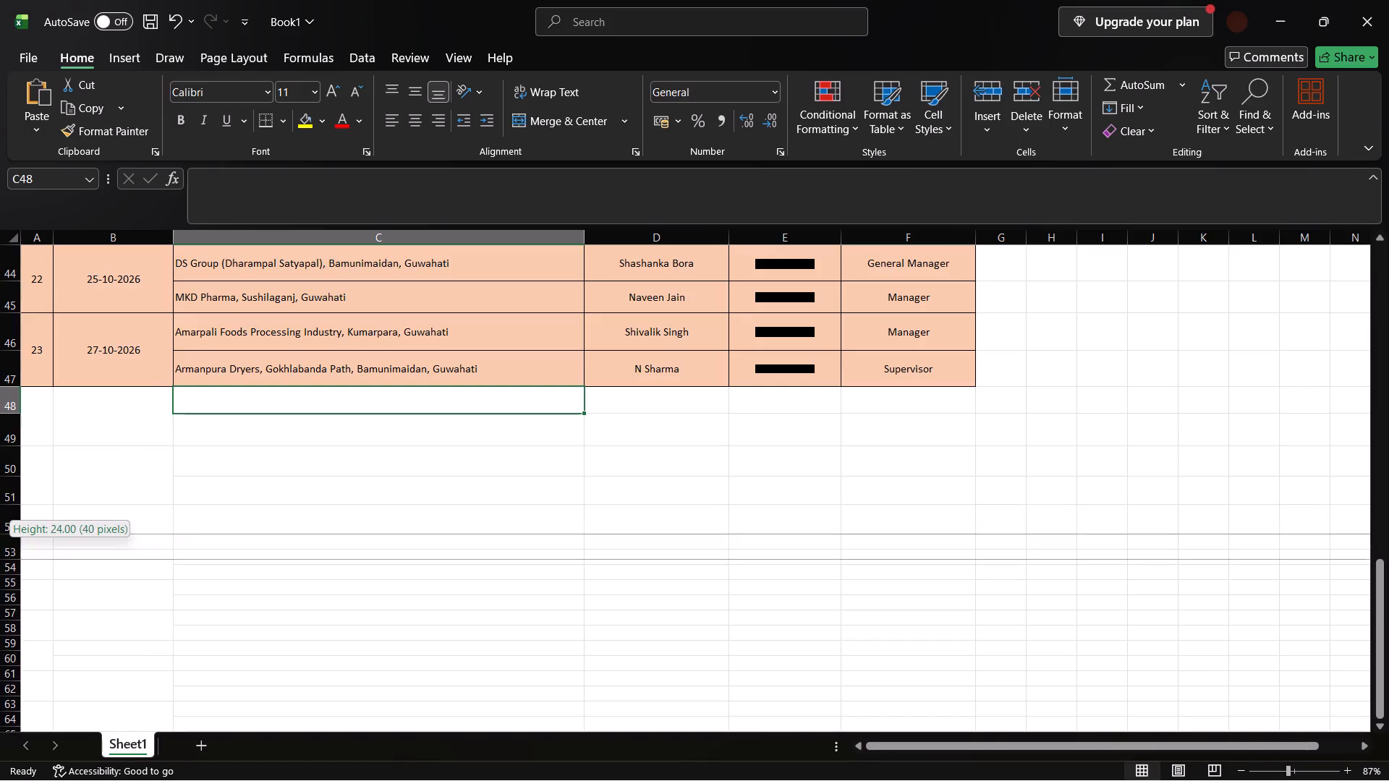
left_click_drag(9, 558, 12, 566)
Enter serial number 24 in the merged cell A48.
left_click(41, 426)
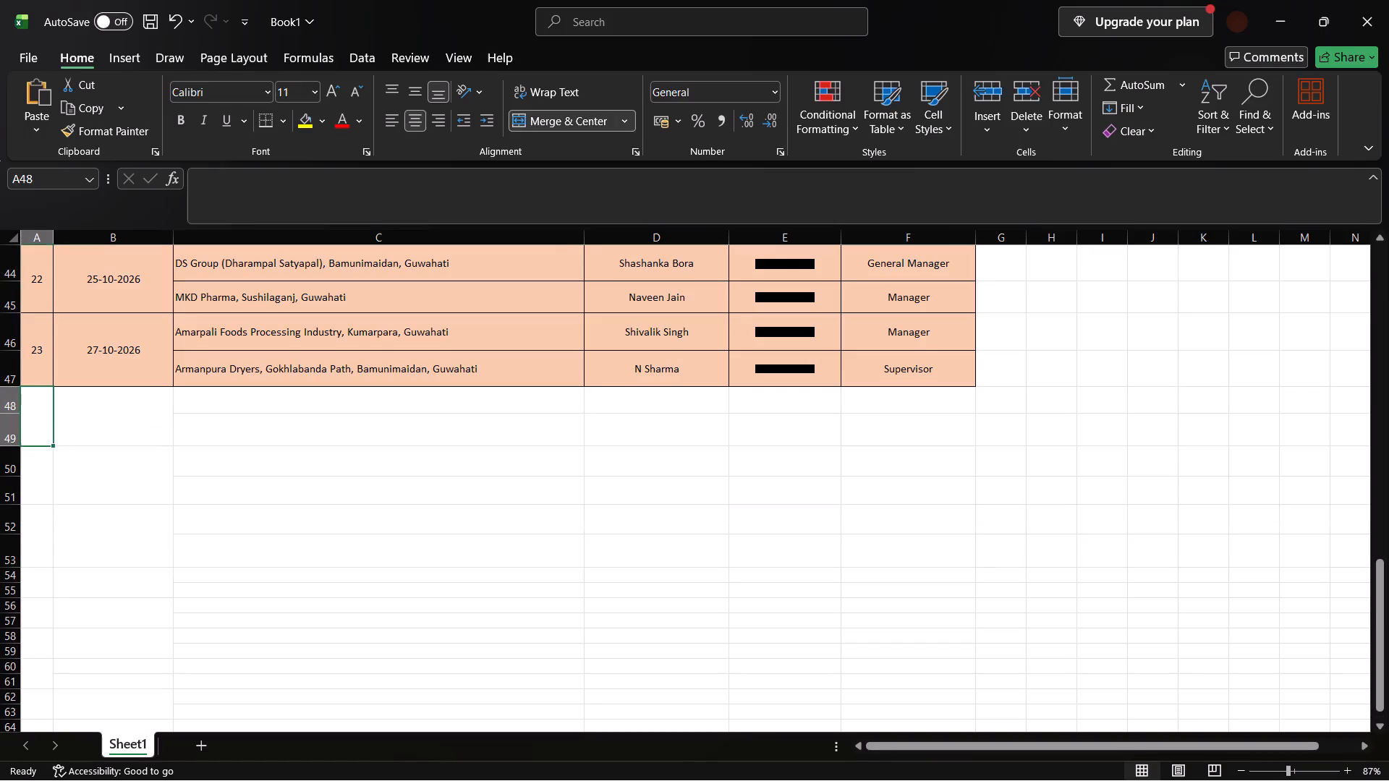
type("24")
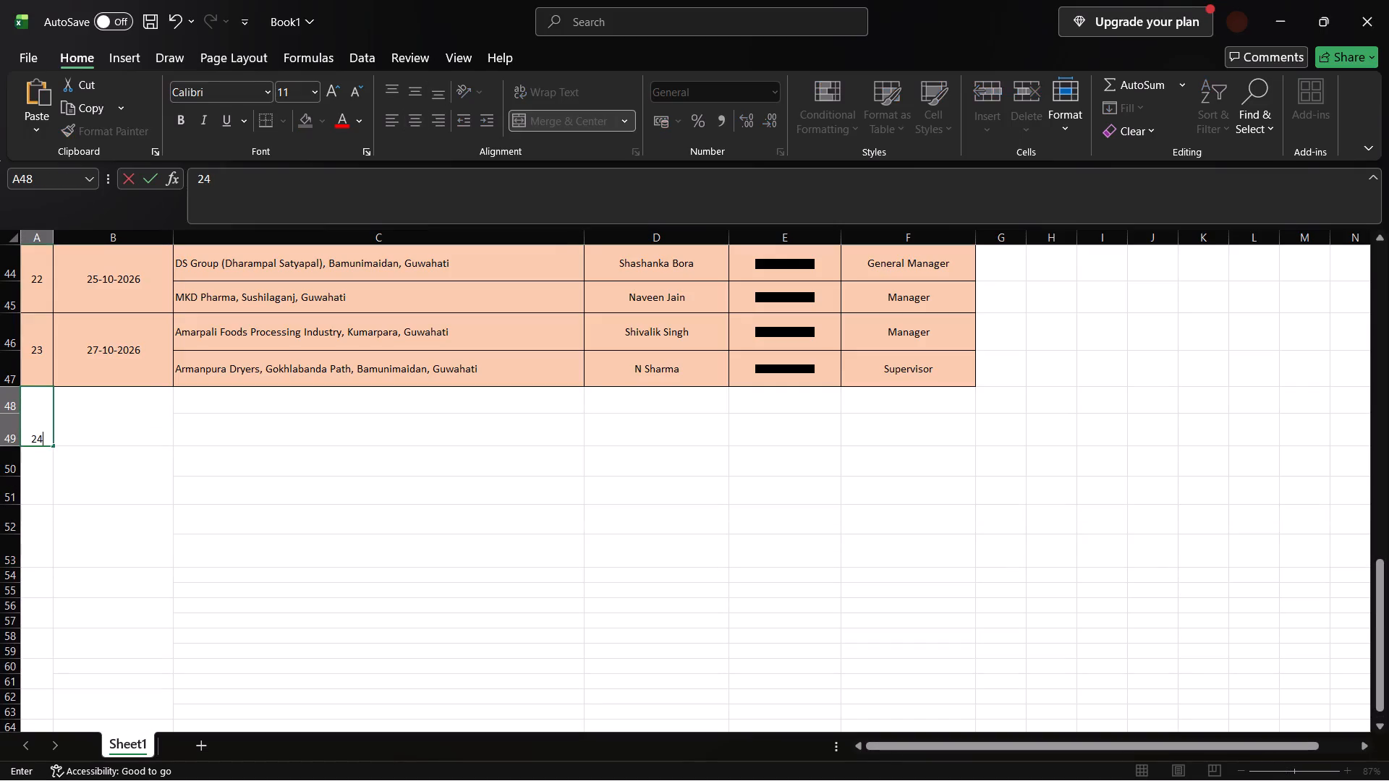
left_click(86, 427)
Fill the range A48:F61 with the light orange theme color that matches the table rows above.
left_click_drag(41, 422, 717, 764)
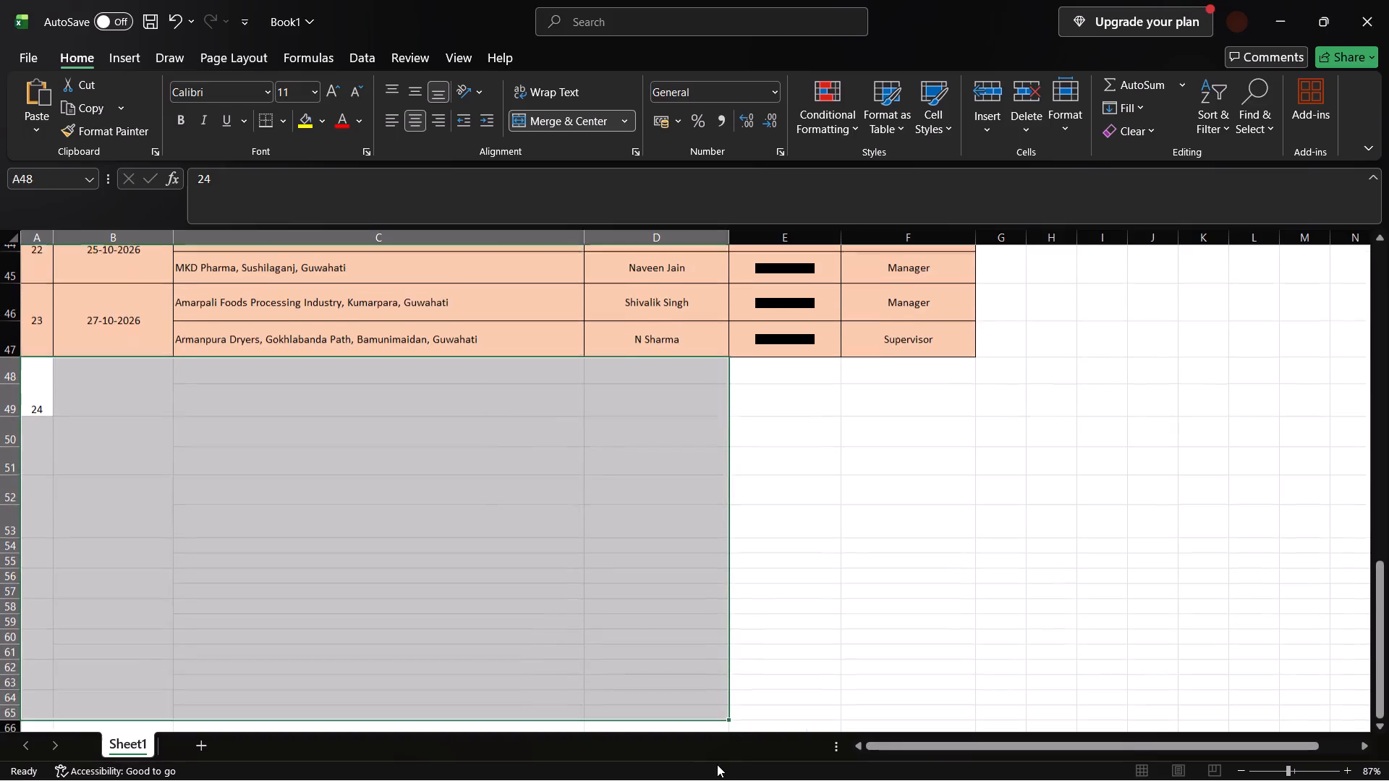
left_click_drag(39, 381, 86, 375)
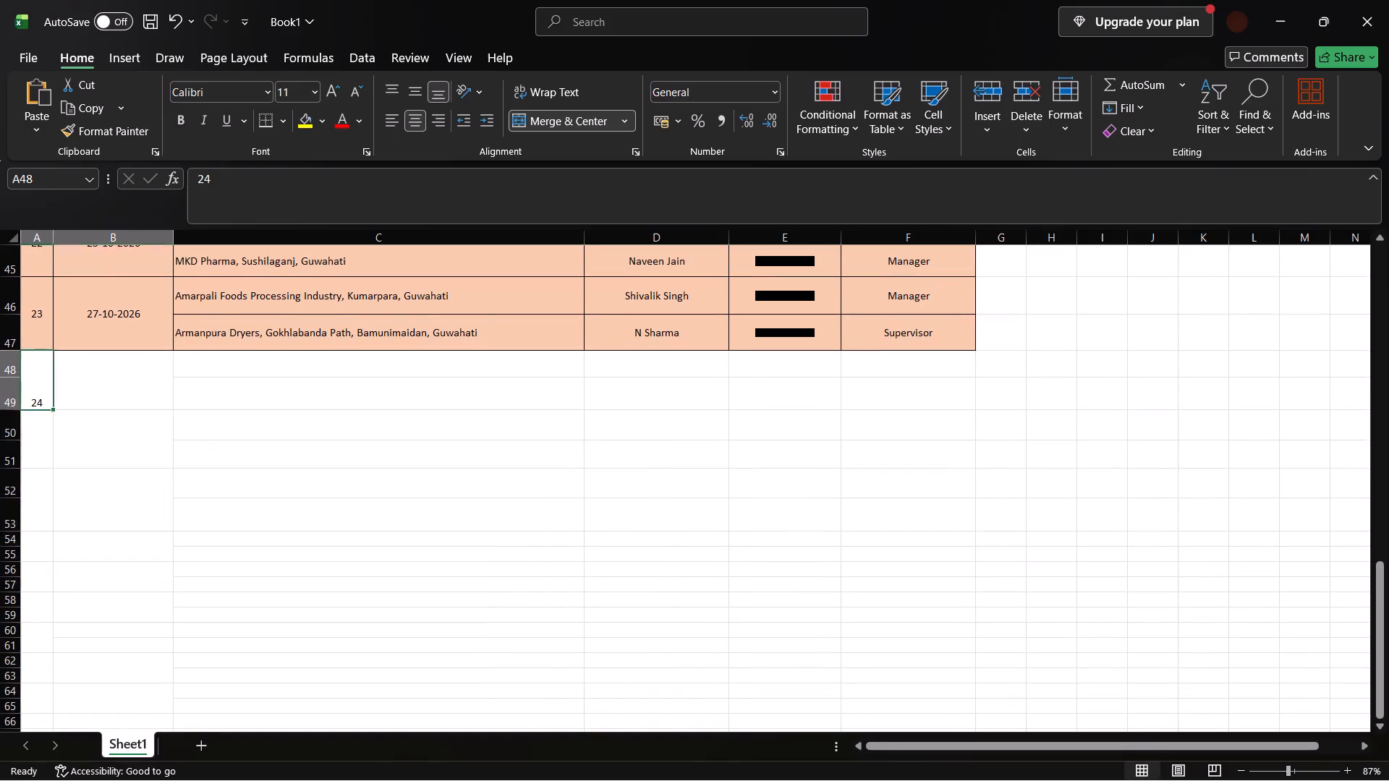
left_click_drag(86, 375, 718, 567)
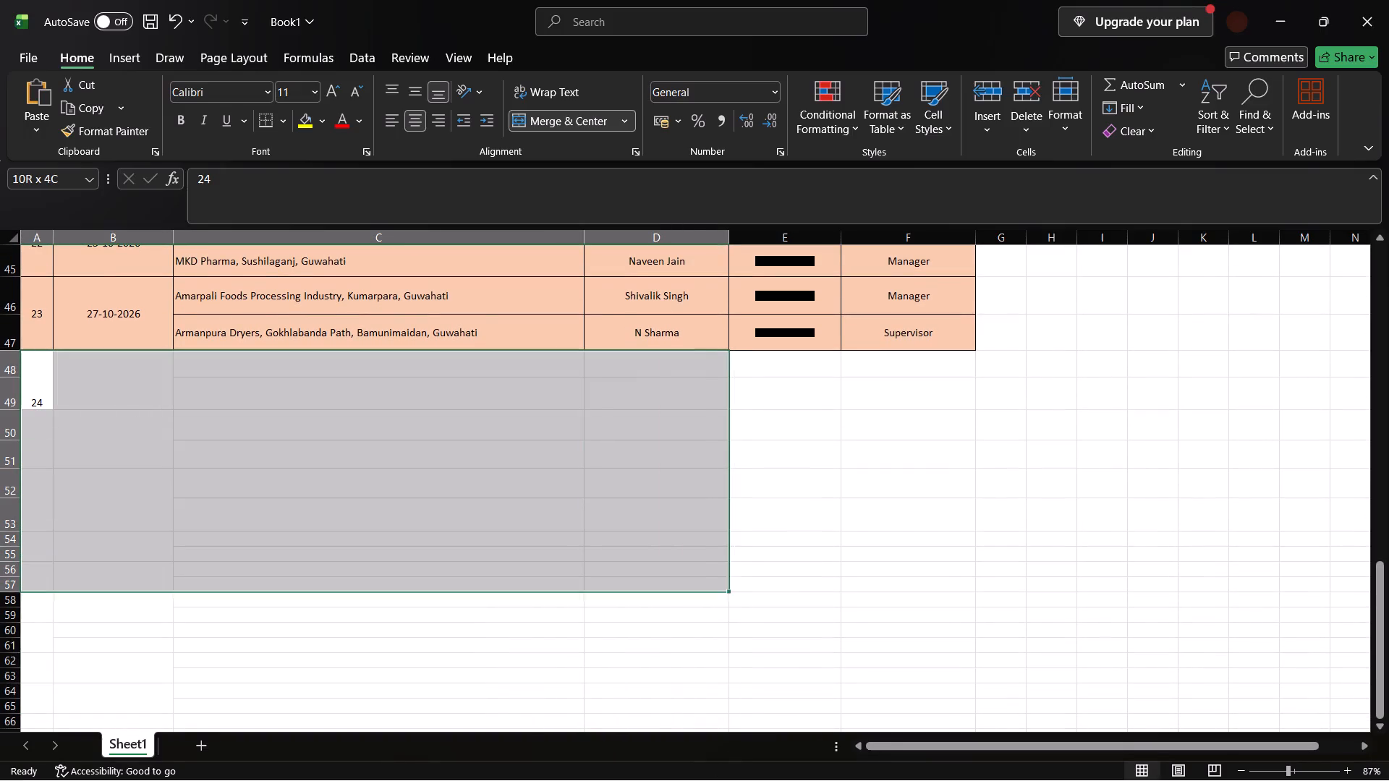
left_click_drag(718, 567, 922, 622)
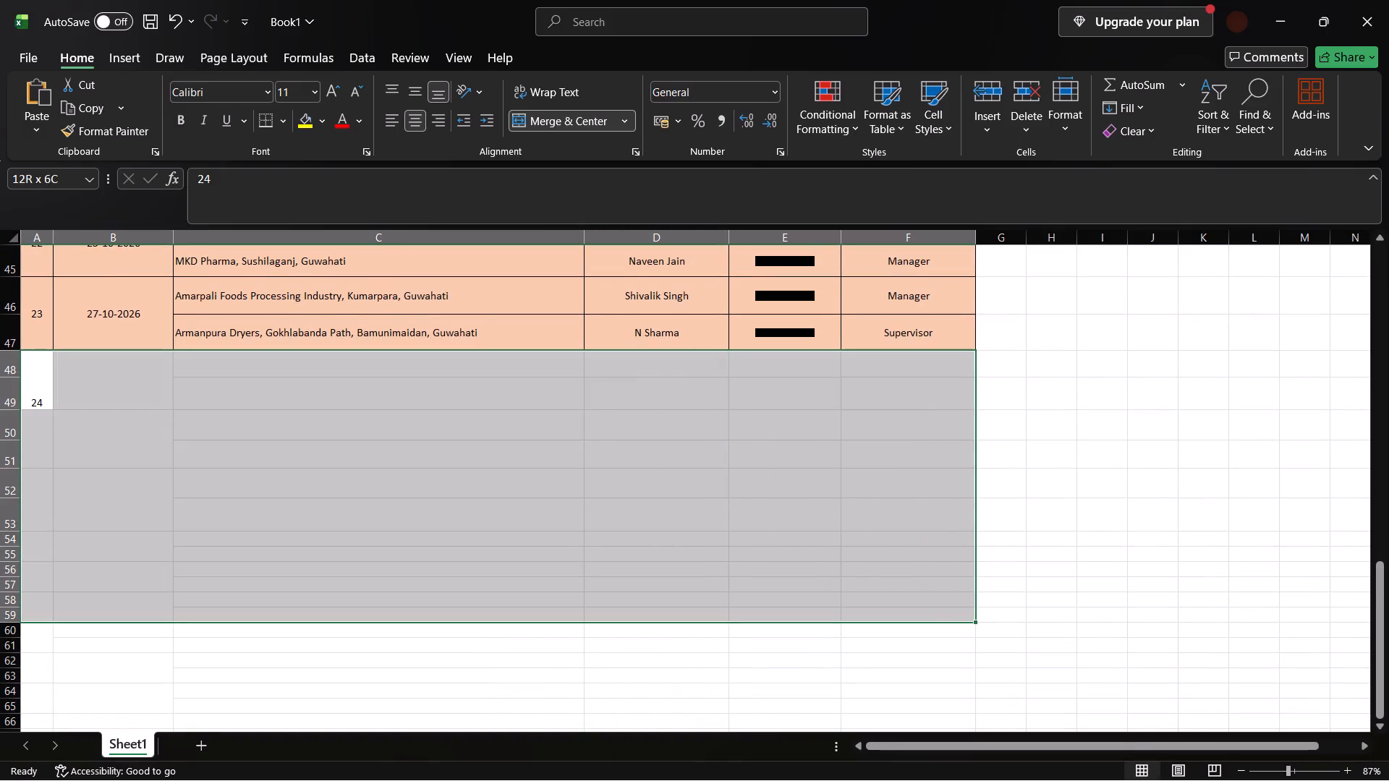
left_click_drag(922, 622, 922, 624)
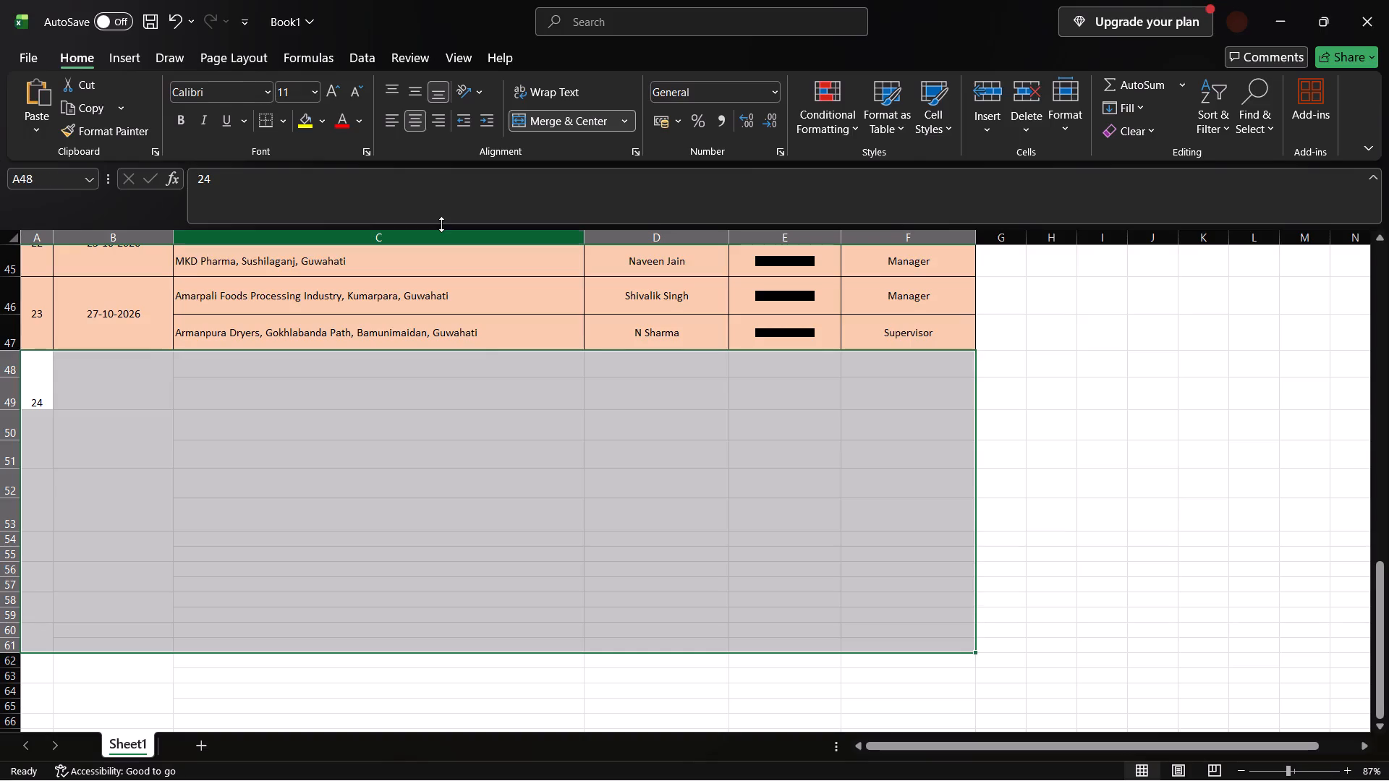
left_click(320, 124)
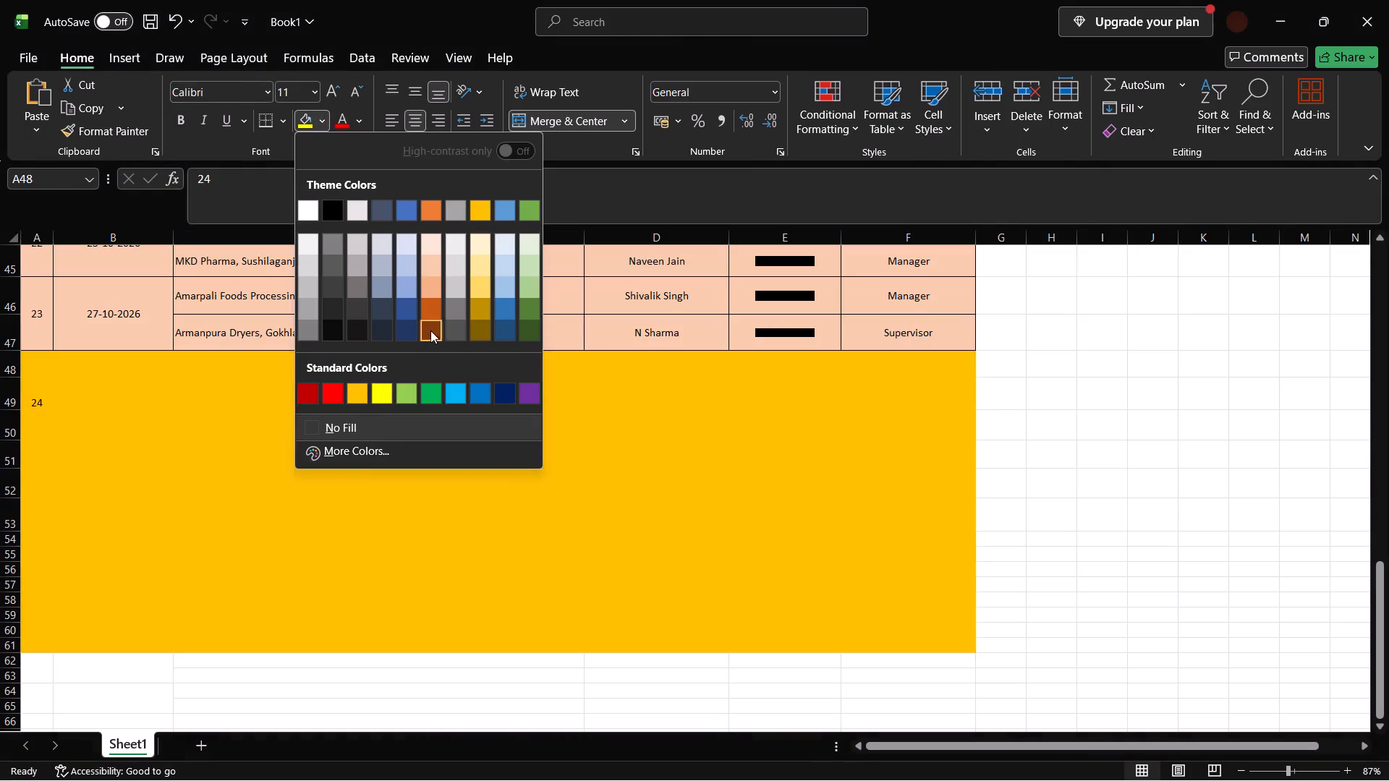
left_click(430, 268)
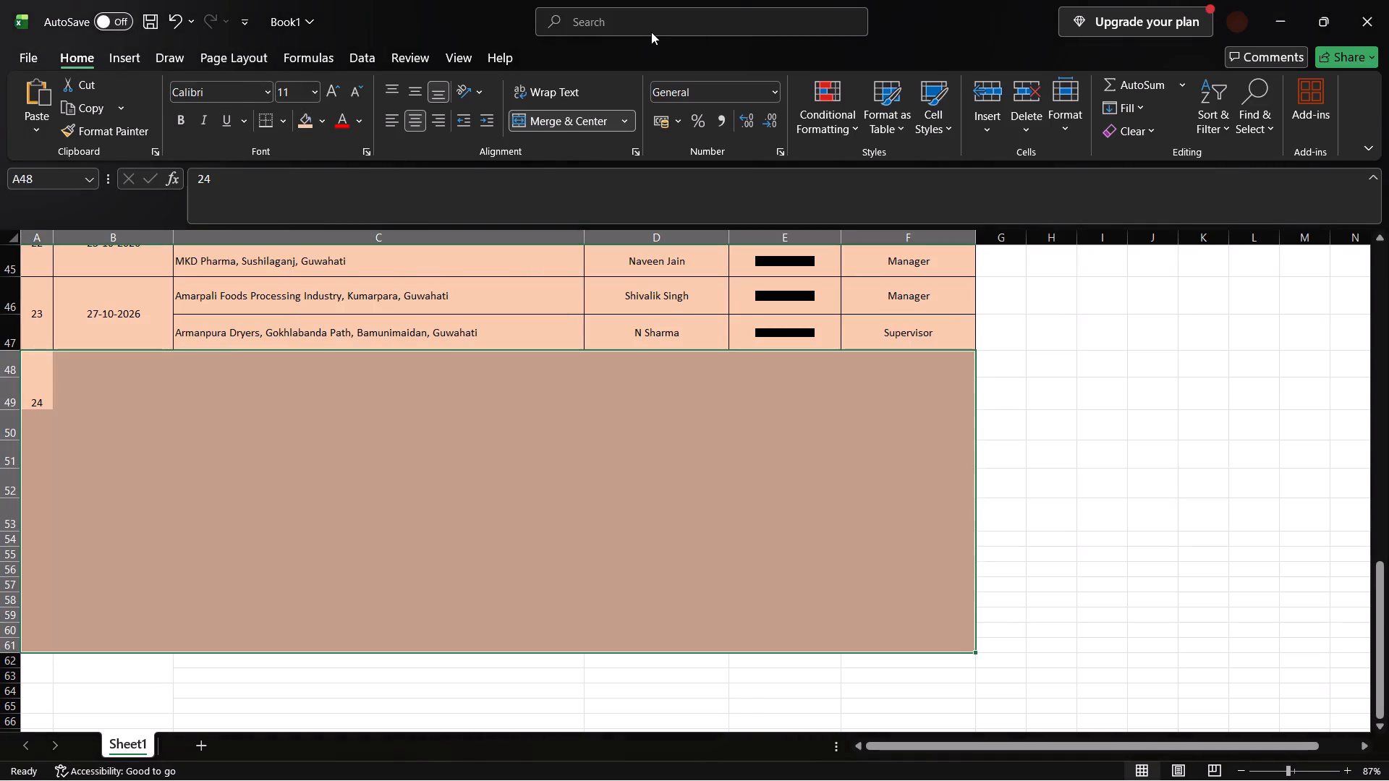
Apply All Borders to the newly filled range A48:F61.
left_click(651, 32)
left_click(665, 28)
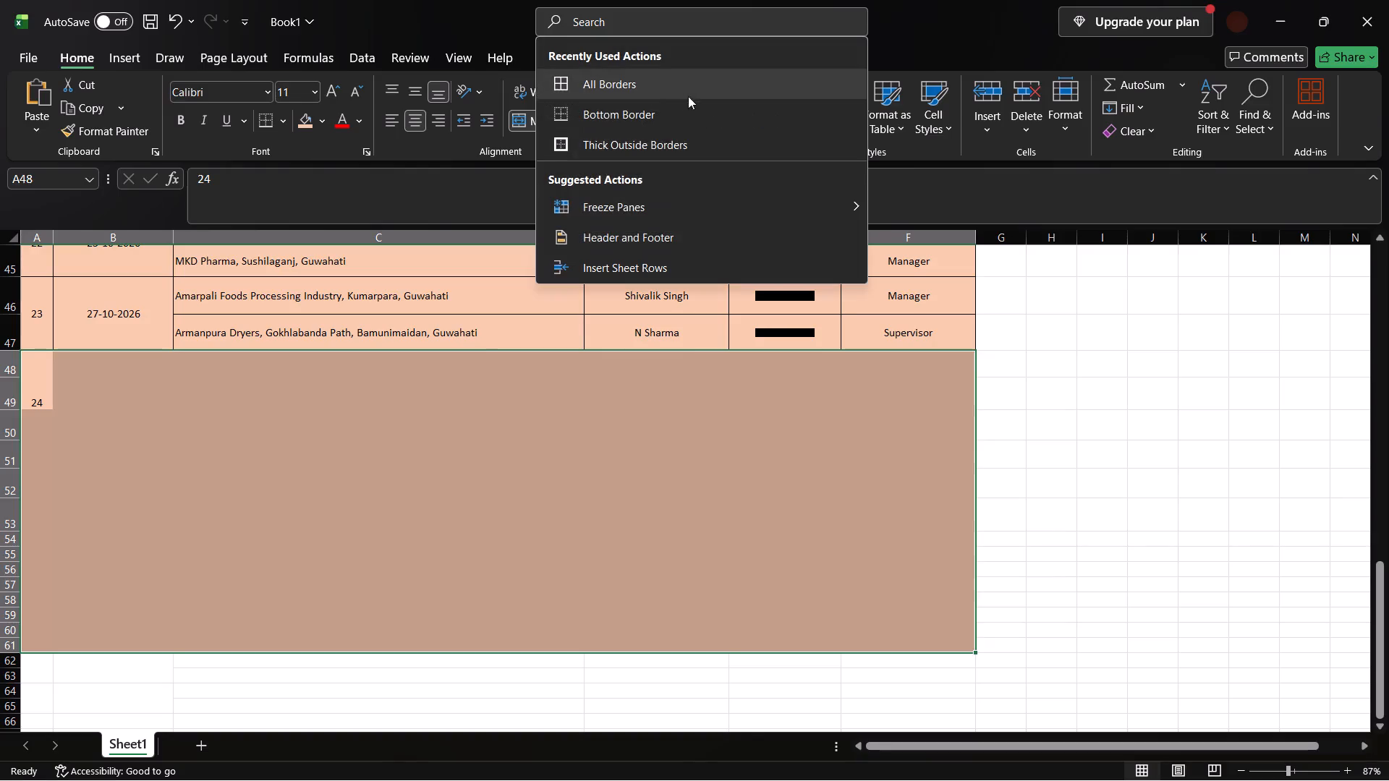
left_click(675, 90)
left_click(1017, 411)
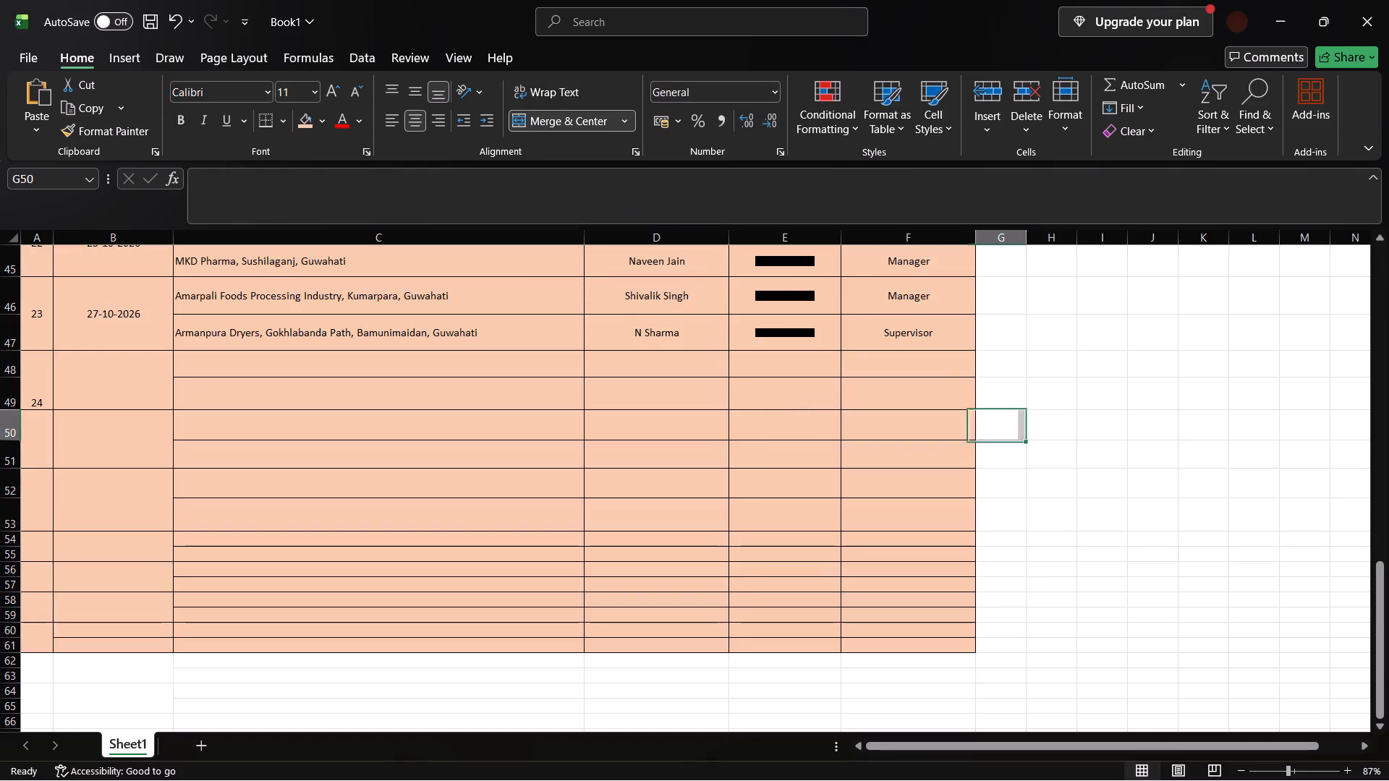
Merge and center the remaining unmerged date cells B60:B61.
left_click_drag(96, 629, 97, 636)
left_click_drag(559, 132, 559, 120)
left_click(559, 120)
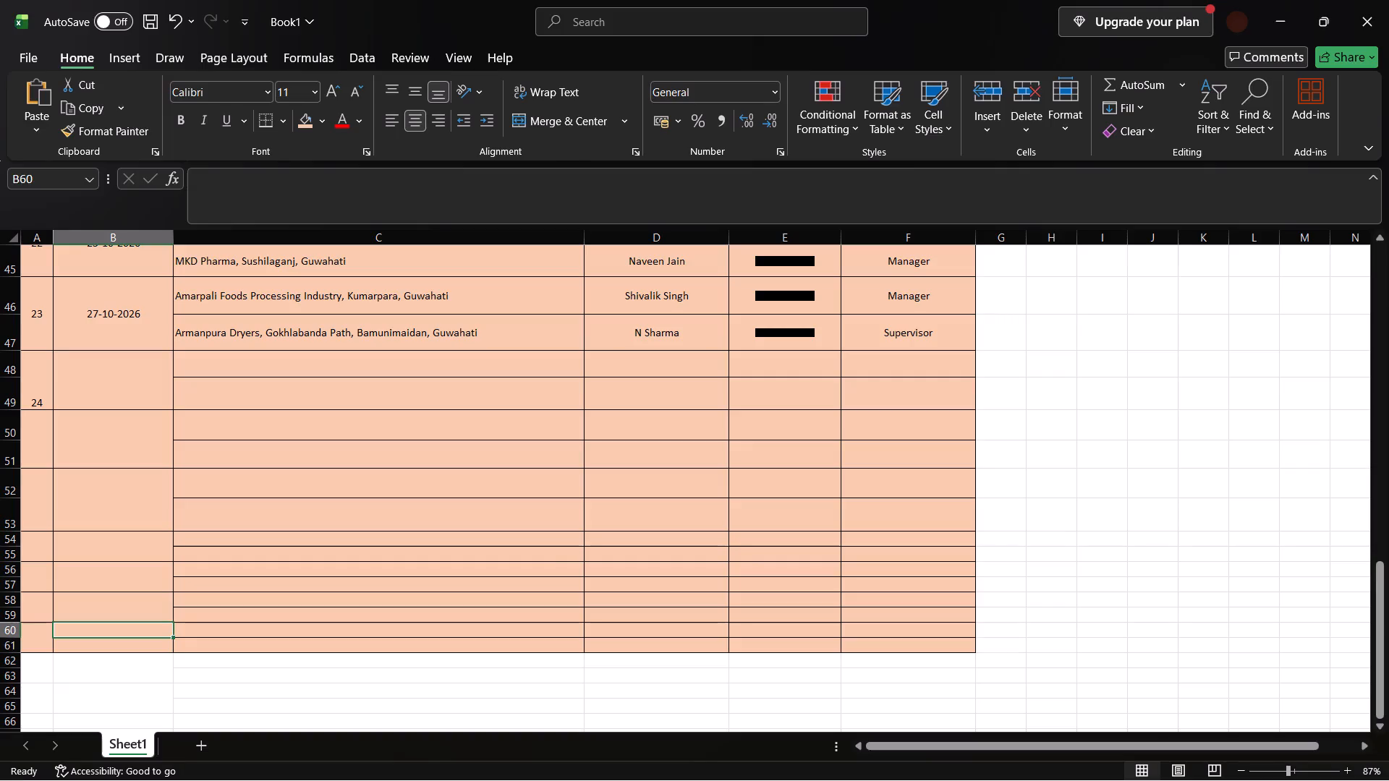
left_click(559, 116)
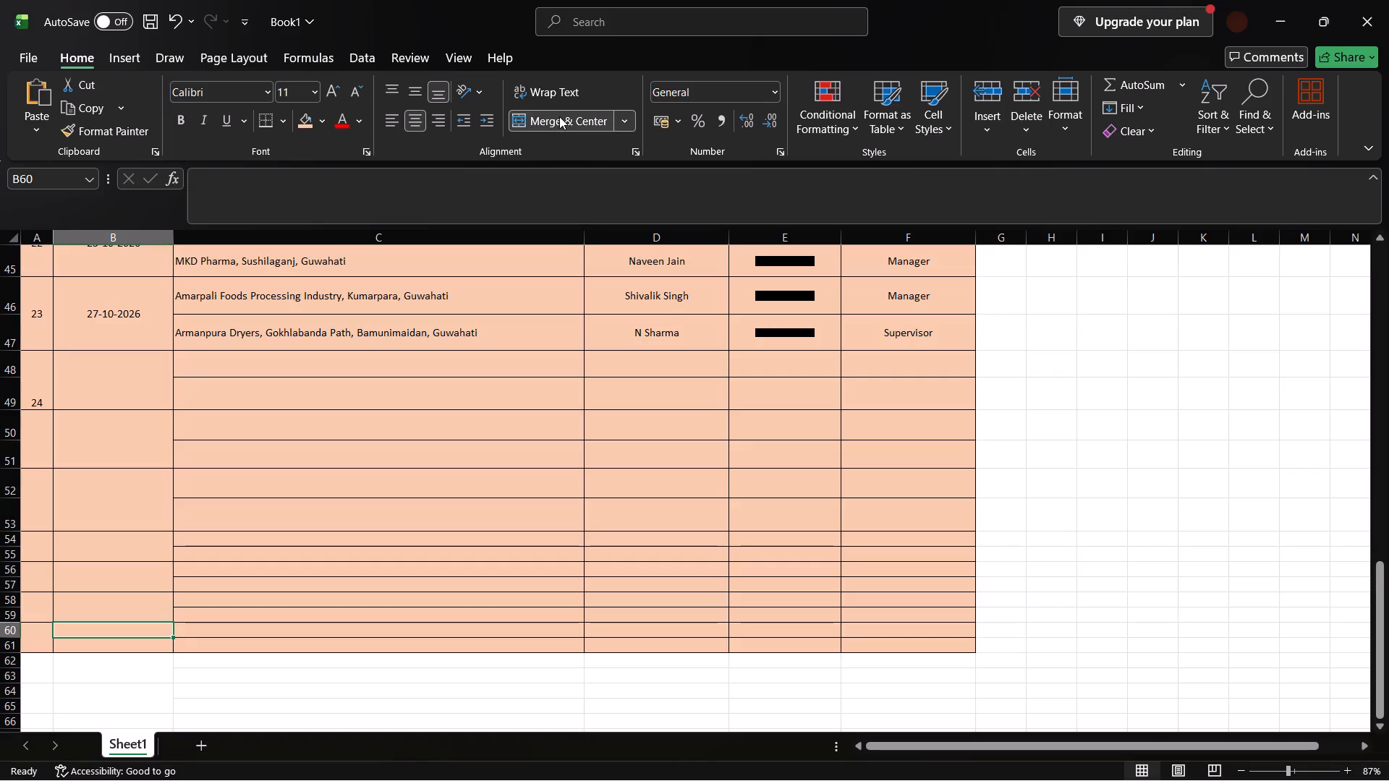
left_click(556, 121)
left_click_drag(122, 640, 122, 631)
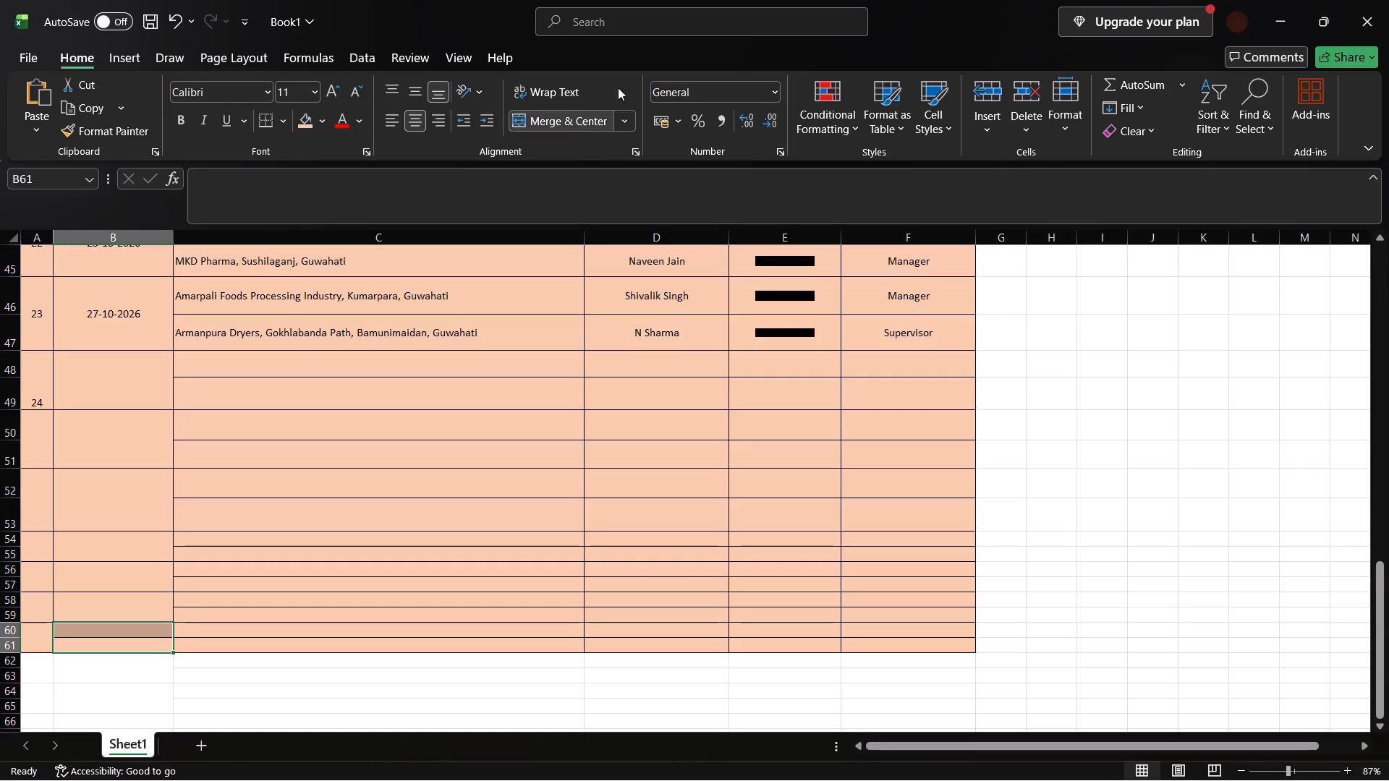
left_click(566, 126)
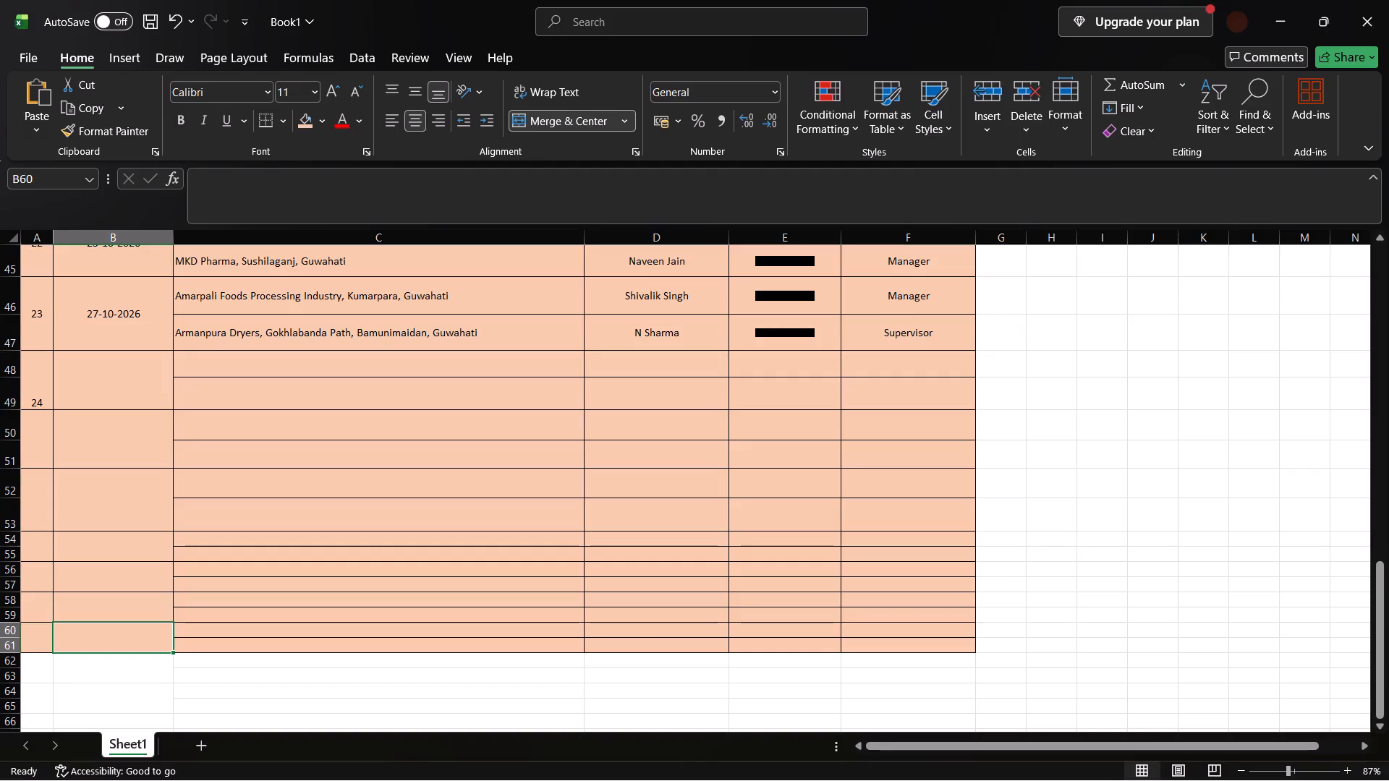
Enter the date 28-10-2026 in merged cell B48, beside serial number 24.
scroll(472, 273, "down", 1)
scroll(328, 389, "up", 1)
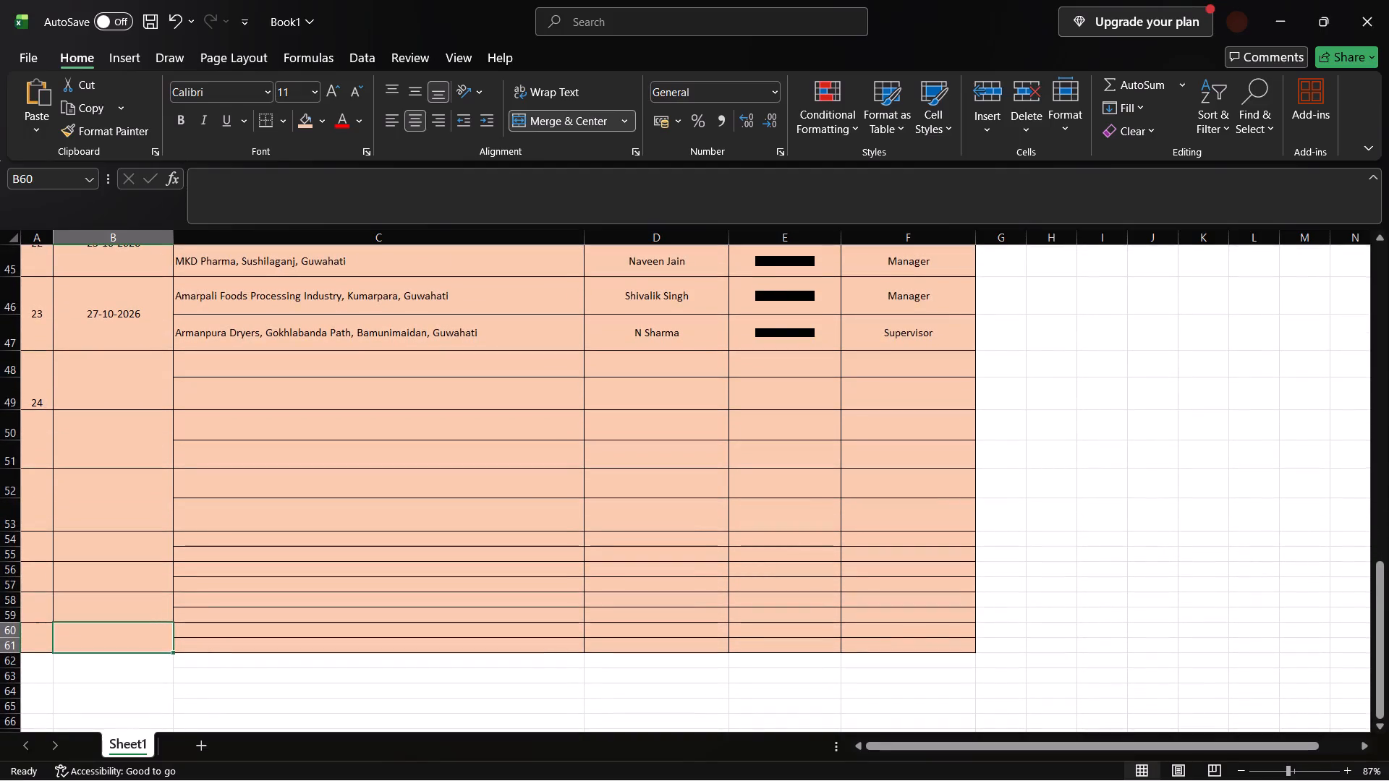
left_click(123, 384)
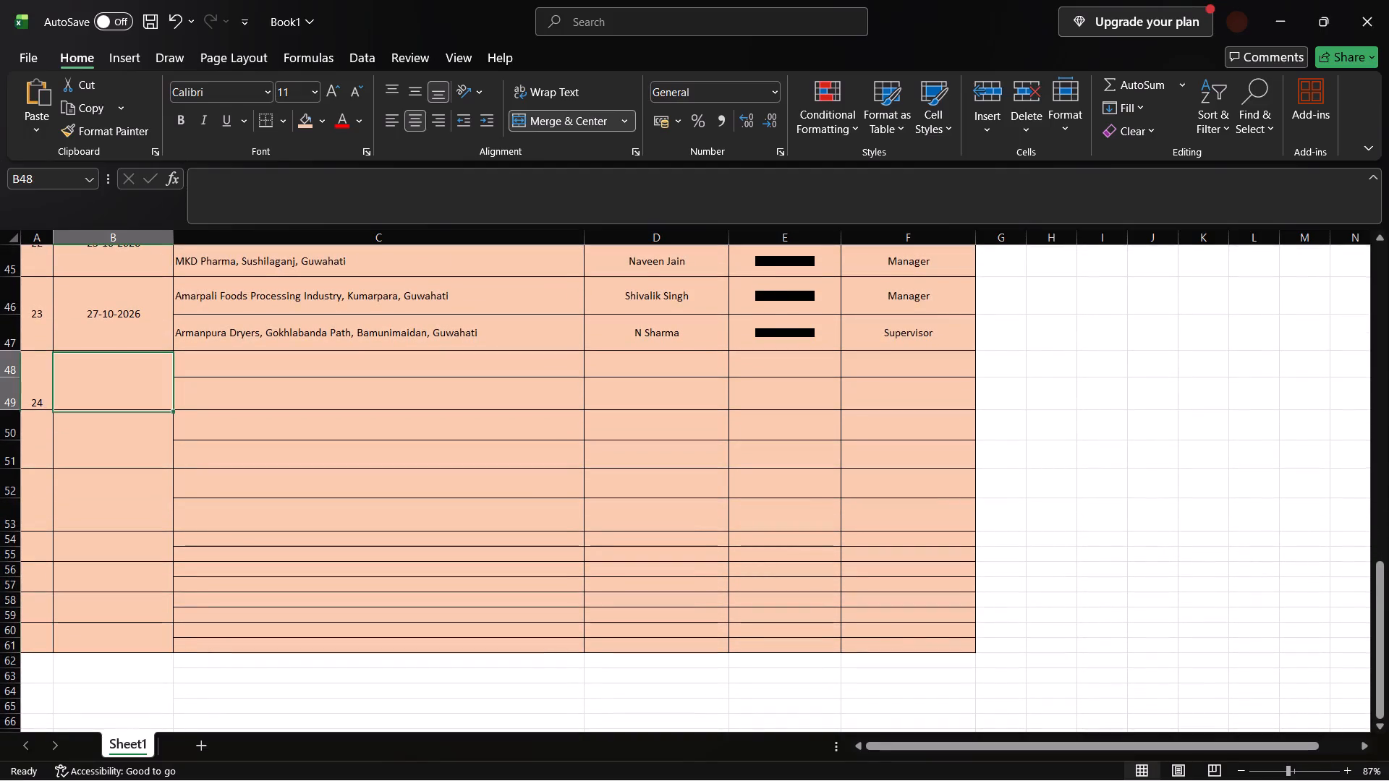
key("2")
scroll(219, 364, "up", 1)
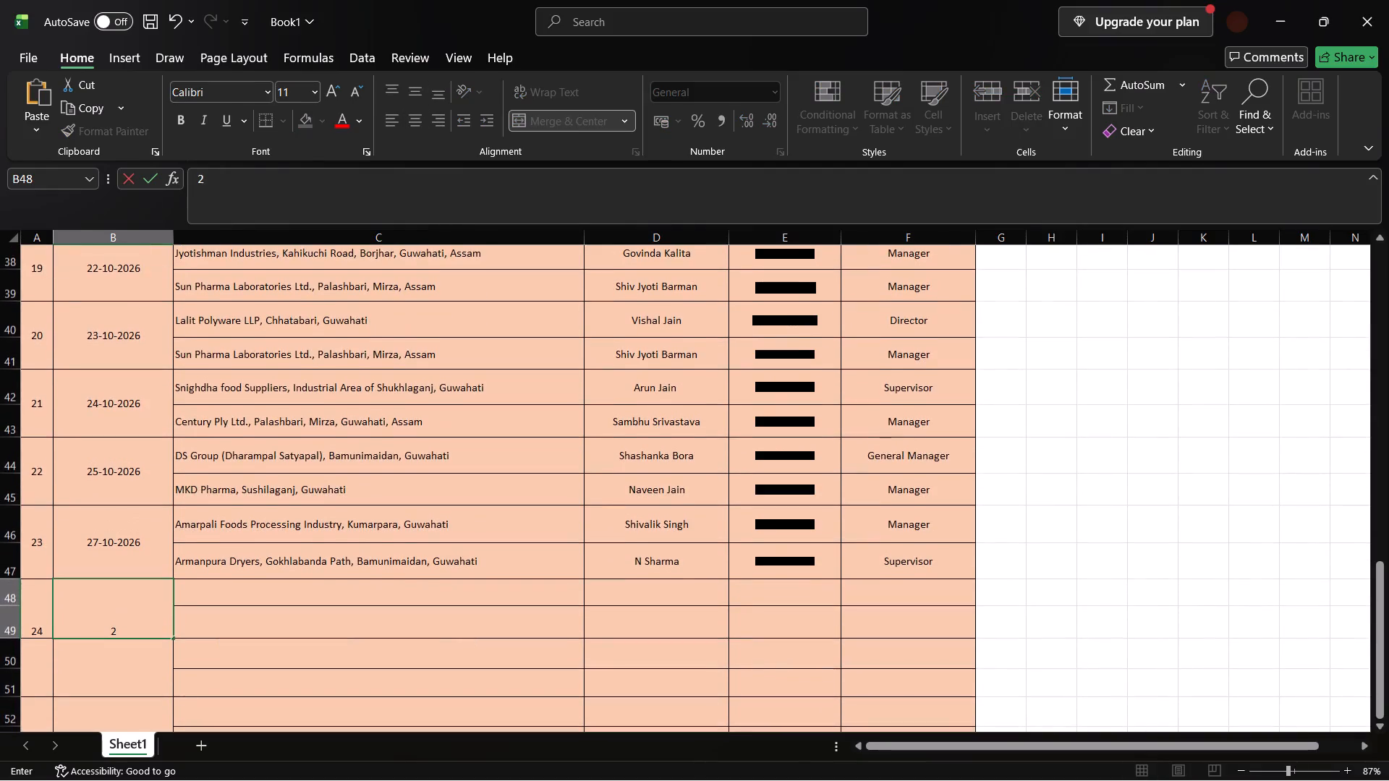
scroll(219, 364, "up", 3)
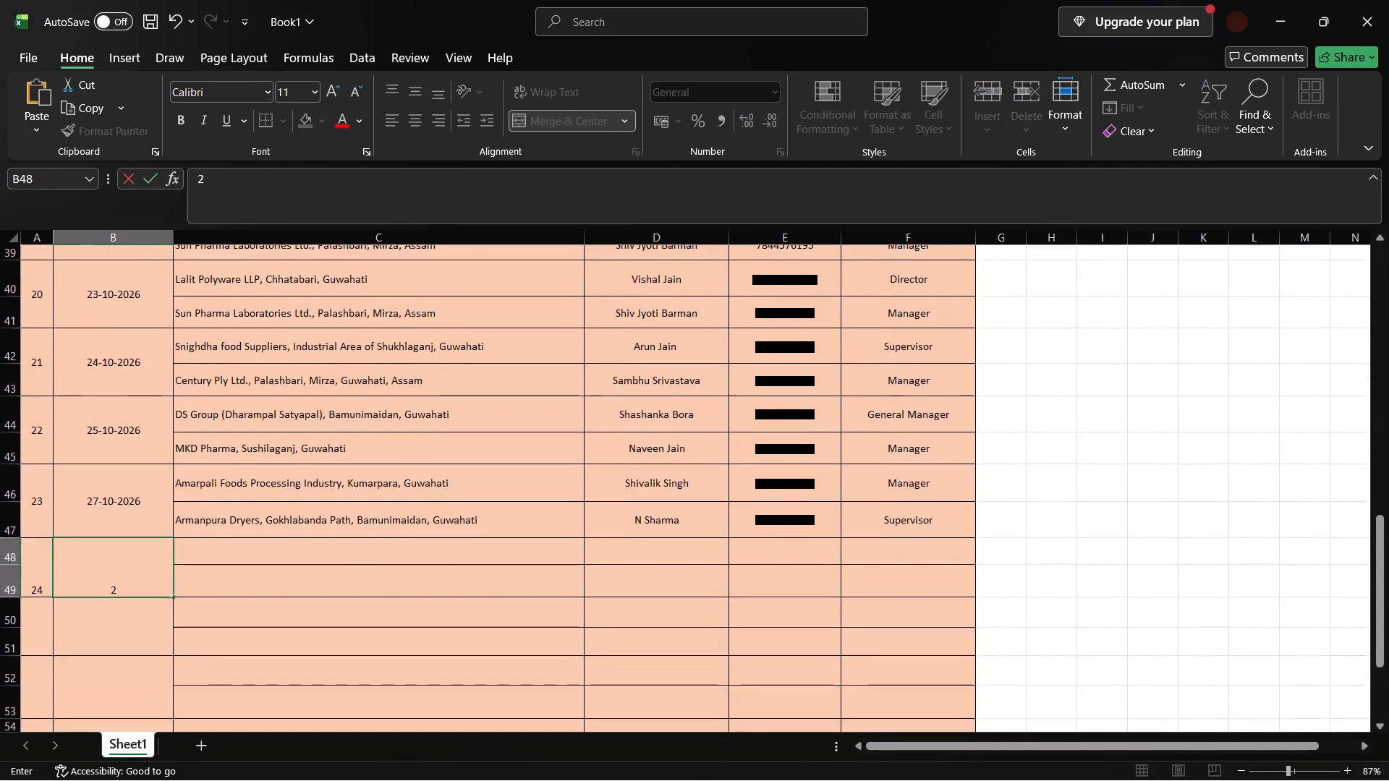
scroll(219, 364, "up", 1)
scroll(219, 364, "down", 1)
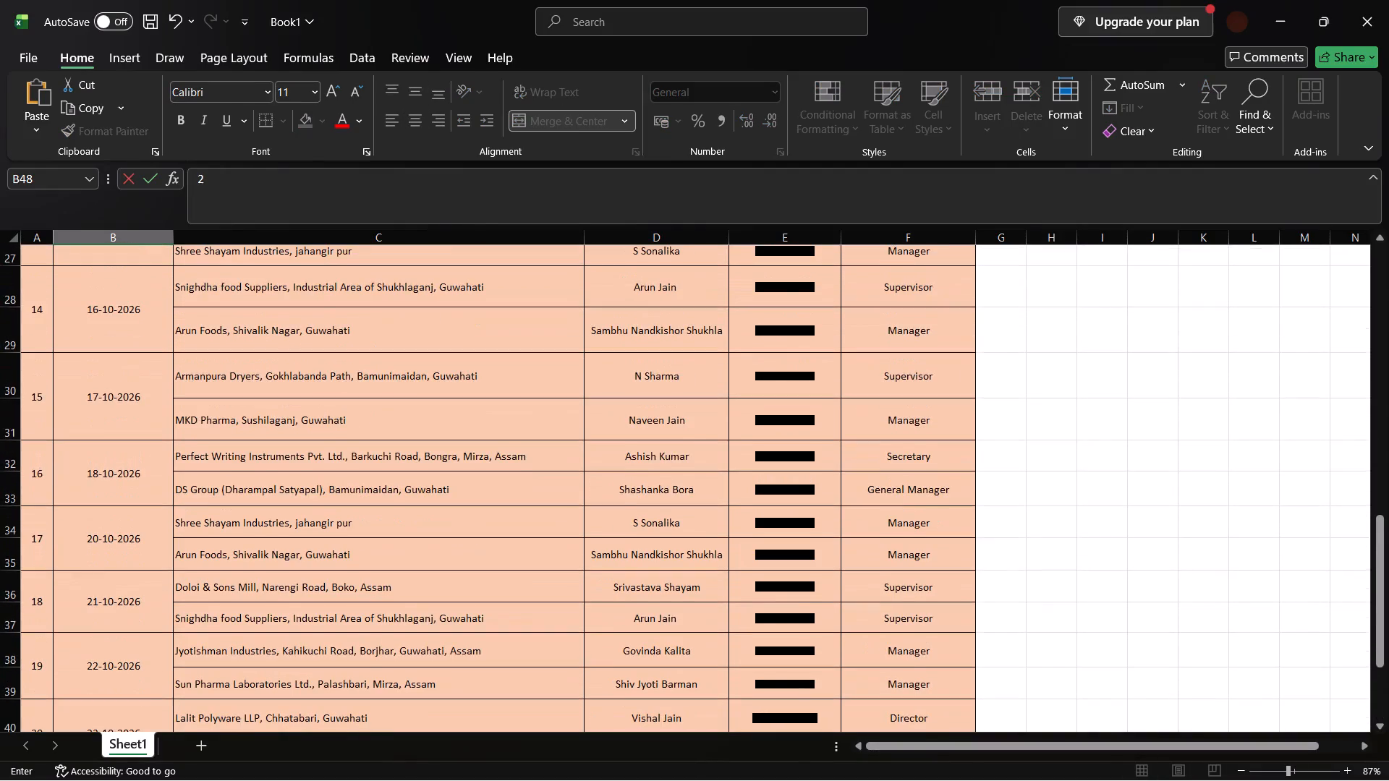
scroll(219, 364, "down", 2)
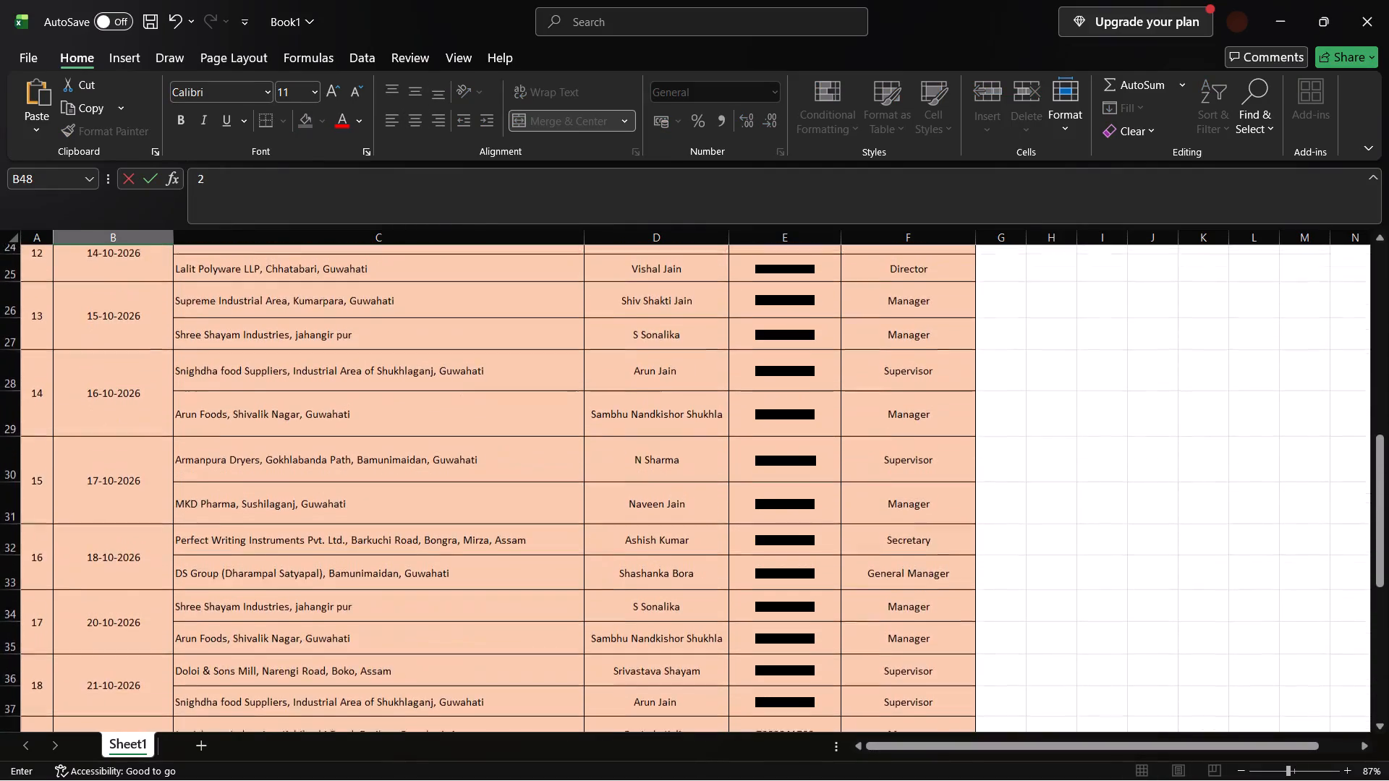
scroll(219, 364, "down", 1)
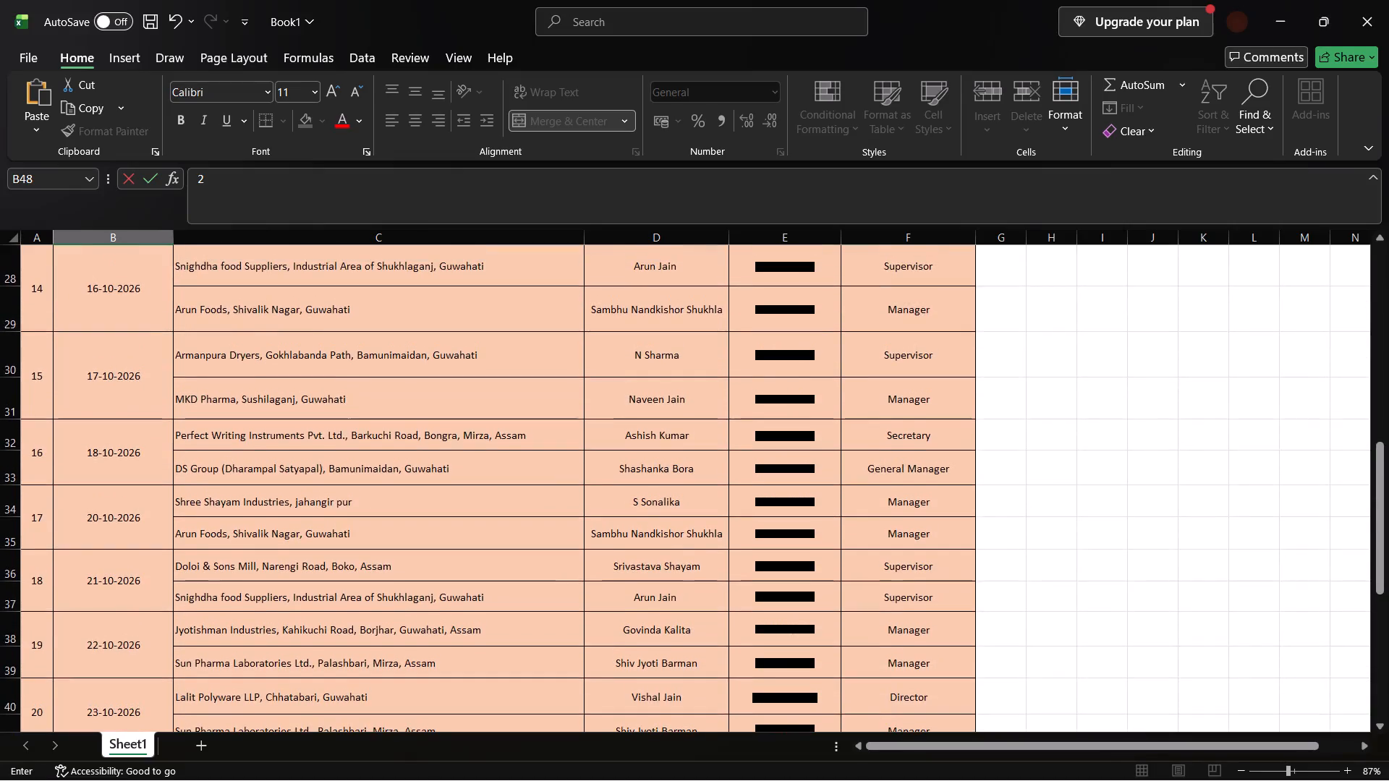
scroll(219, 364, "down", 2)
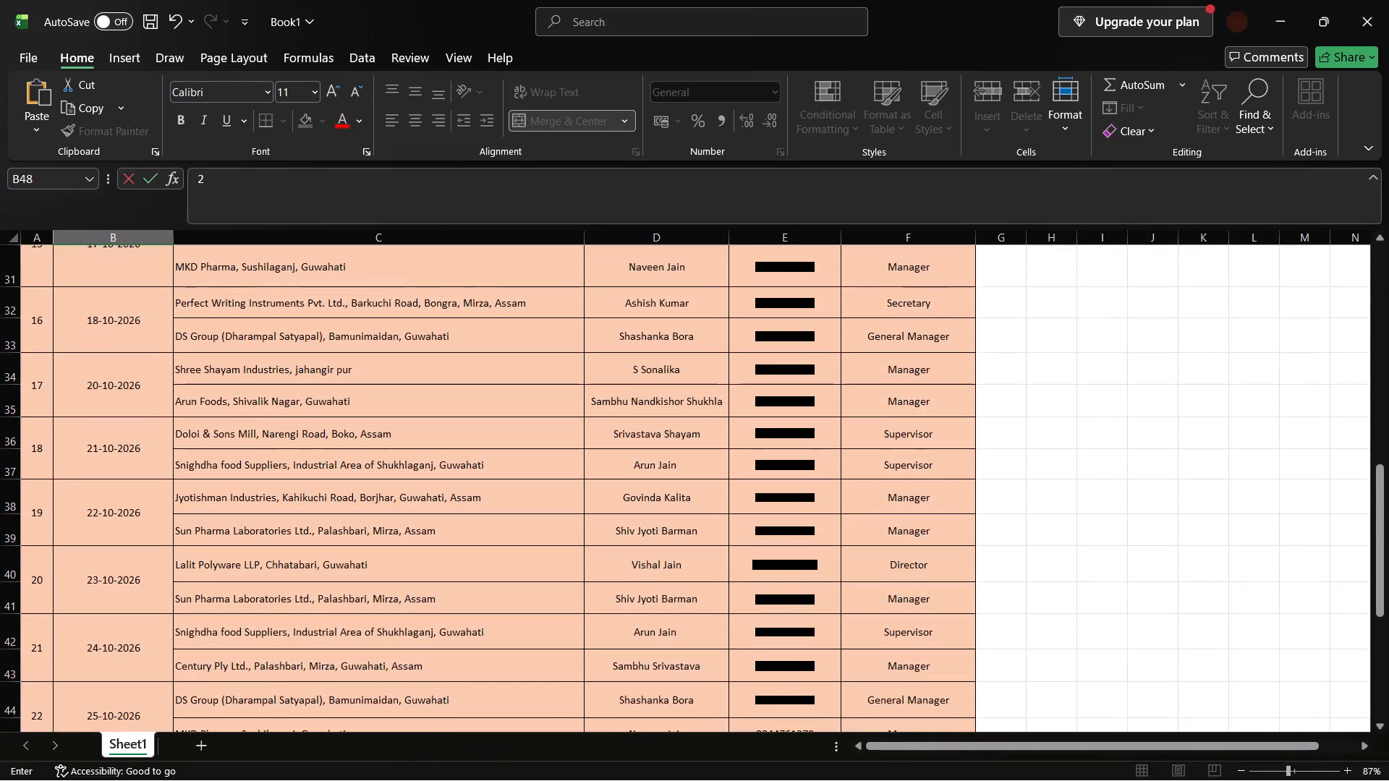
scroll(219, 364, "down", 3)
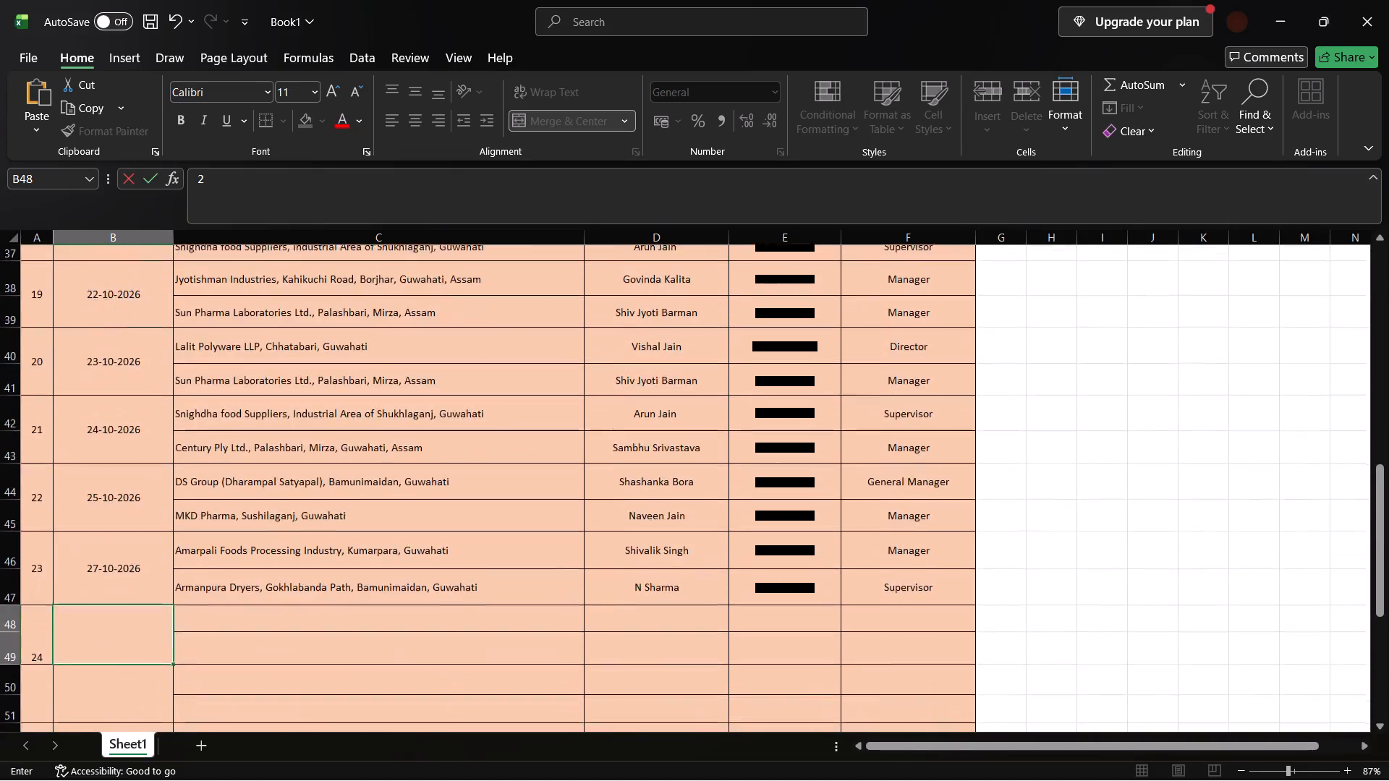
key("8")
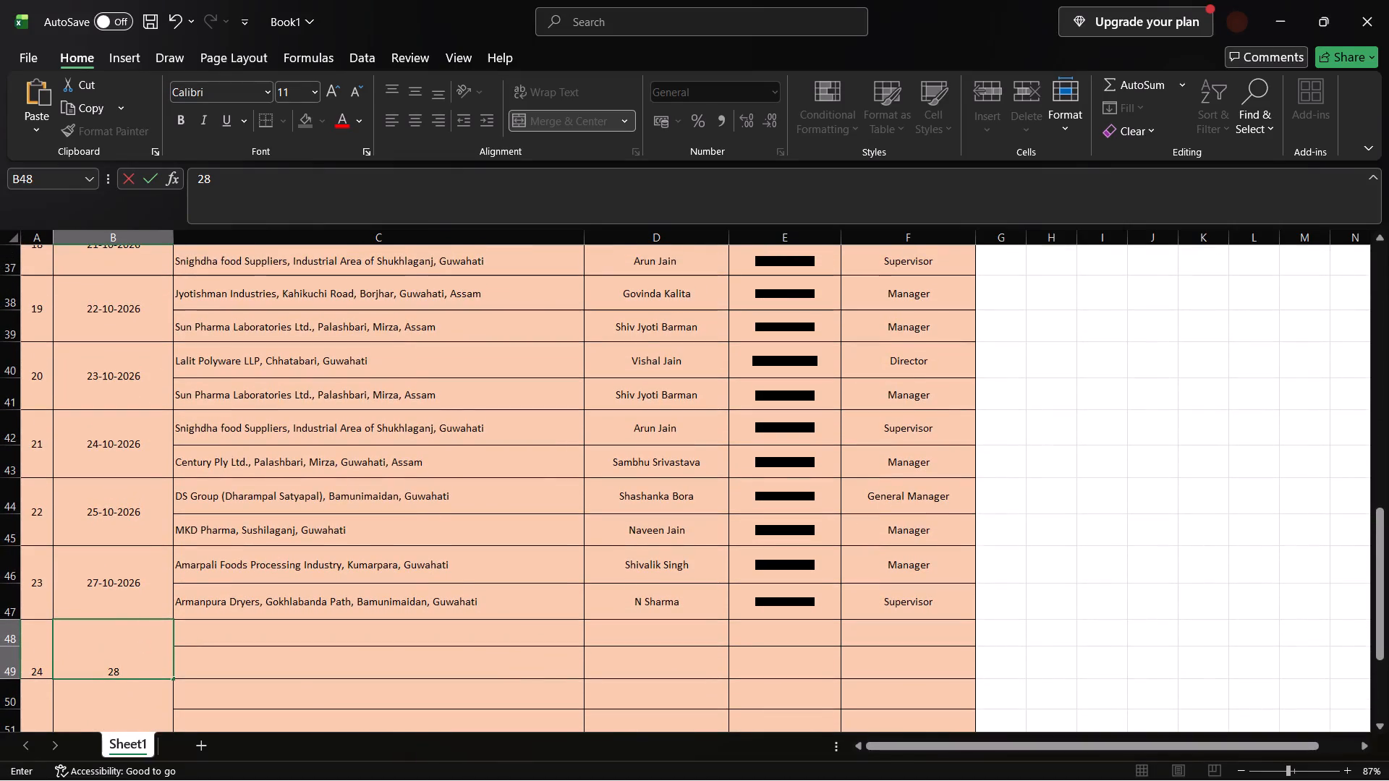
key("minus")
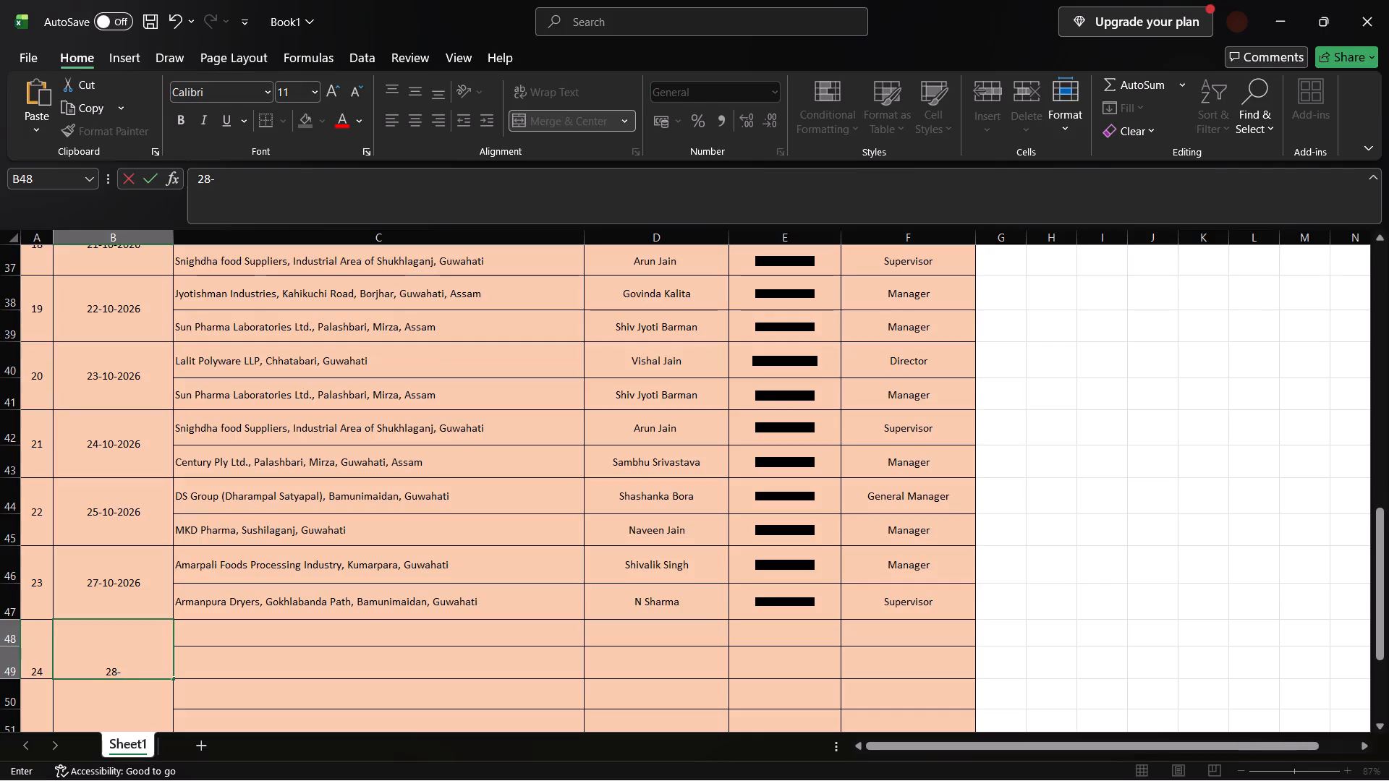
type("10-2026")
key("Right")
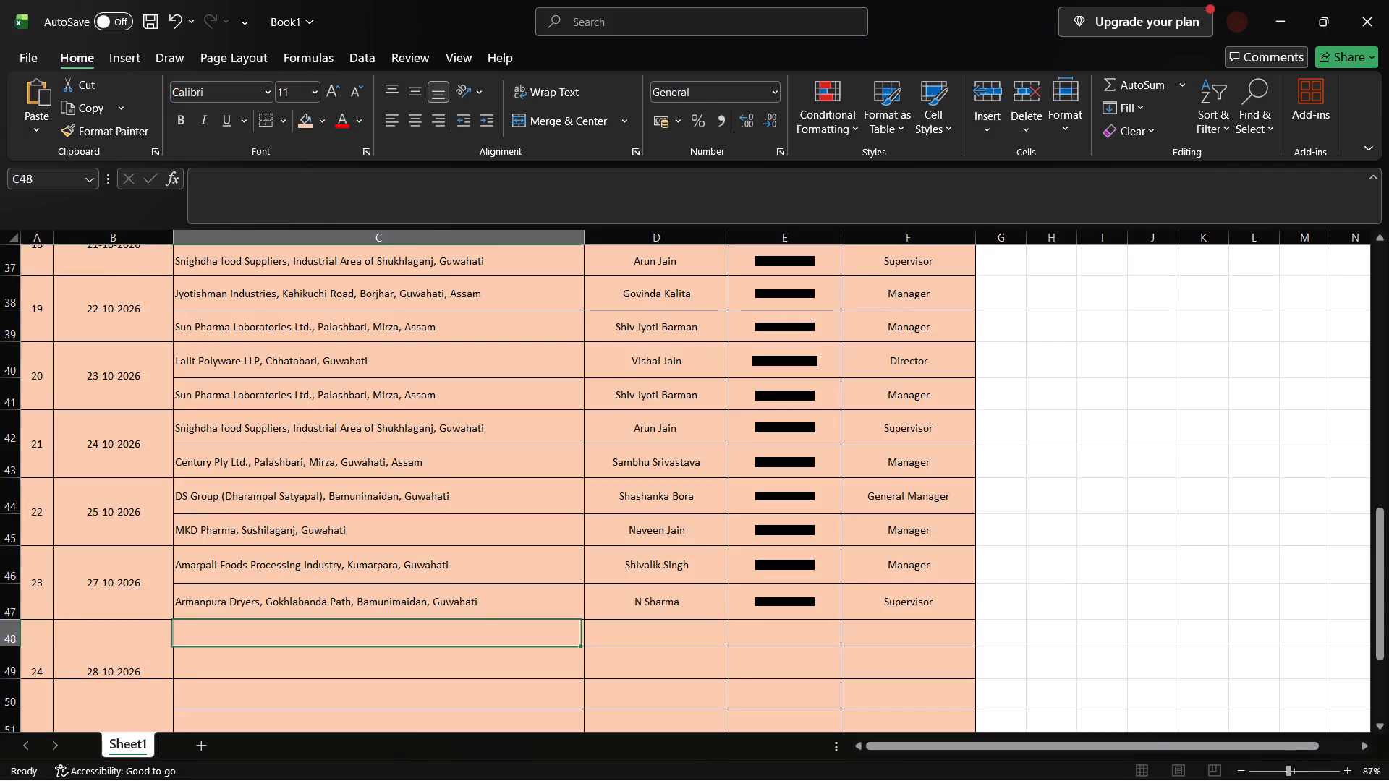
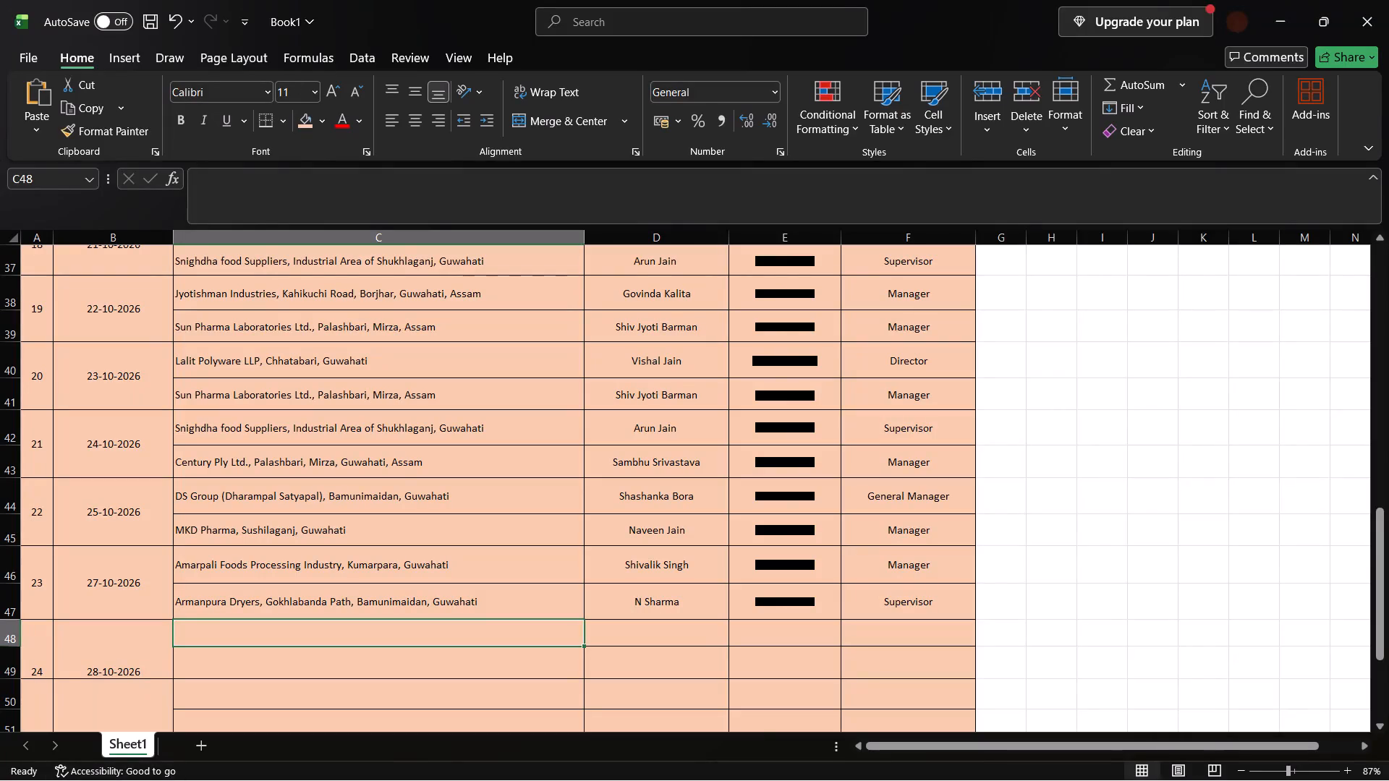
Enter the company and location "Shiv Amarnath Building Blocks, Shivapuri santan" in cell C48 for the 28-10-2026 visit.
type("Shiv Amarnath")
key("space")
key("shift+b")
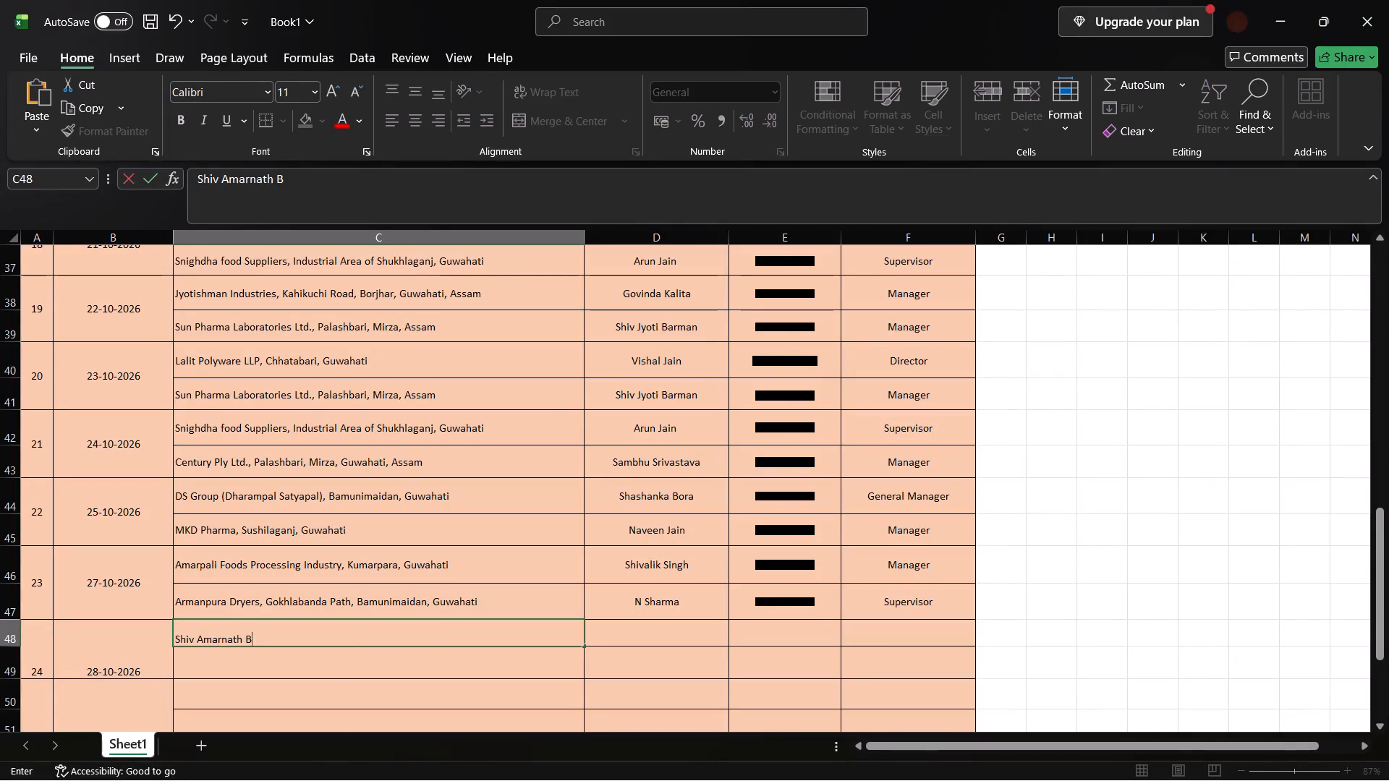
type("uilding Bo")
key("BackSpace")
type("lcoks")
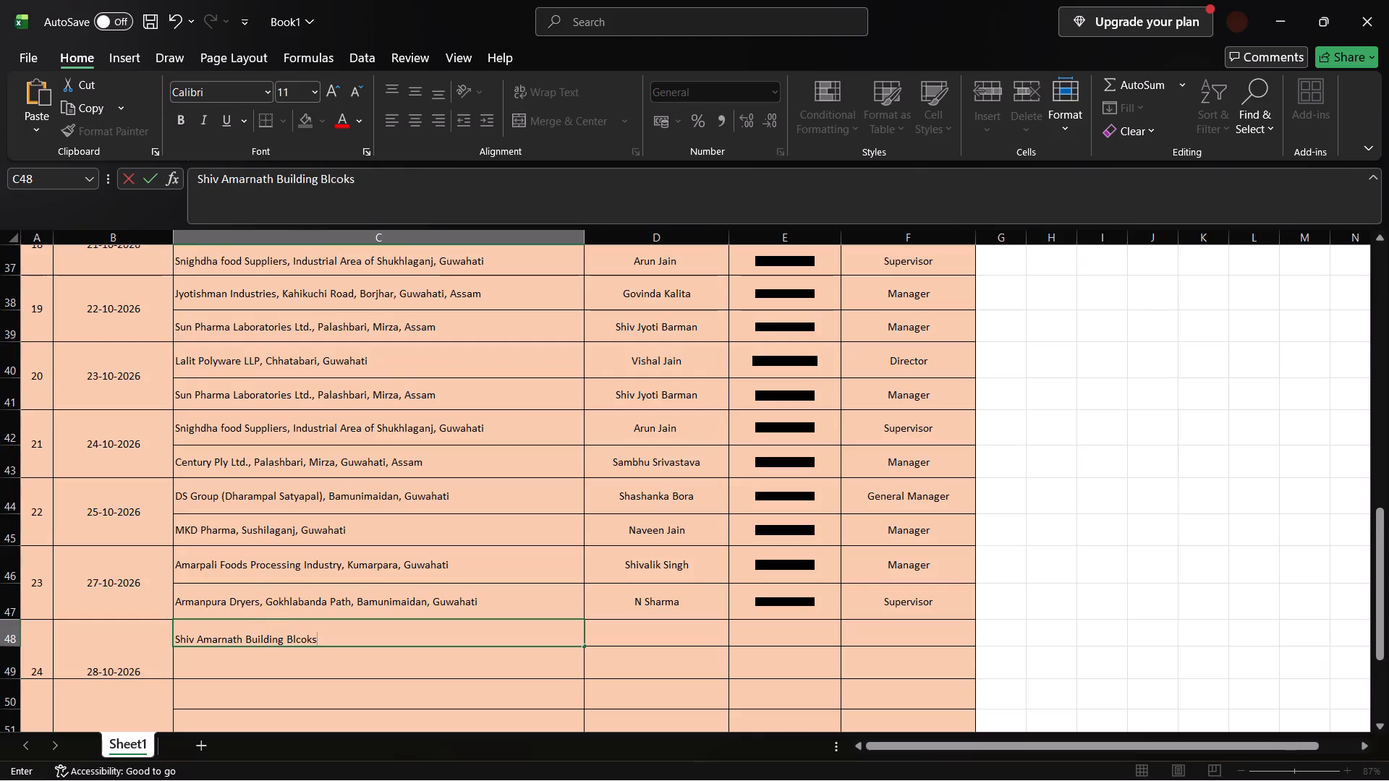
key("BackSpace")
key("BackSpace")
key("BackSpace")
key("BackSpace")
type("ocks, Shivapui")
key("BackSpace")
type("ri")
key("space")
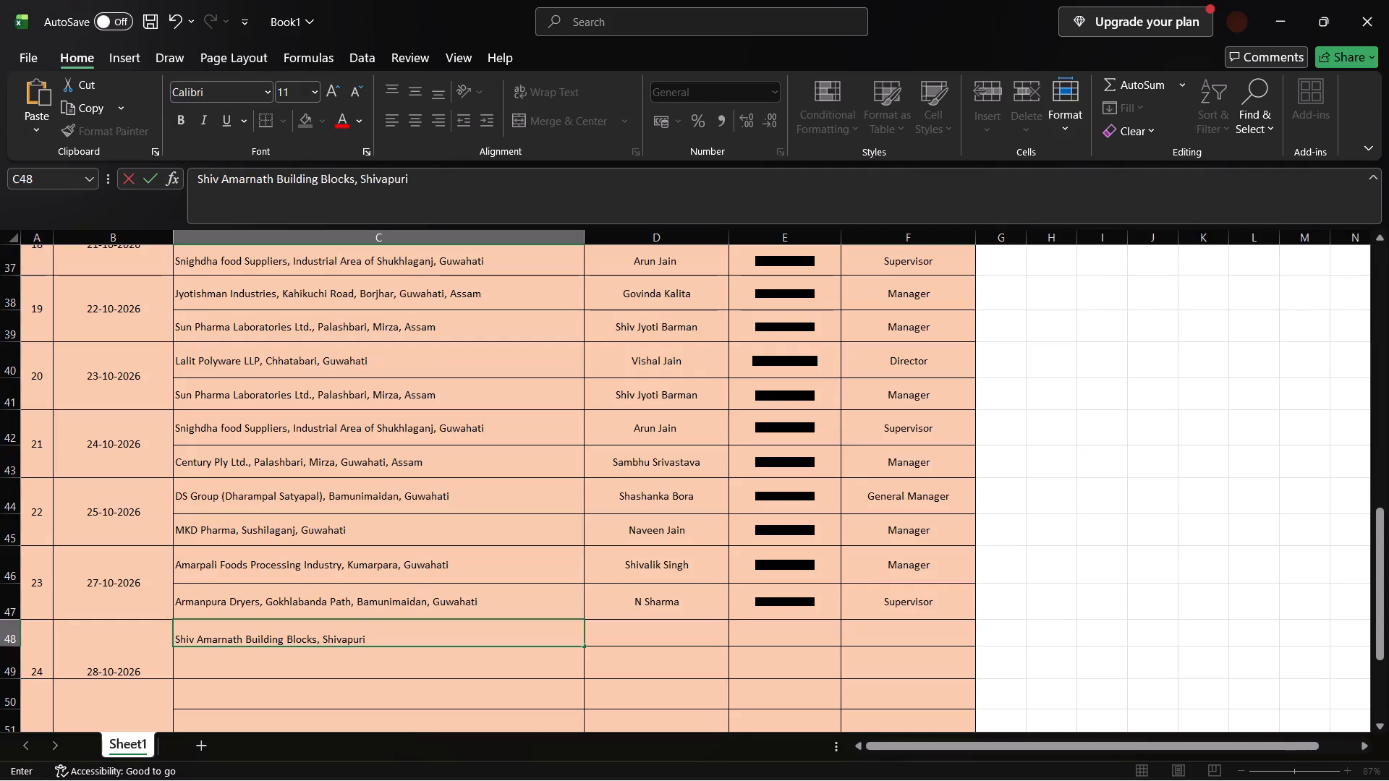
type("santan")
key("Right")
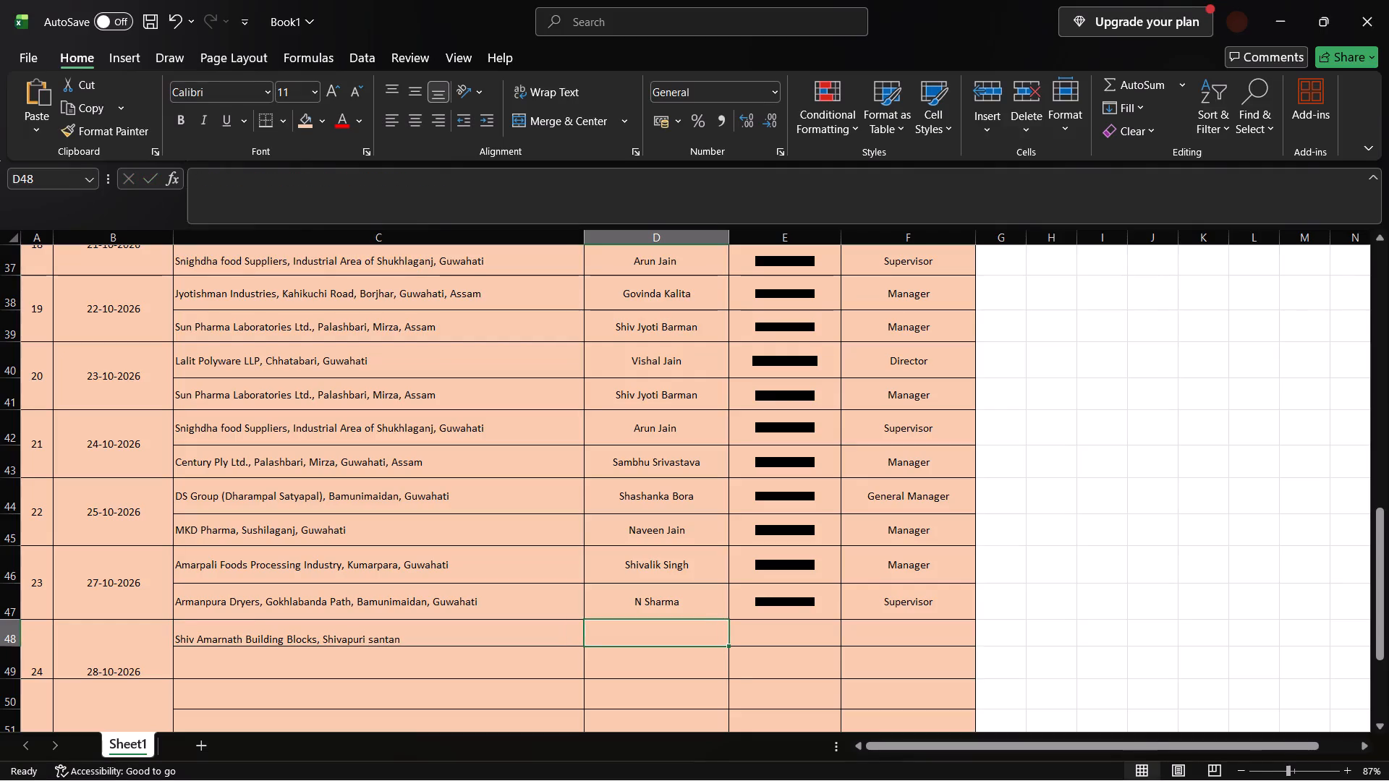
Fill in row 48's contact details with the contact person's name, phone number and the designation "manager" in D48:F48.
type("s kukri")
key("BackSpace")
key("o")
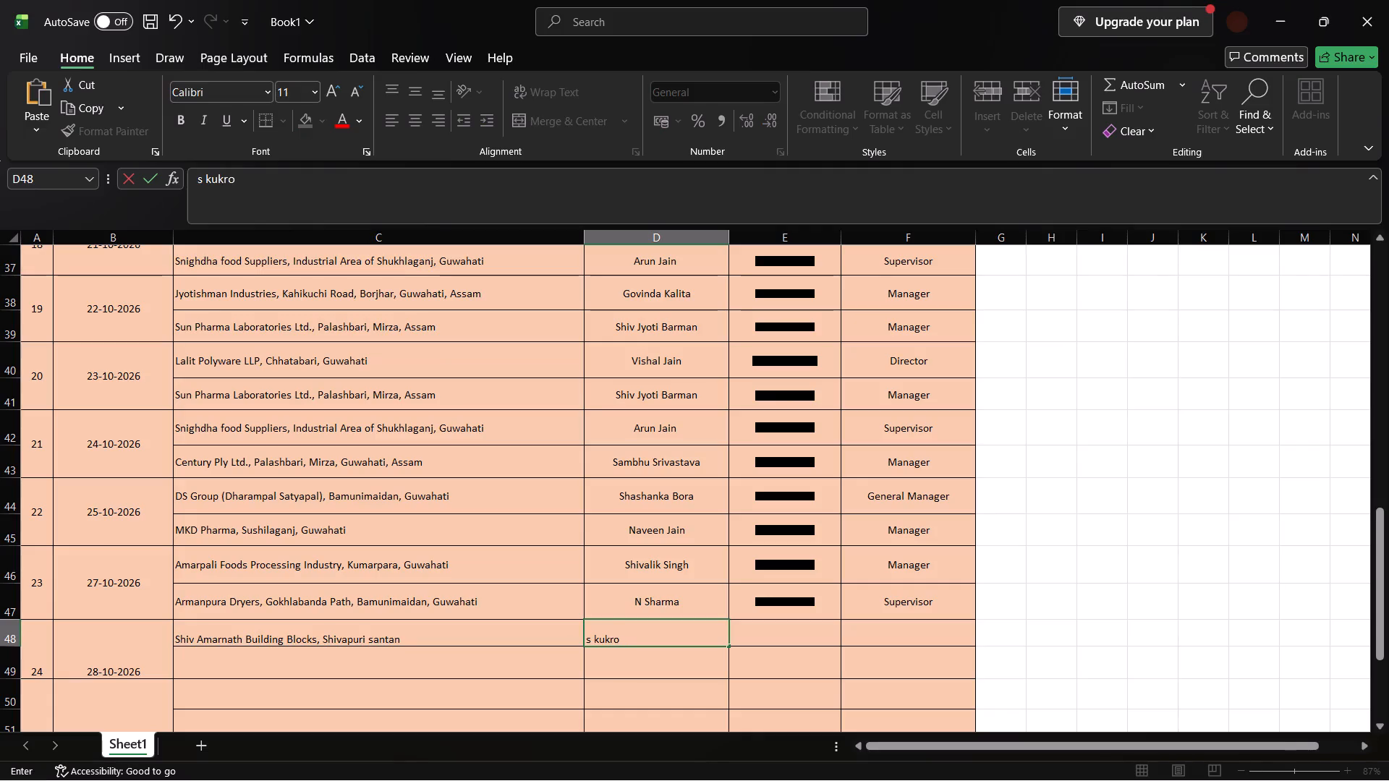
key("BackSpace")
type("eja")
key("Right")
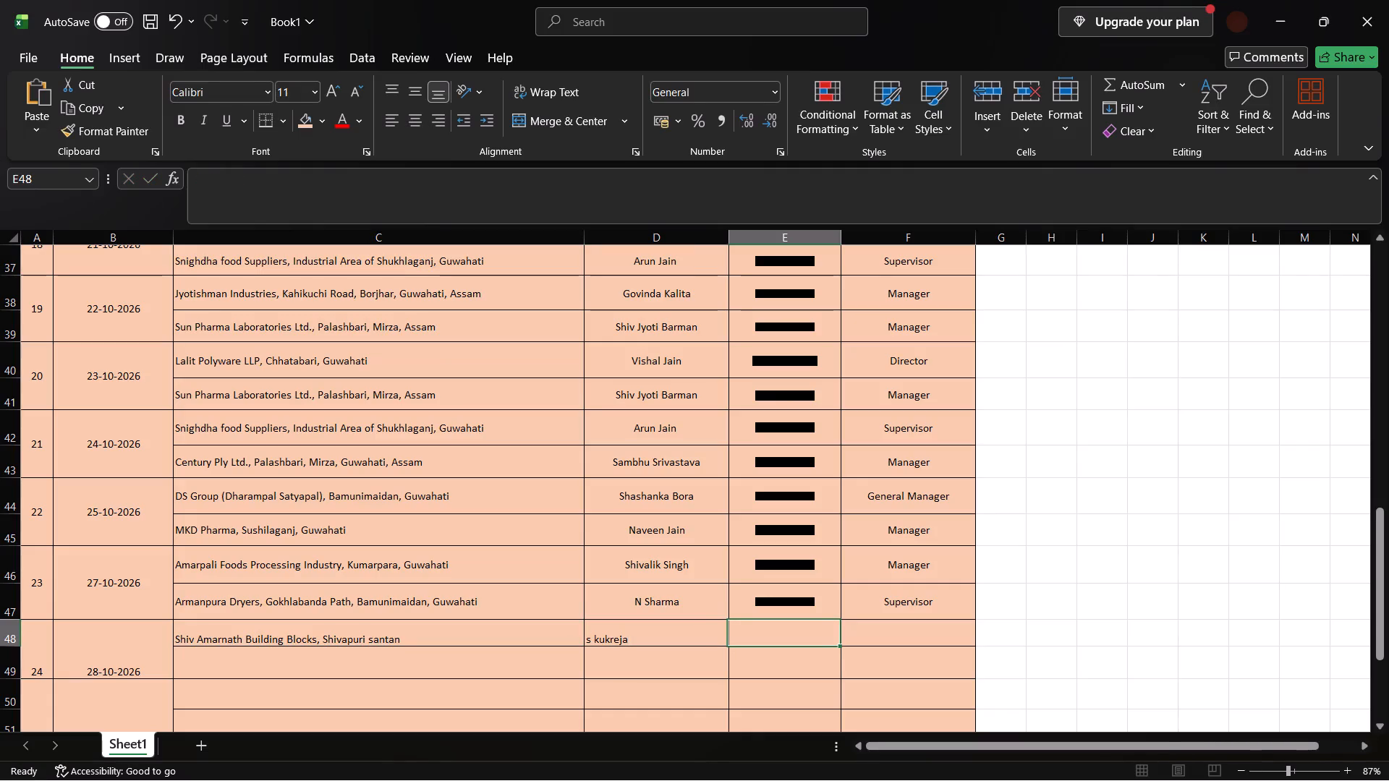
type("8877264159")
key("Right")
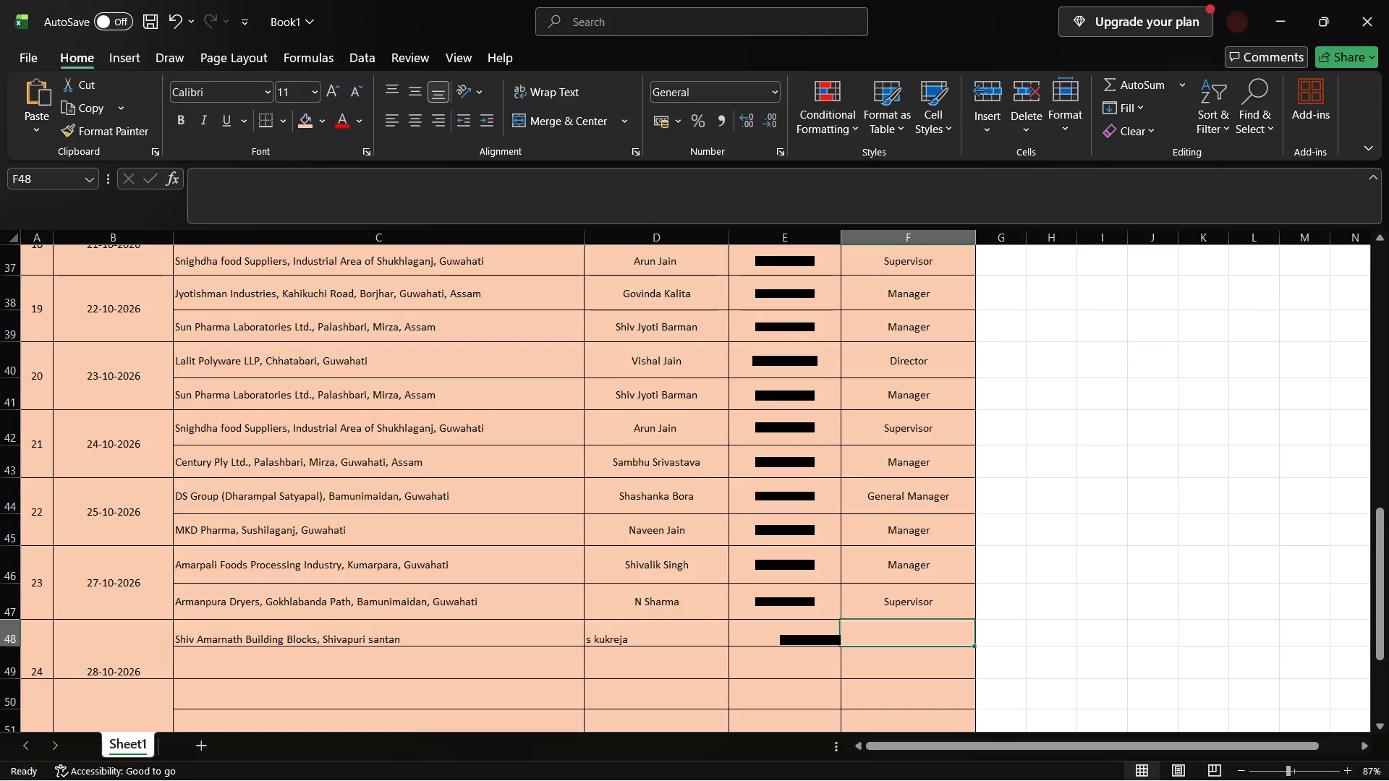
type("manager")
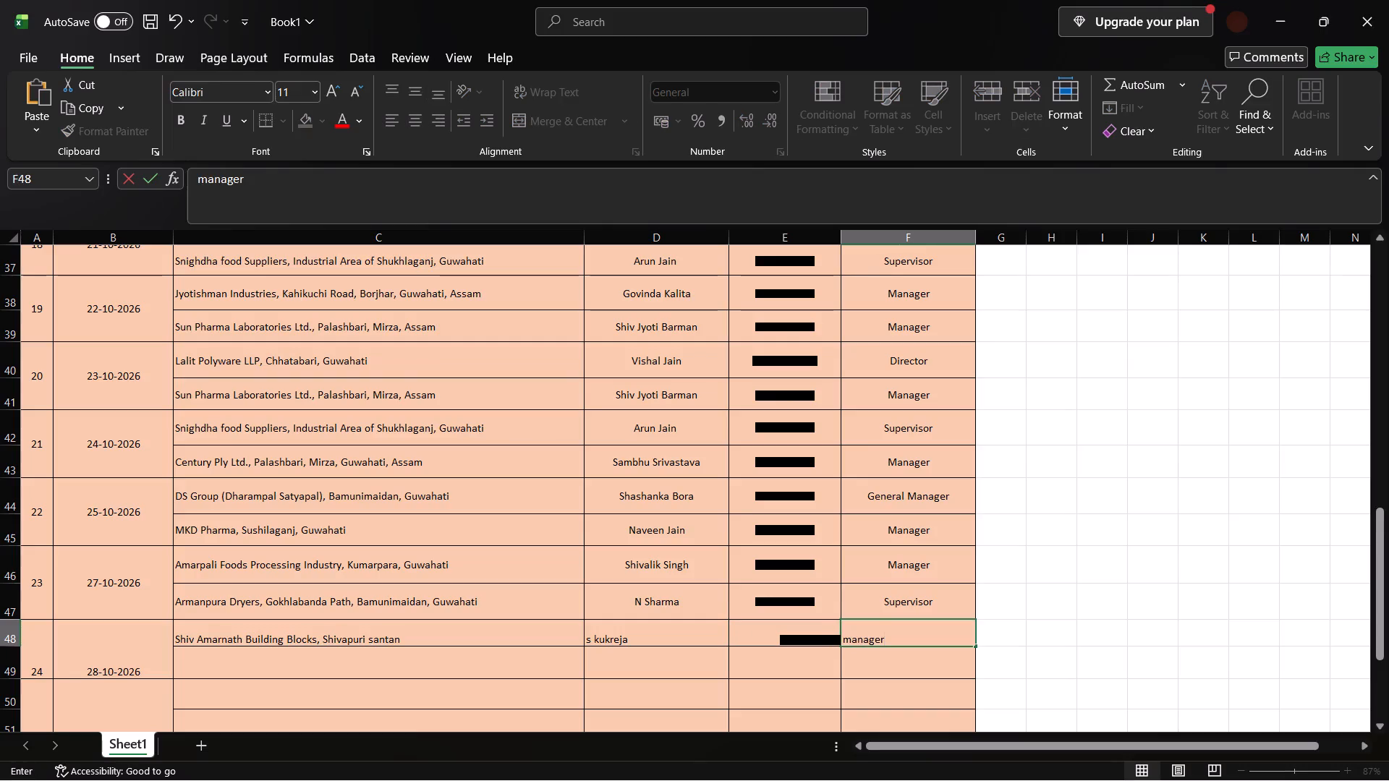
Enter the second 28-10-2026 visit's company and location, "Shambhu Steel, Guwahati, Assam", in cell C49.
left_click(220, 659)
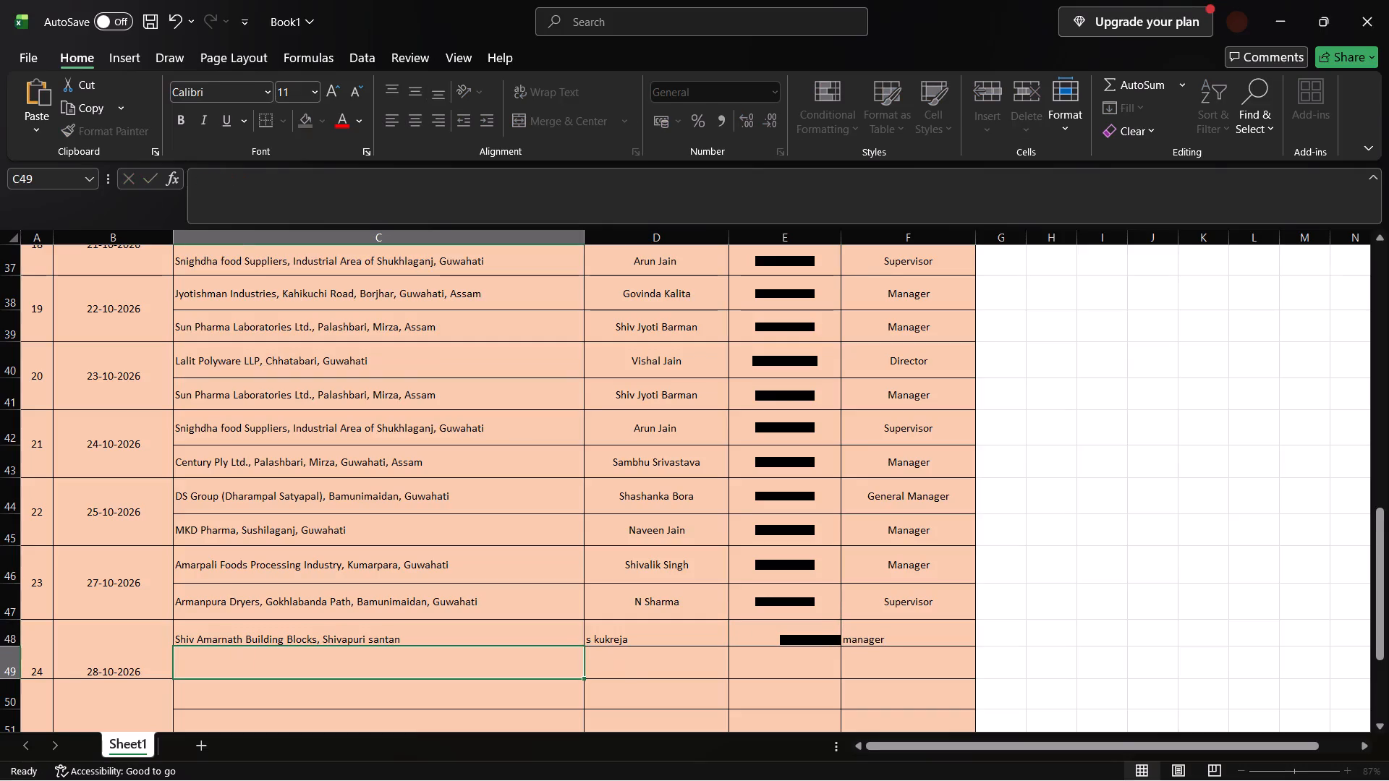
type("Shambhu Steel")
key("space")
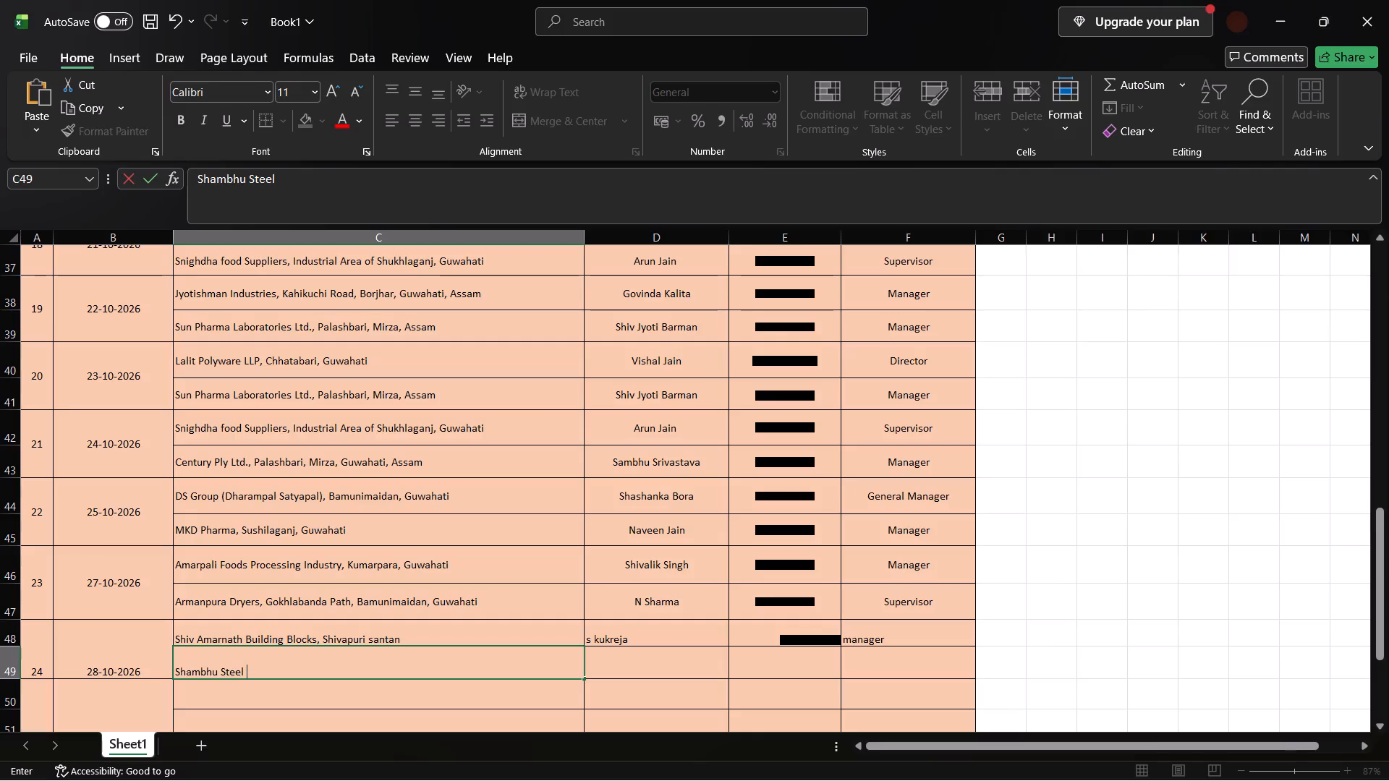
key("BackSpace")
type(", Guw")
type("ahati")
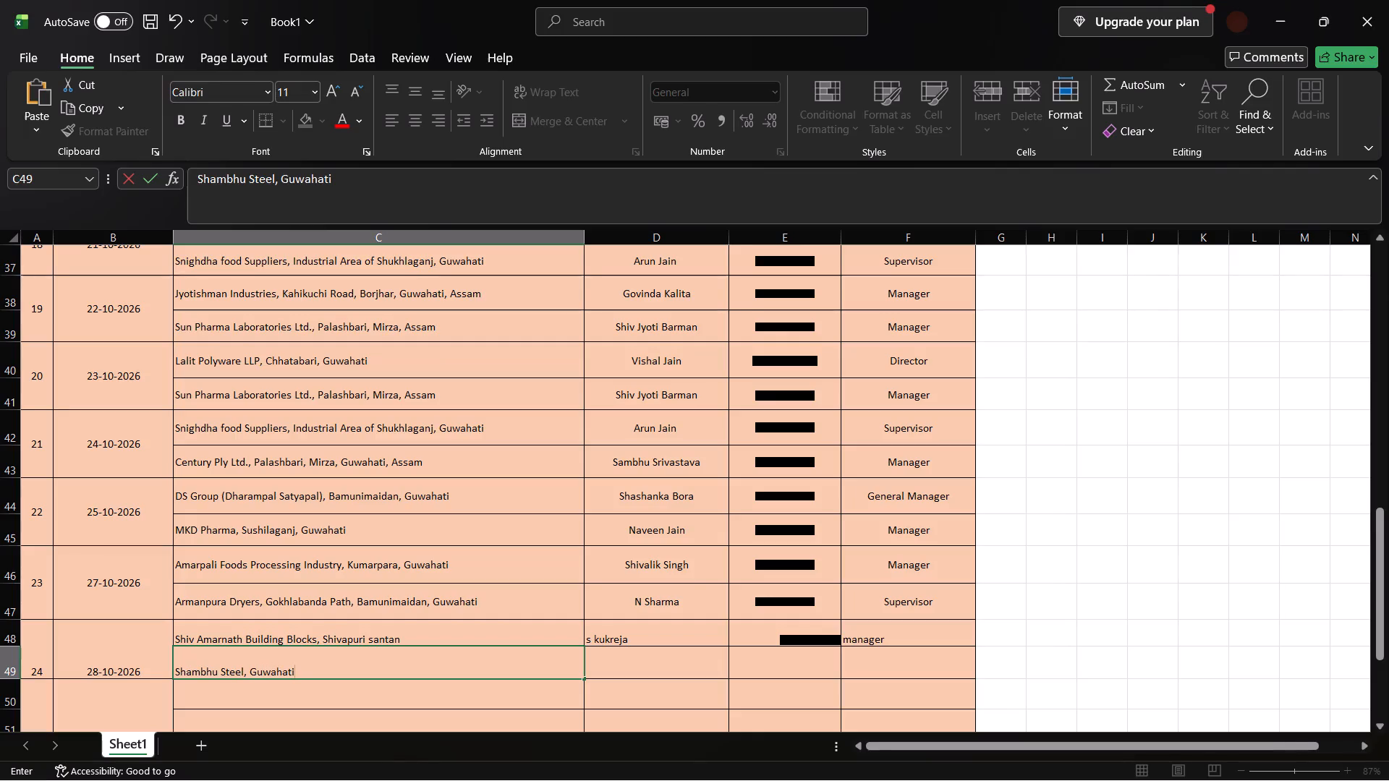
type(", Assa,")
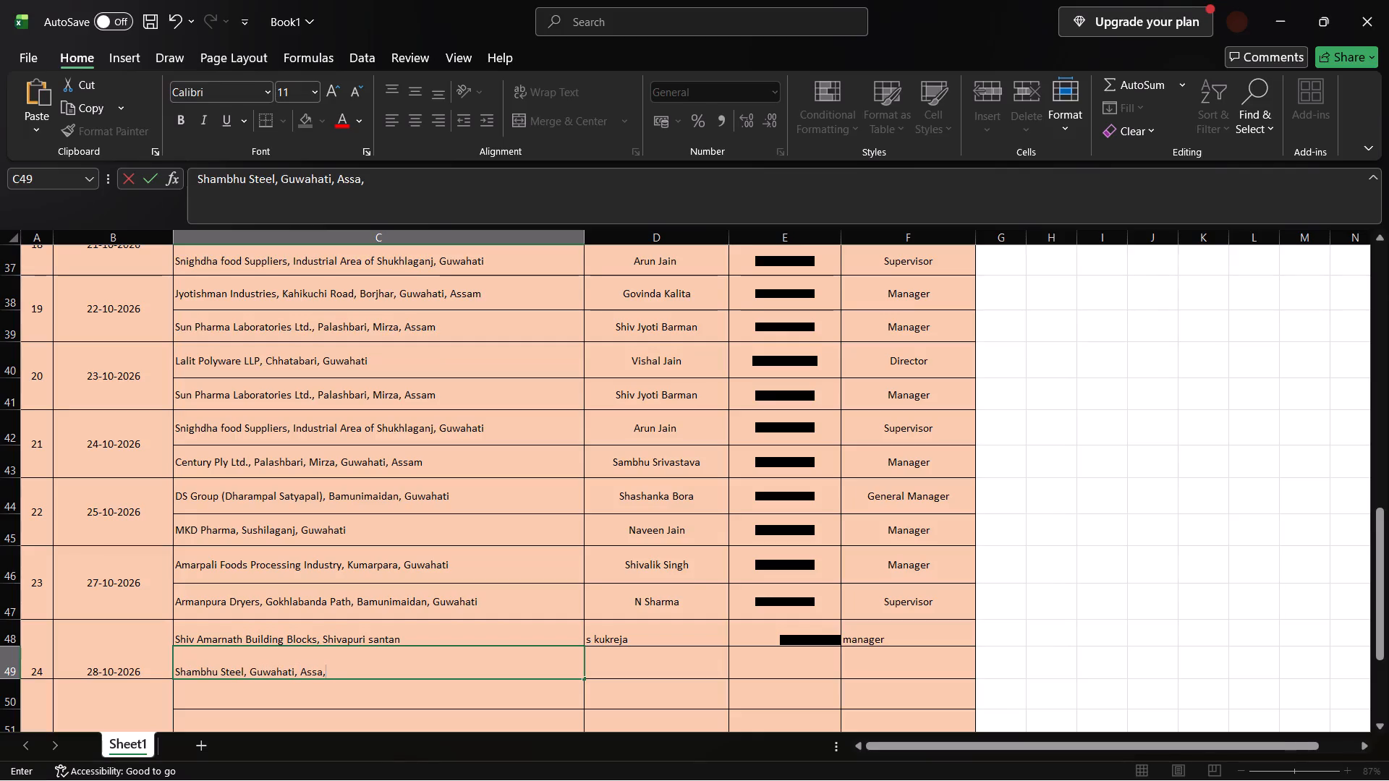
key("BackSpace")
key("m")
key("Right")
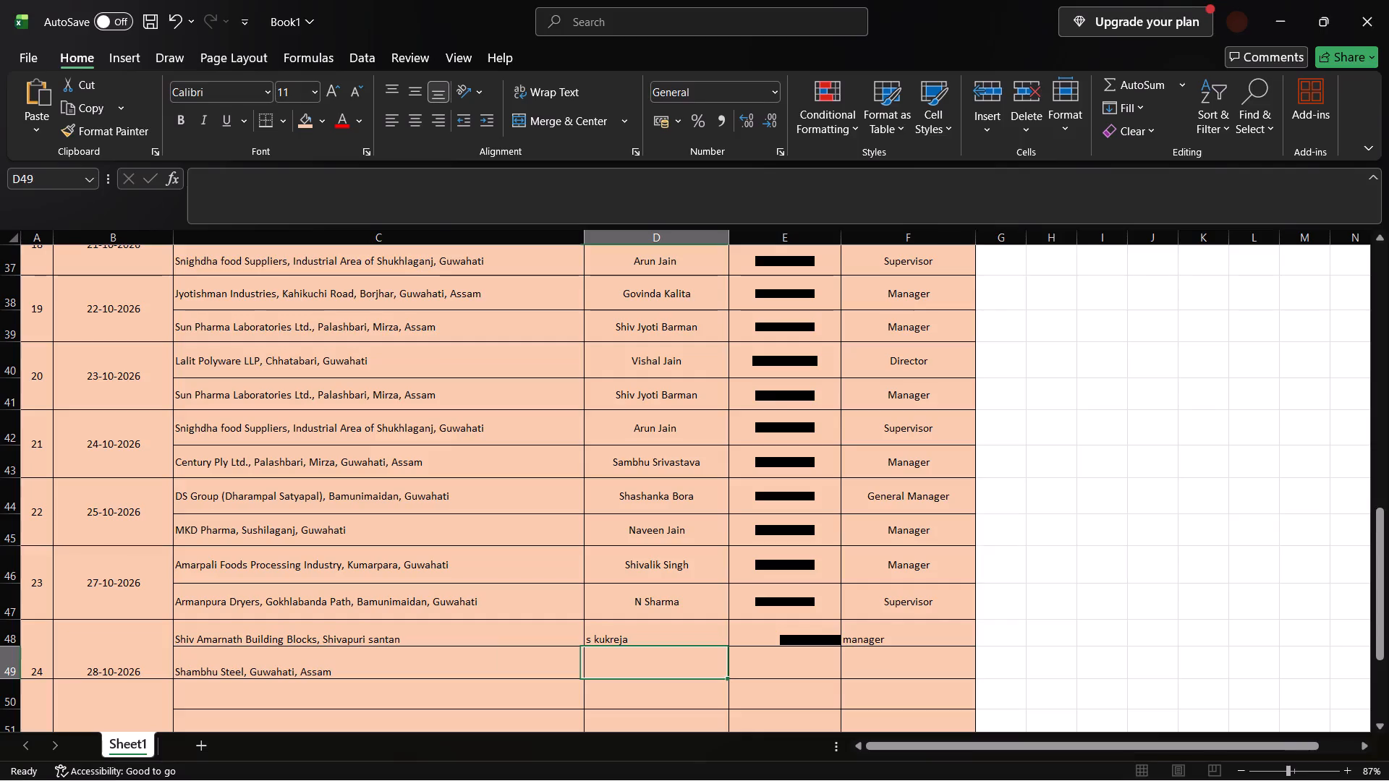
Fill in row 49's contact details with the contact person's name, phone number and the designation "Manager" in D49:F49.
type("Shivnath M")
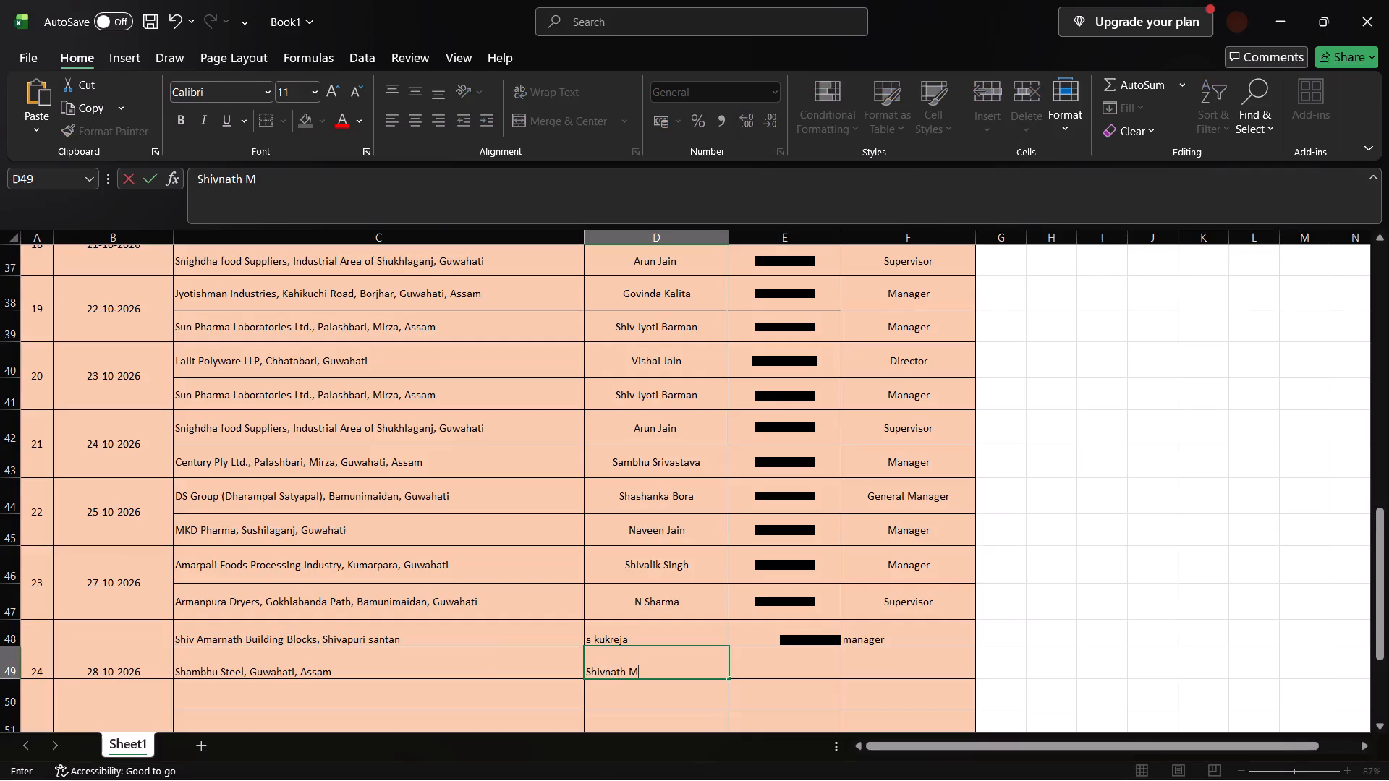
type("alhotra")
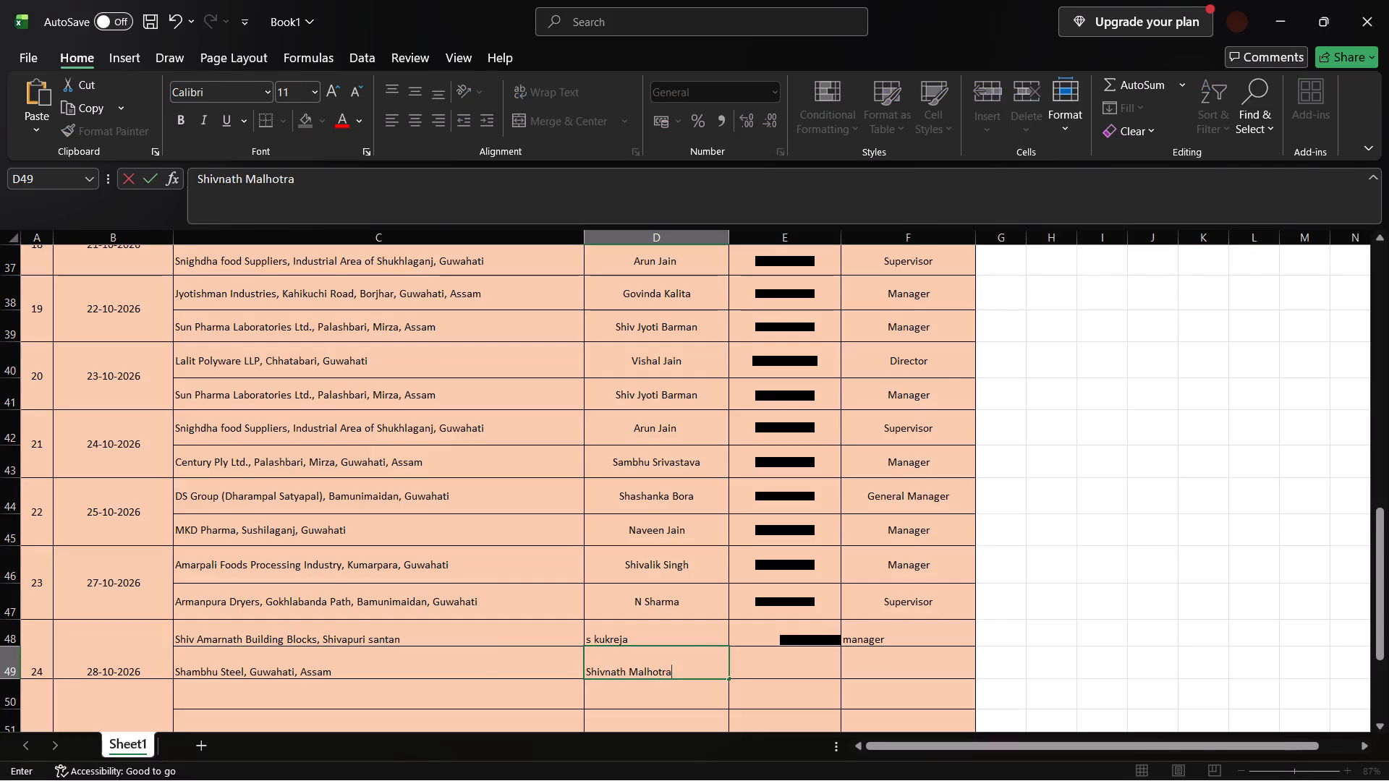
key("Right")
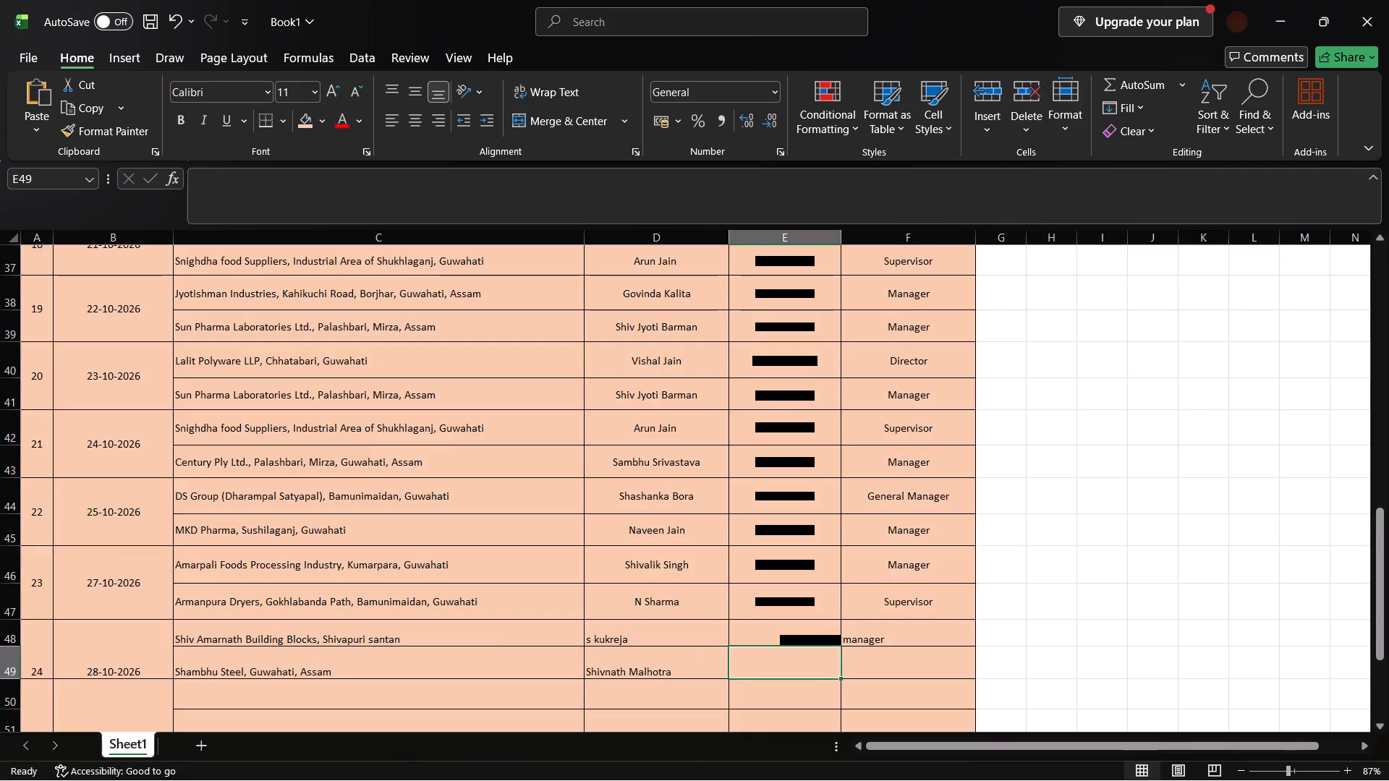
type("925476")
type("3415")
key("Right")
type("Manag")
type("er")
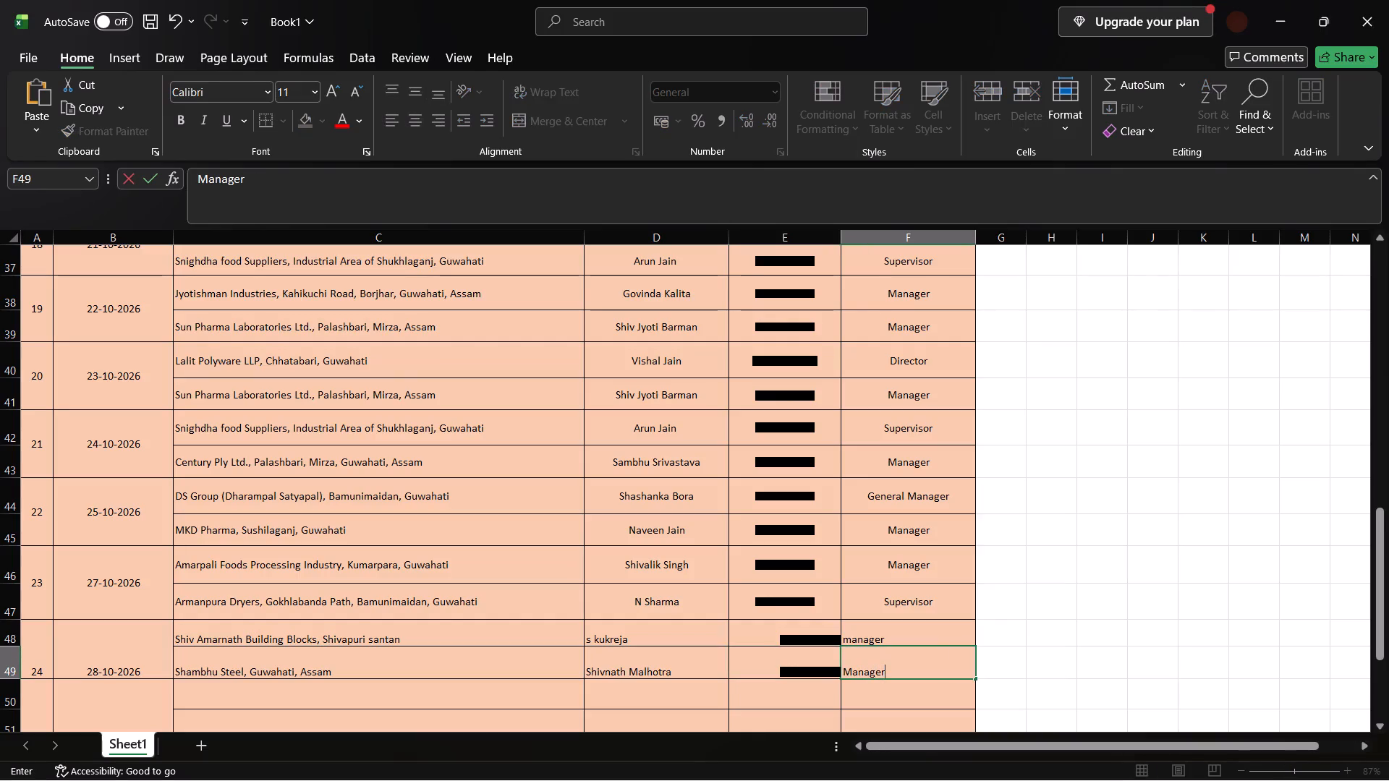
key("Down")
Select the empty merged date cell B50 below the 28-10-2026 entry.
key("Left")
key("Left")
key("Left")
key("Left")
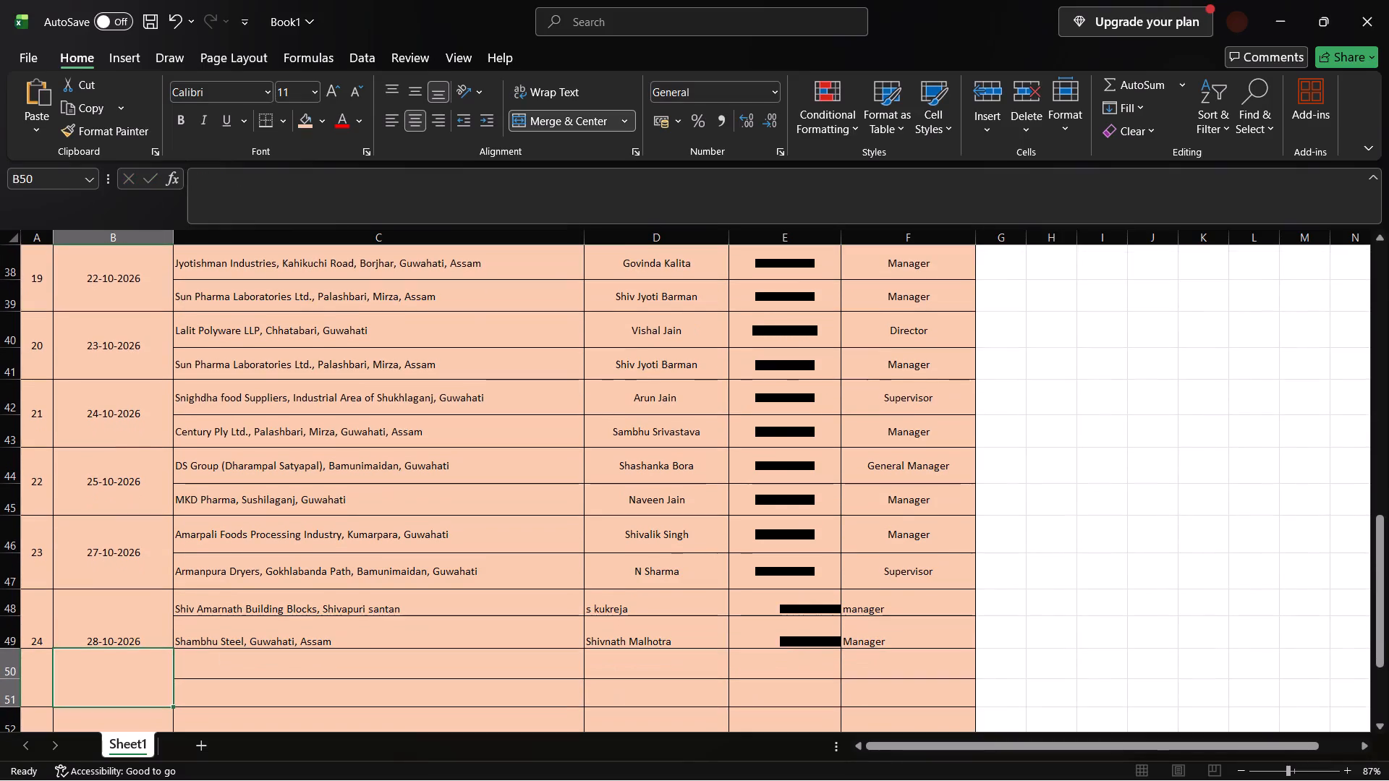
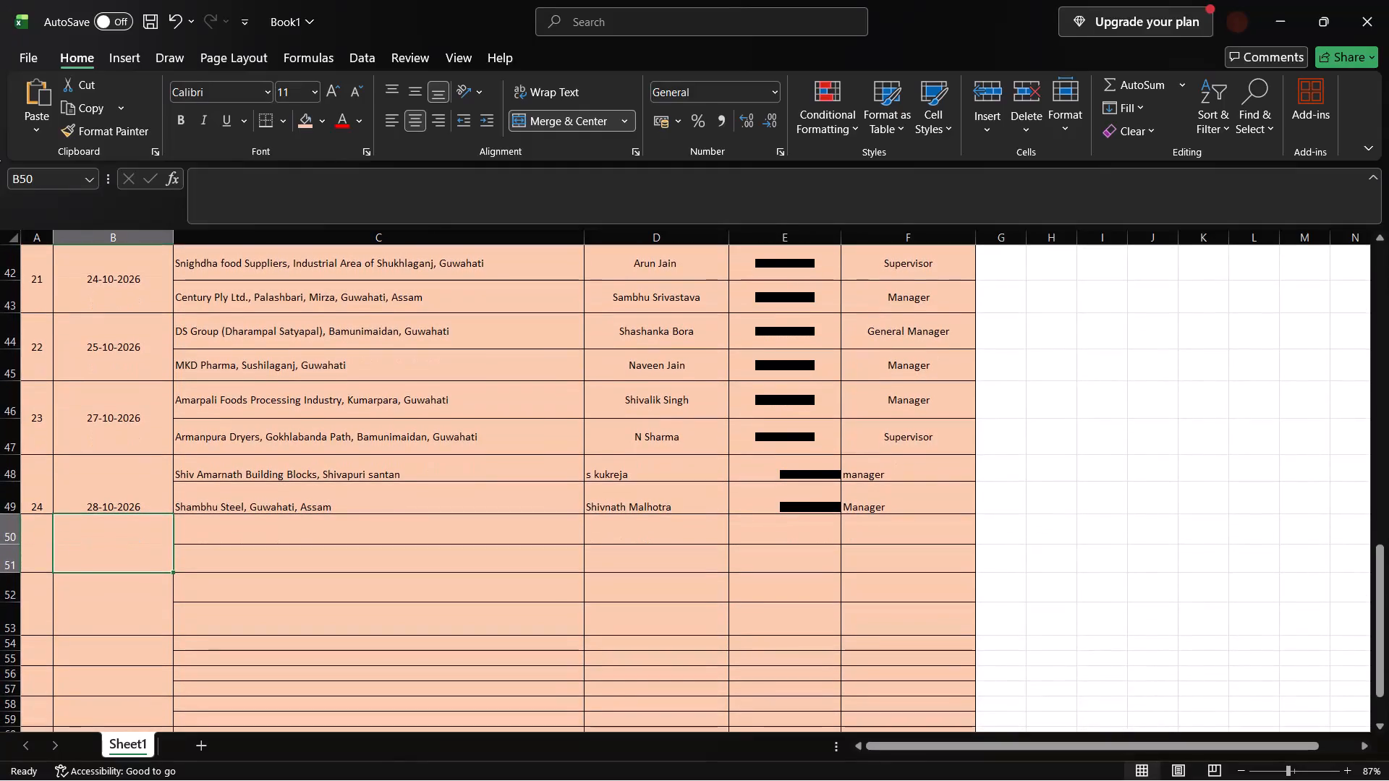
Enter serial number 25 in A50 and the date 29-10-2026 in B50.
left_click(35, 543)
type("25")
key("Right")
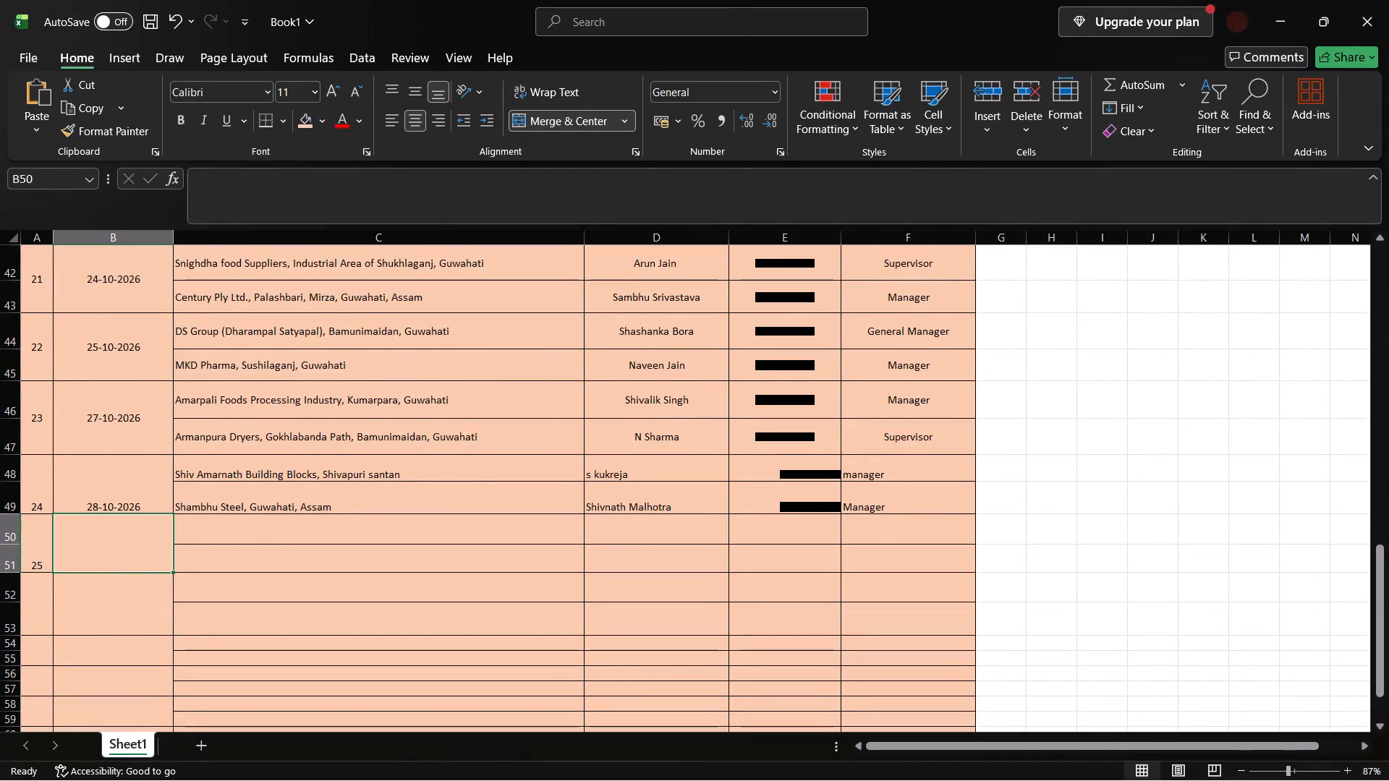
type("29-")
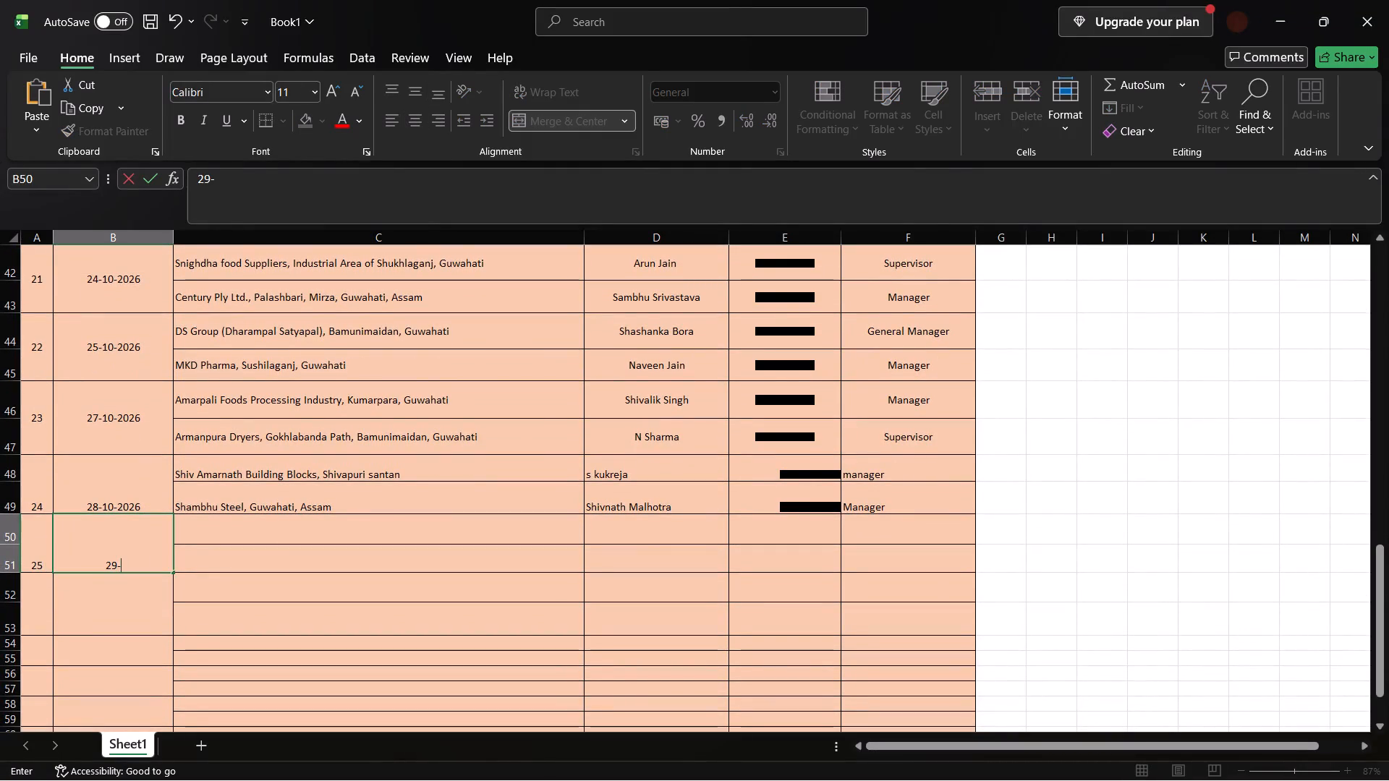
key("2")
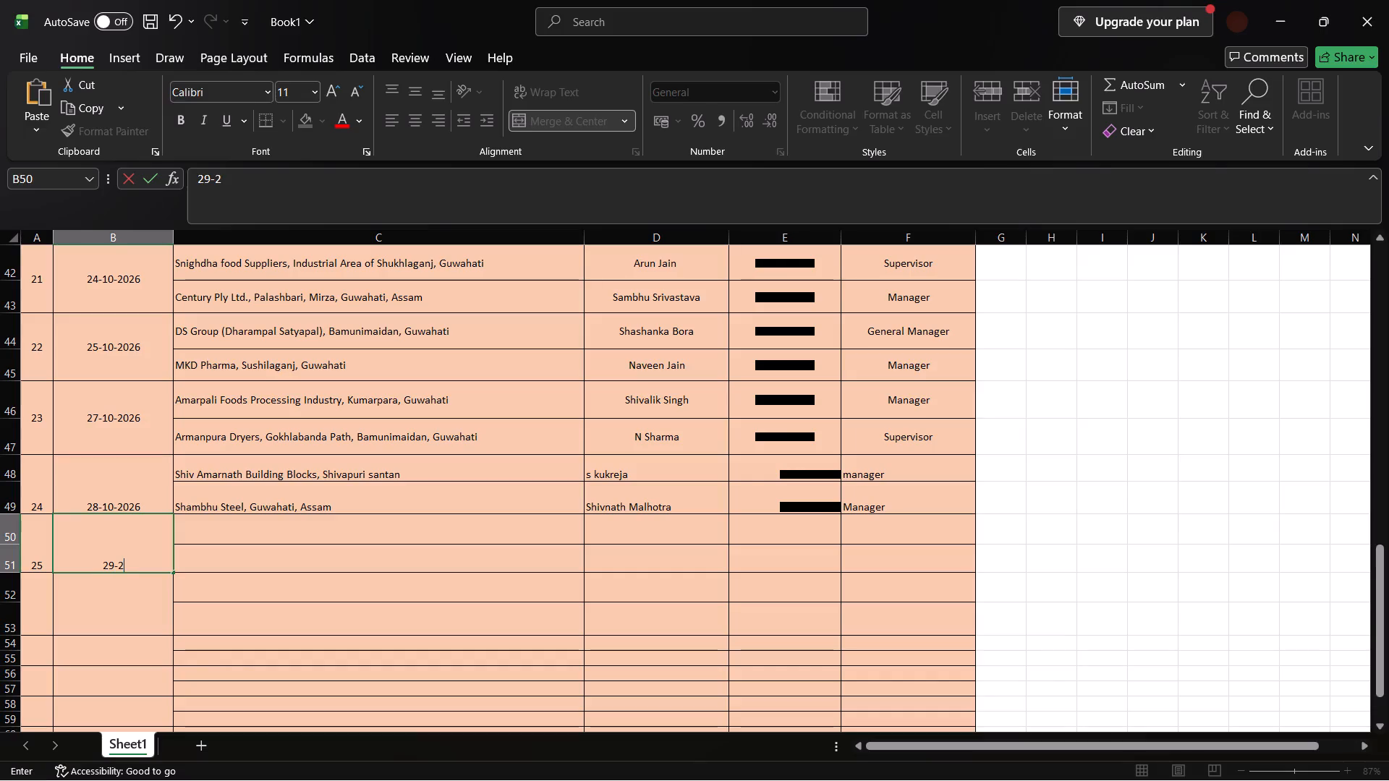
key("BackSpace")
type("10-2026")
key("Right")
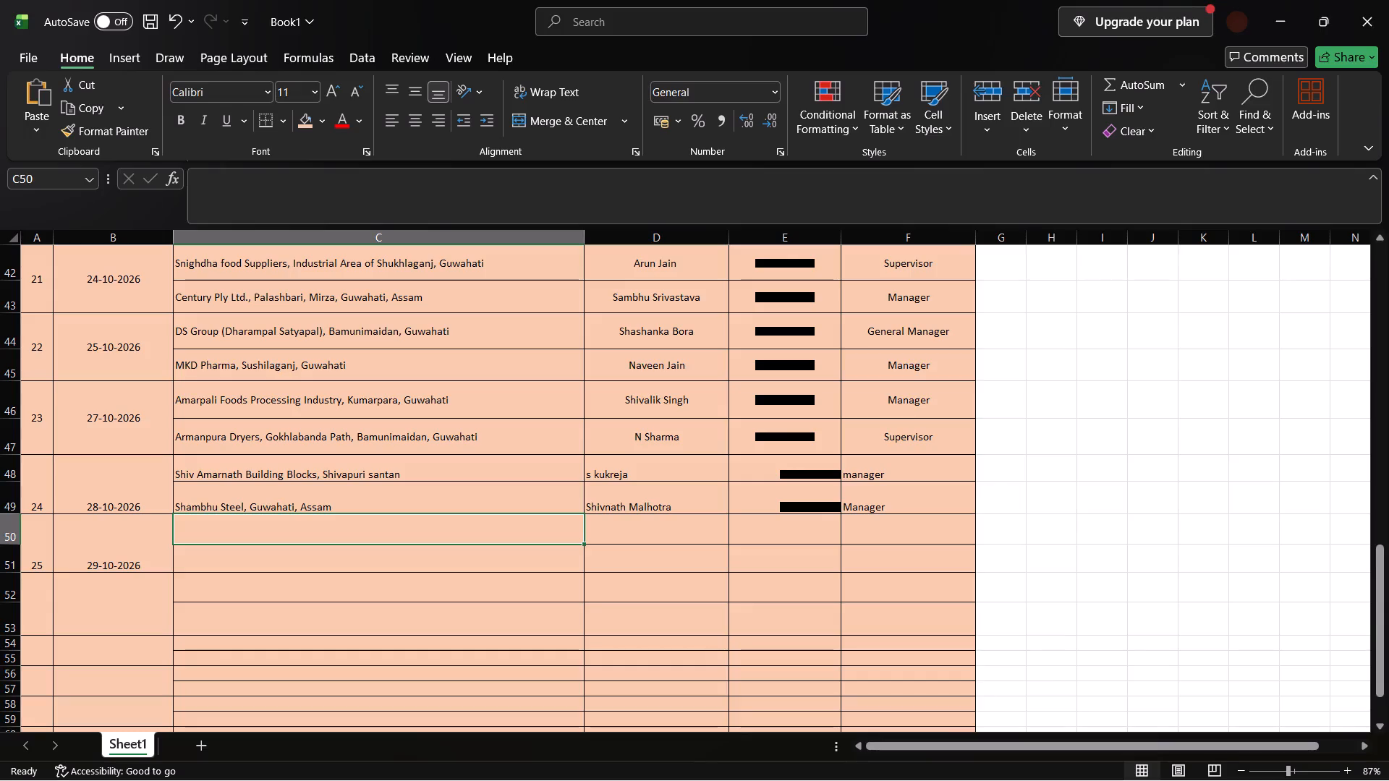
Re-enter the contact person's name in D48 with capitalised initial and surname.
left_click(621, 464)
key("BackSpace")
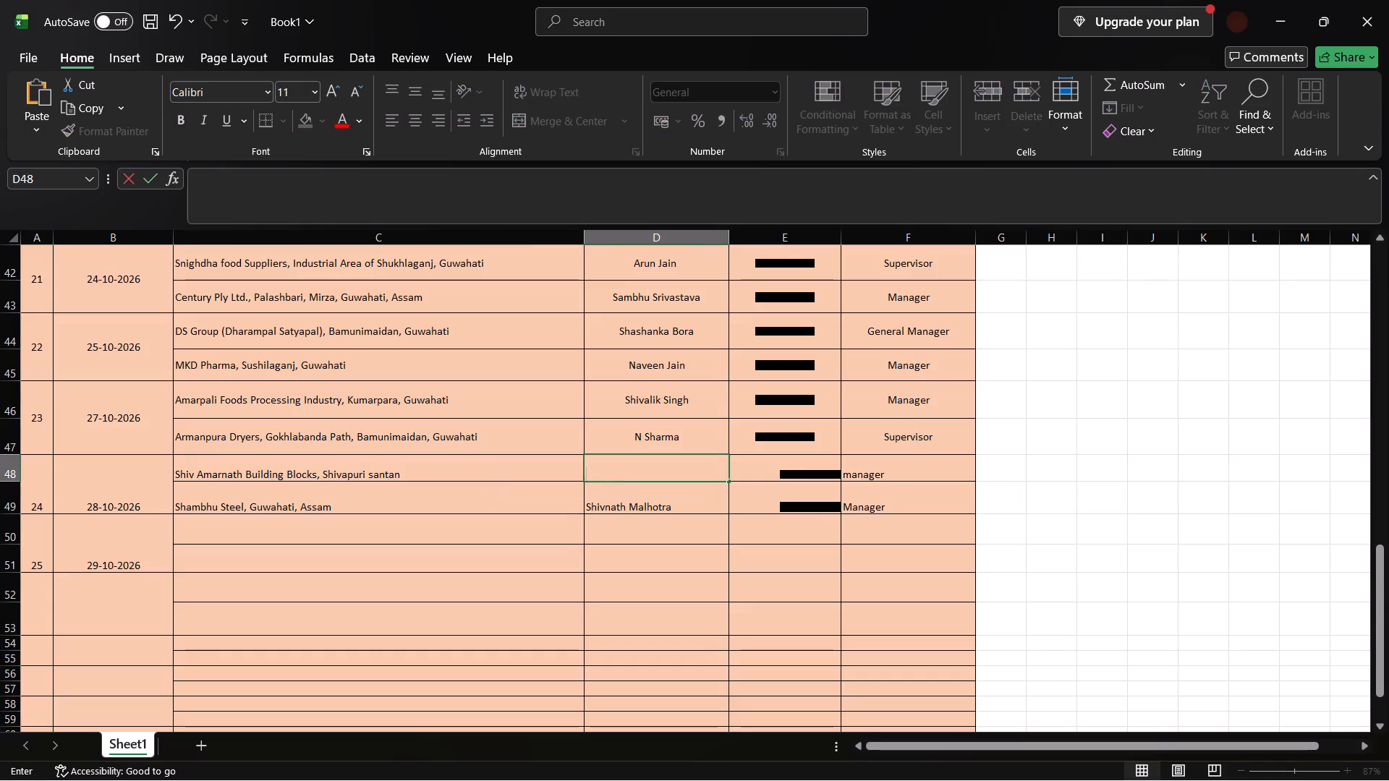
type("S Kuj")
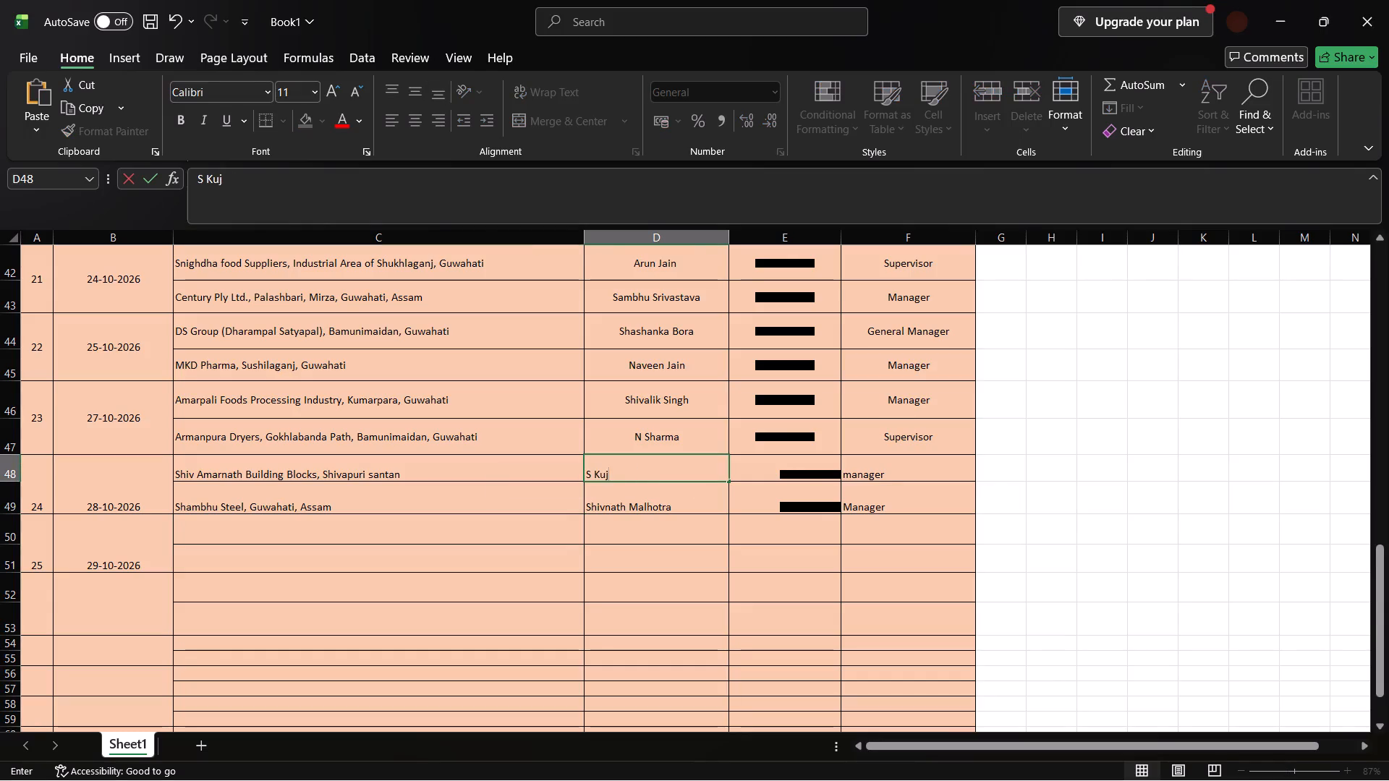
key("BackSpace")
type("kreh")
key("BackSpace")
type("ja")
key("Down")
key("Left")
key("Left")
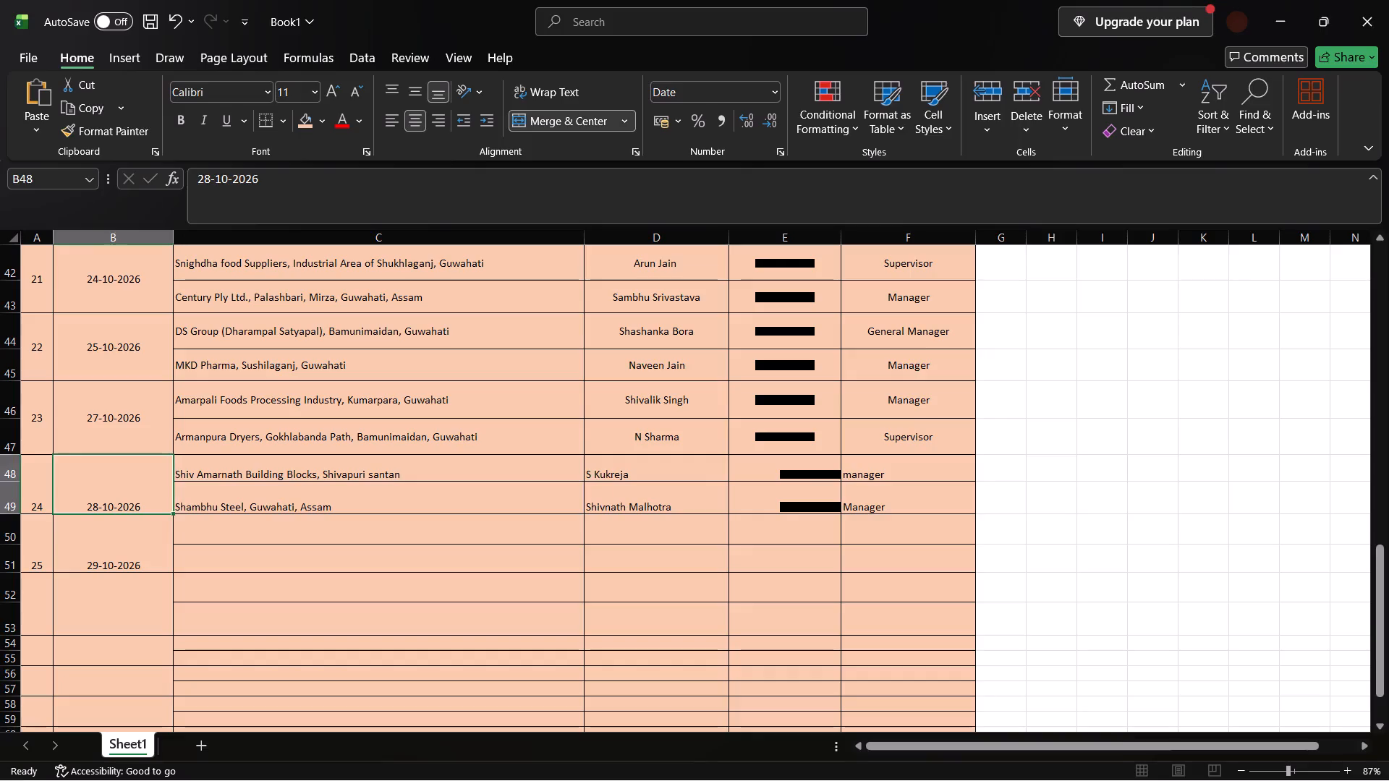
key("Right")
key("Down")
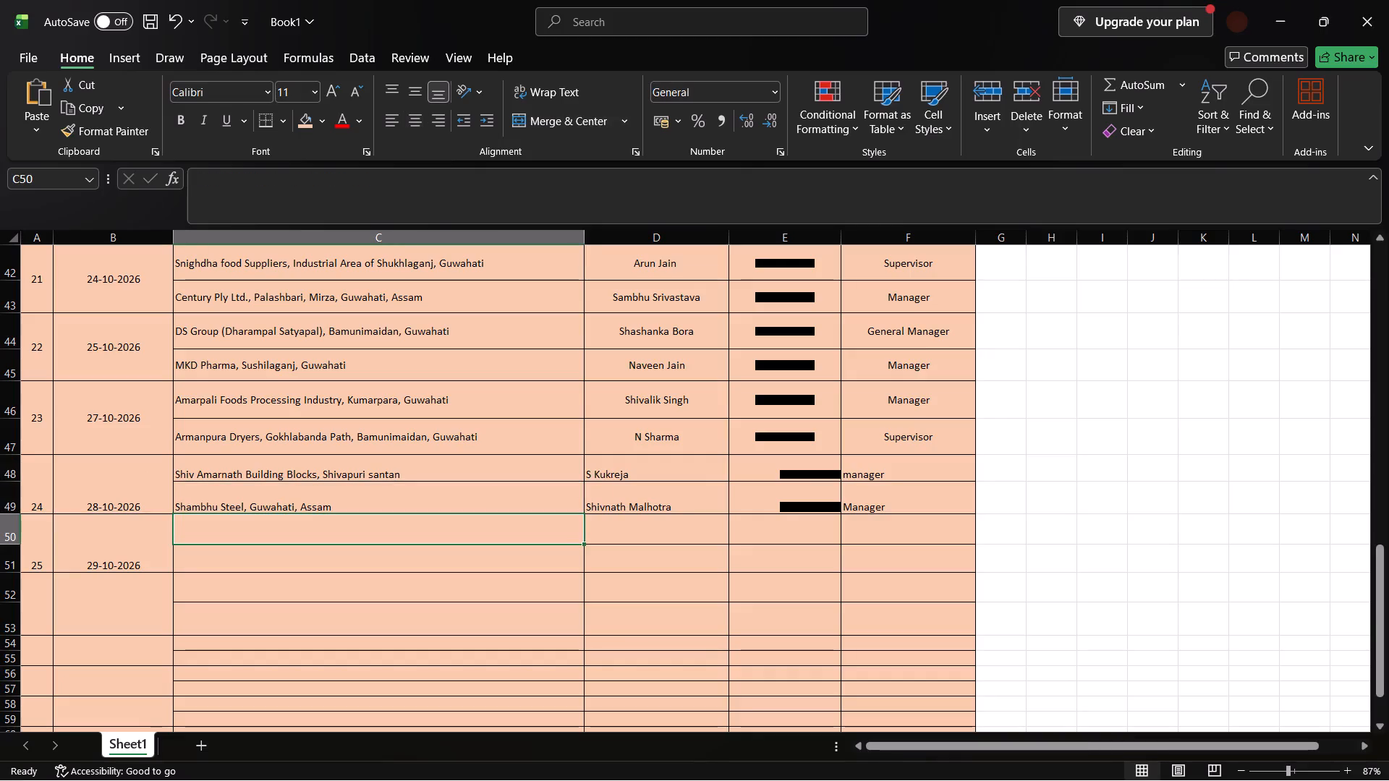
Adjust the heights of rows 50 and 51 so the two rows are nearly equal.
left_click_drag(12, 572, 12, 581)
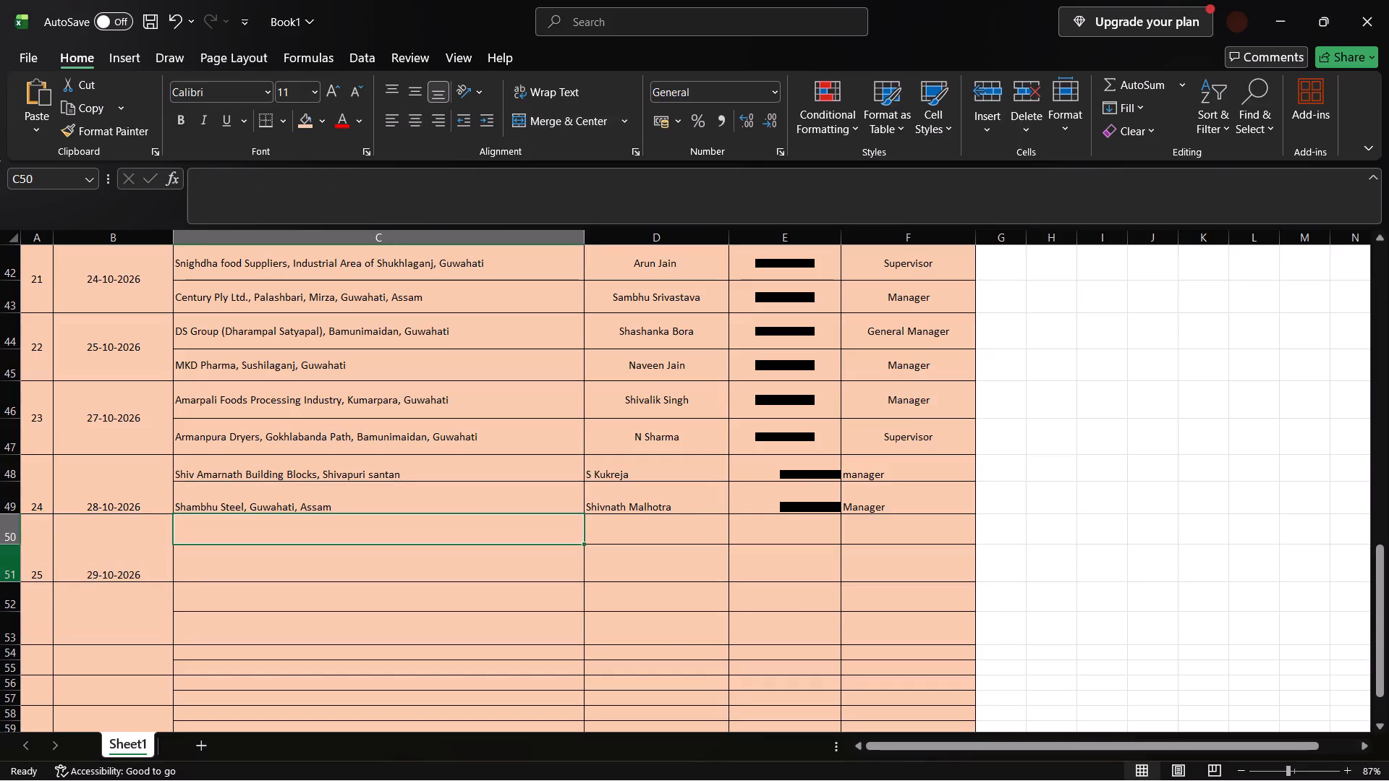
left_click_drag(10, 545, 12, 553)
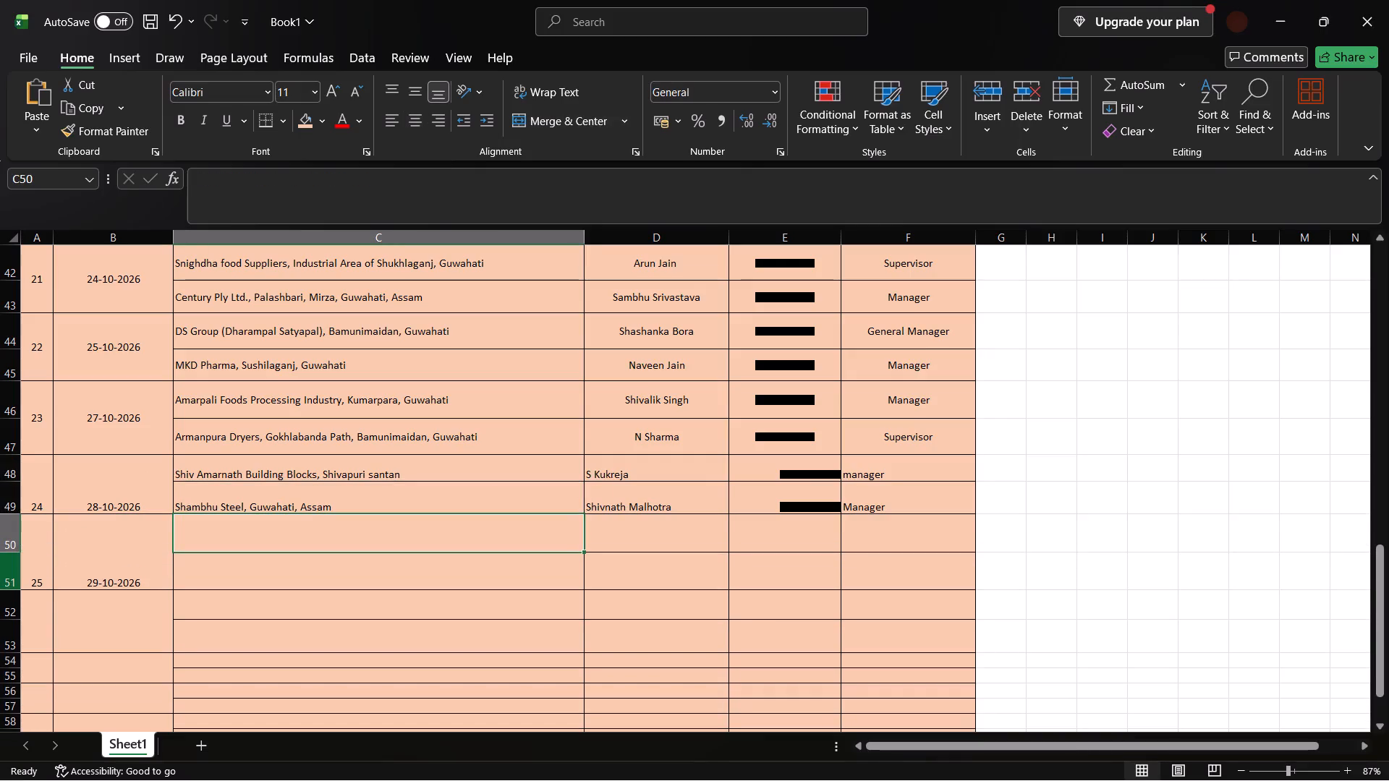
left_click(12, 555)
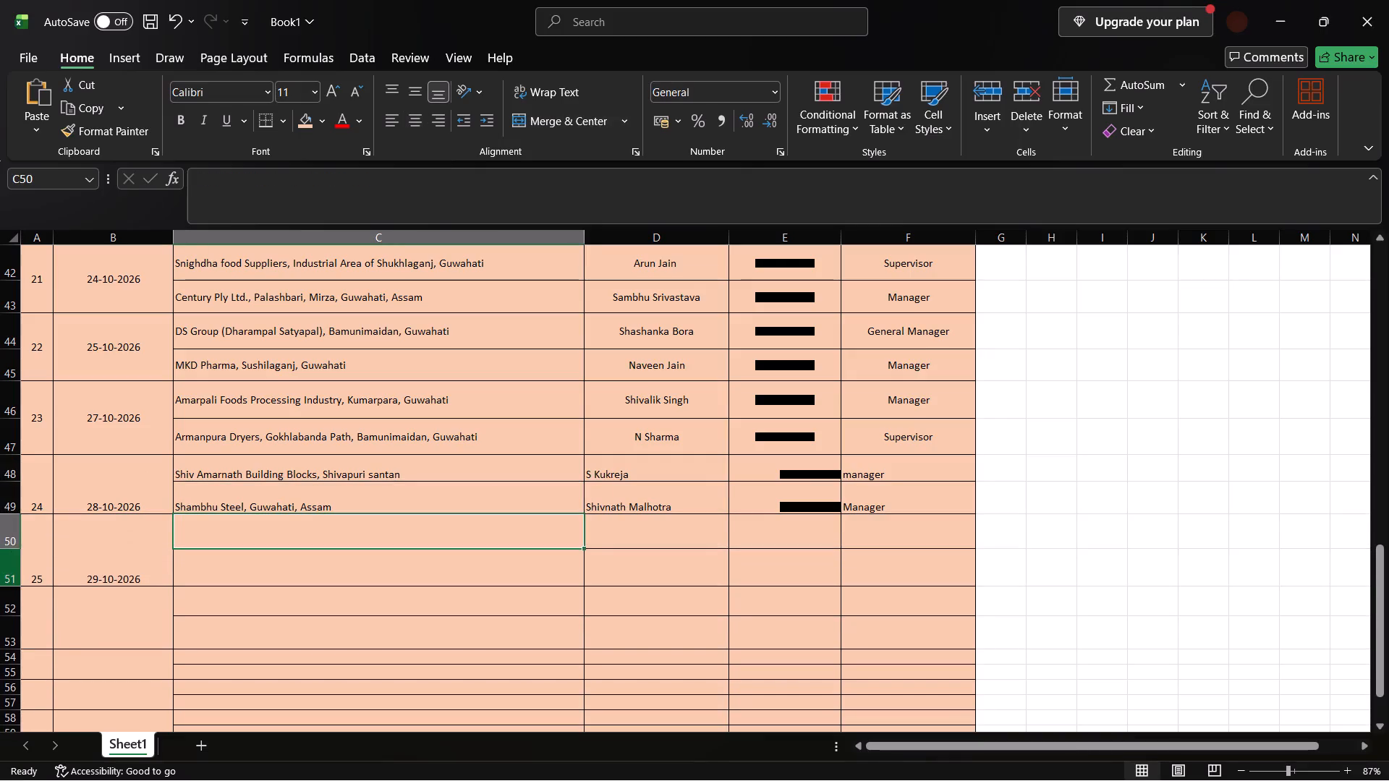
left_click(11, 587)
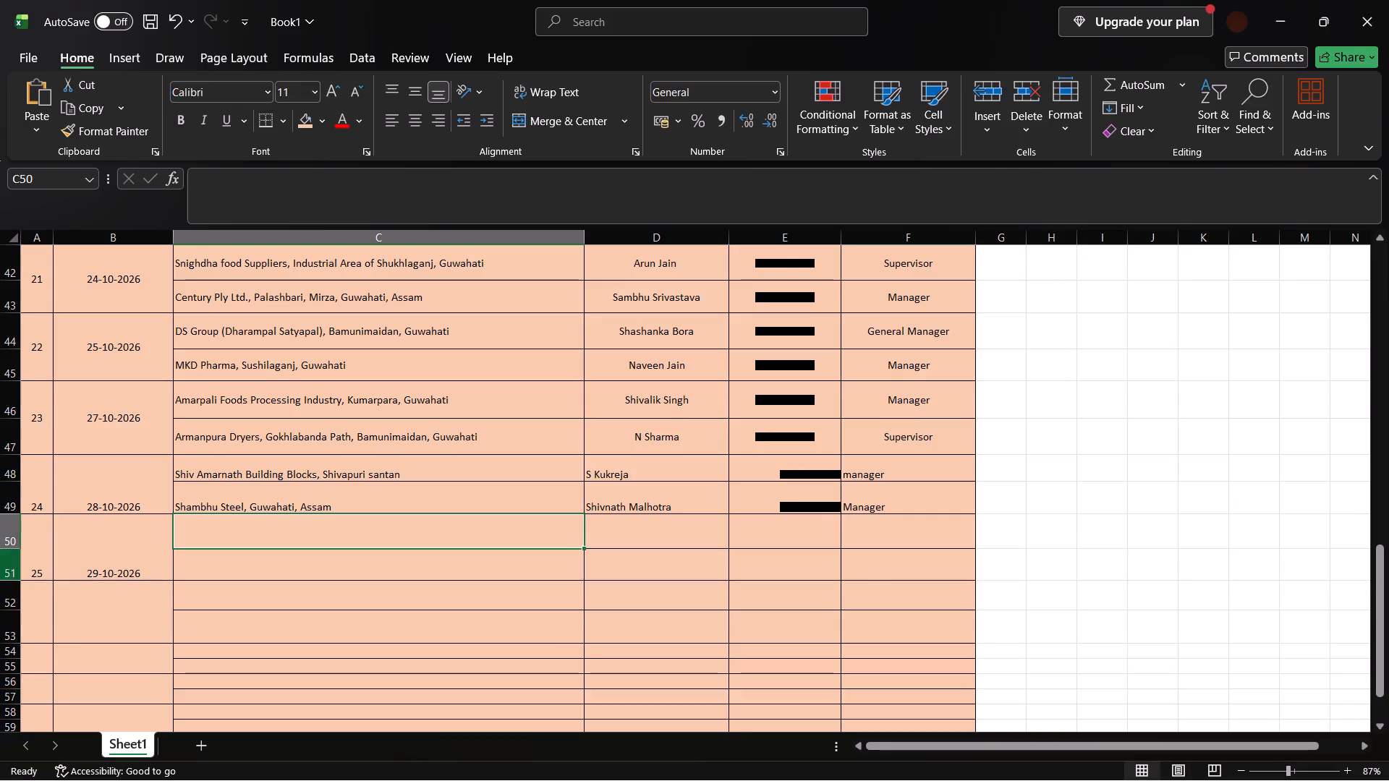
left_click(10, 545)
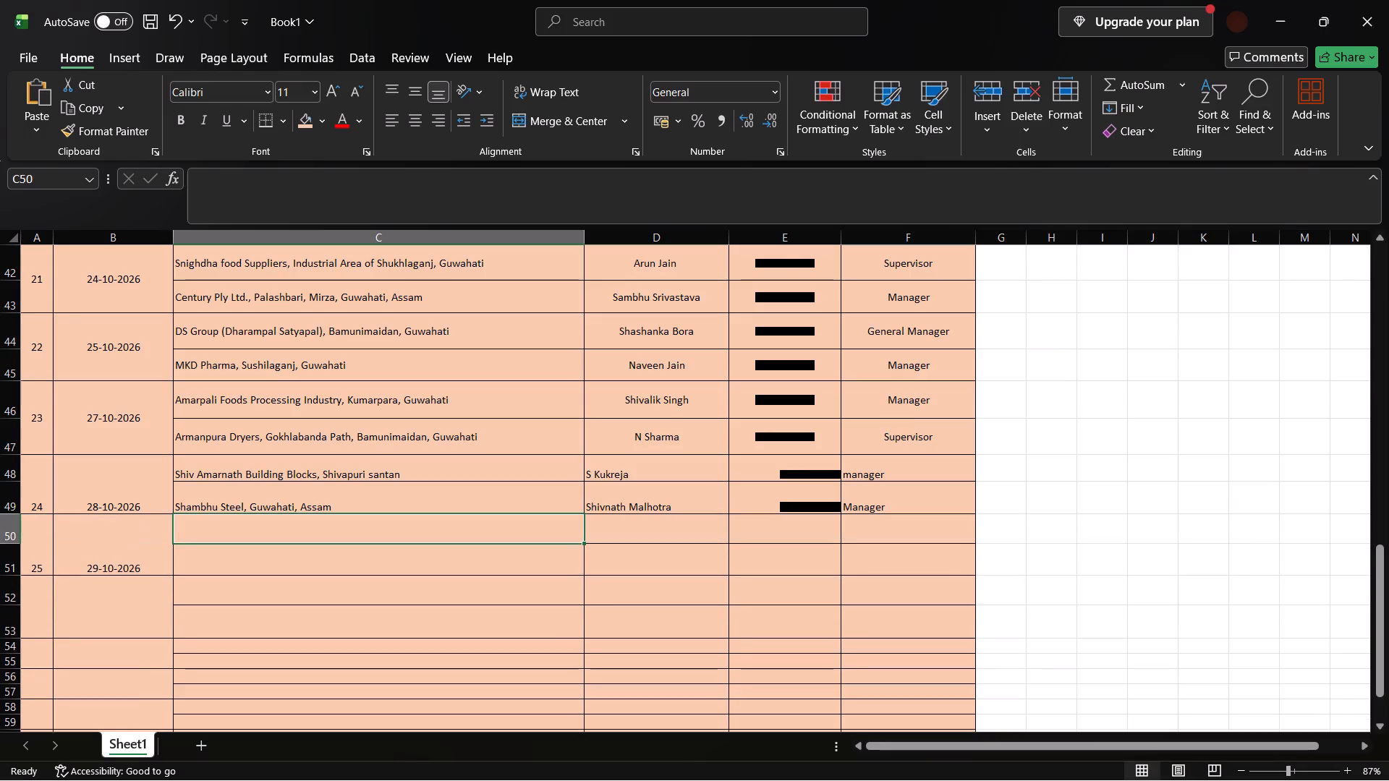
Enter the first 29-10-2026 visit's company and location, "Amarpali Foods Processing Industry, Kumarpara, Guwahati", in cell C50.
left_click(230, 526)
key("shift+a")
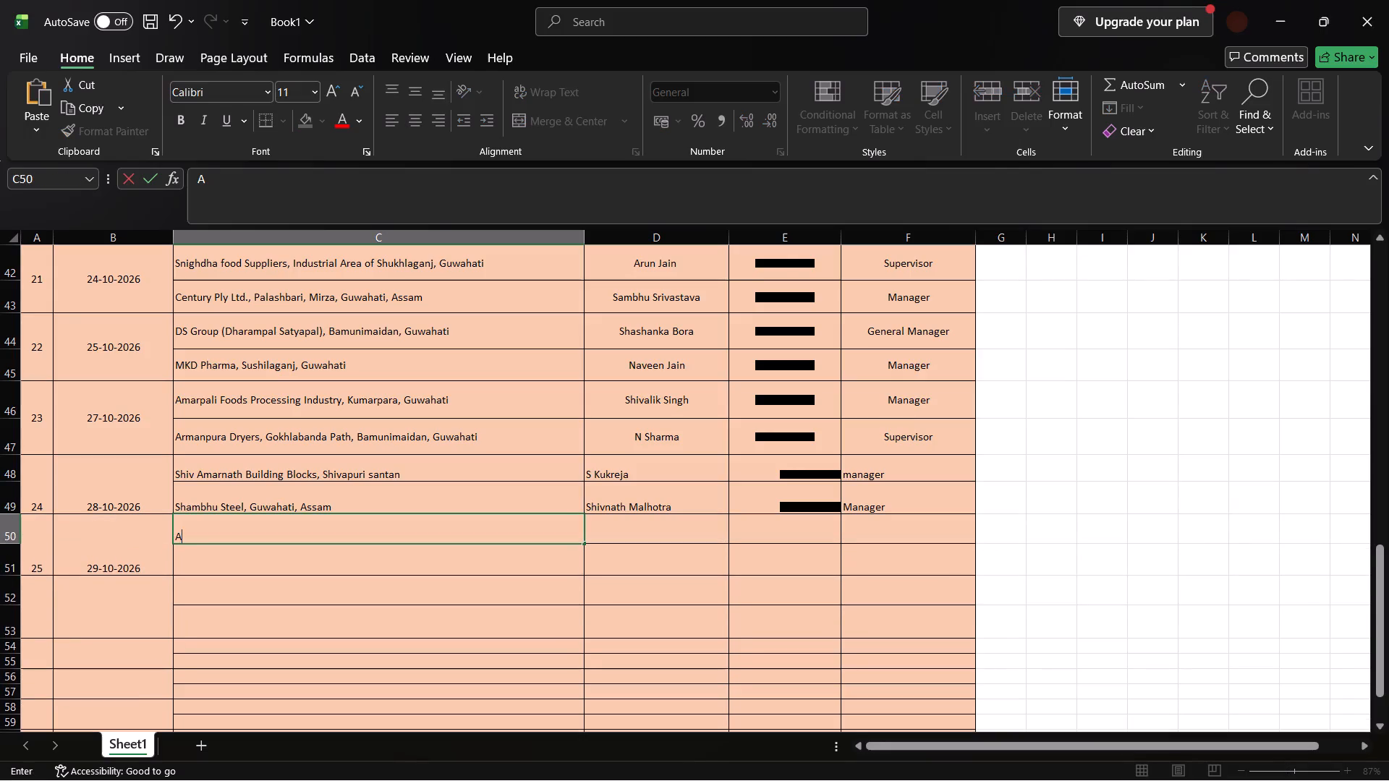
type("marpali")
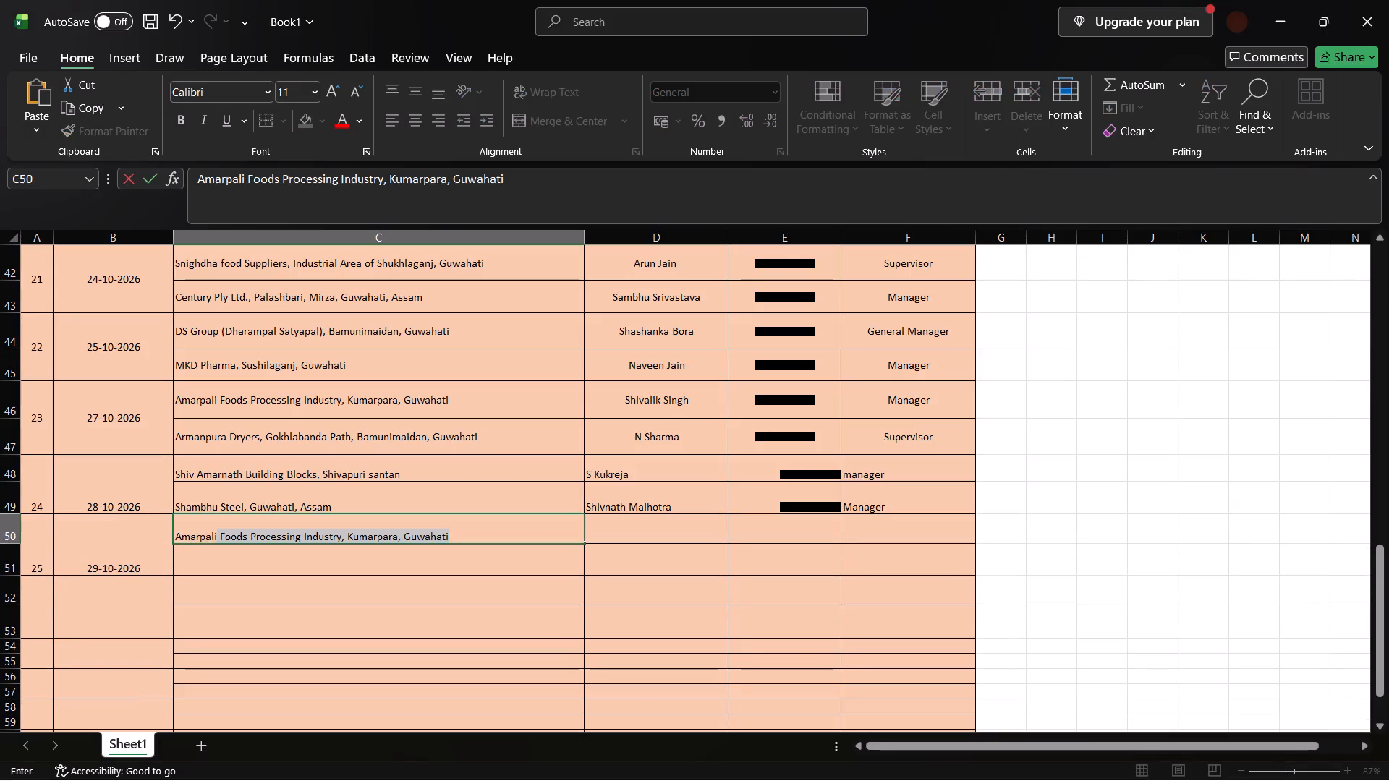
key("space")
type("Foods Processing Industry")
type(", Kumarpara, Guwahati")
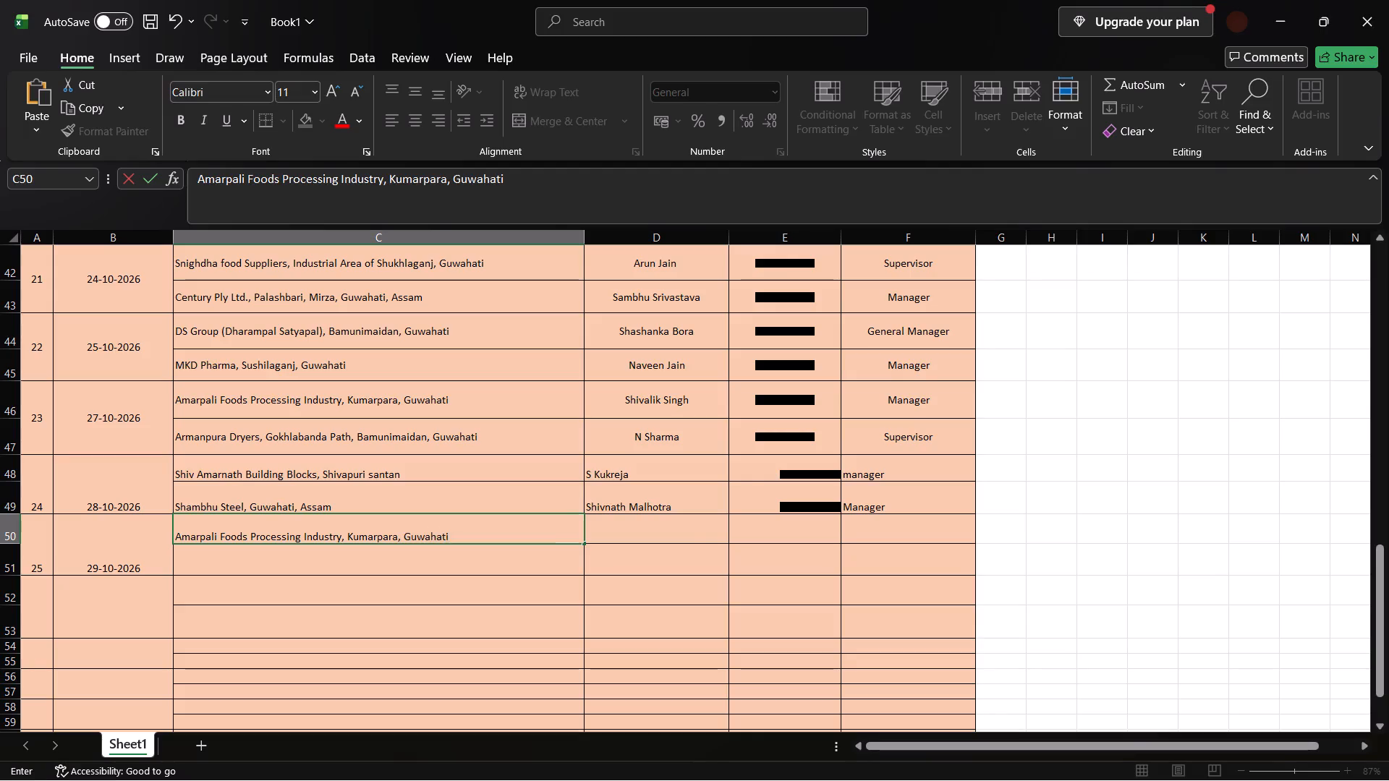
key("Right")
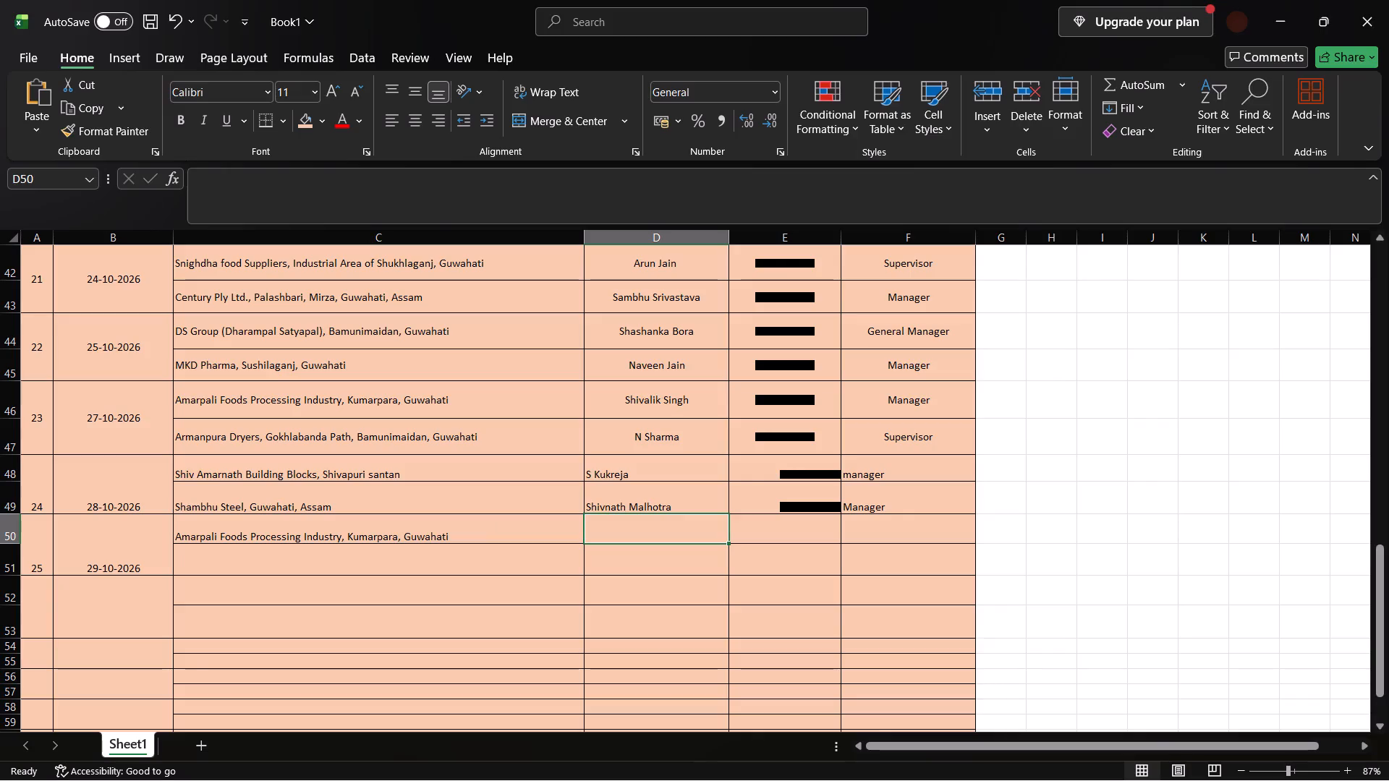
Enter the contact person's first name and surname for the Amarpali Foods visit in cell D50.
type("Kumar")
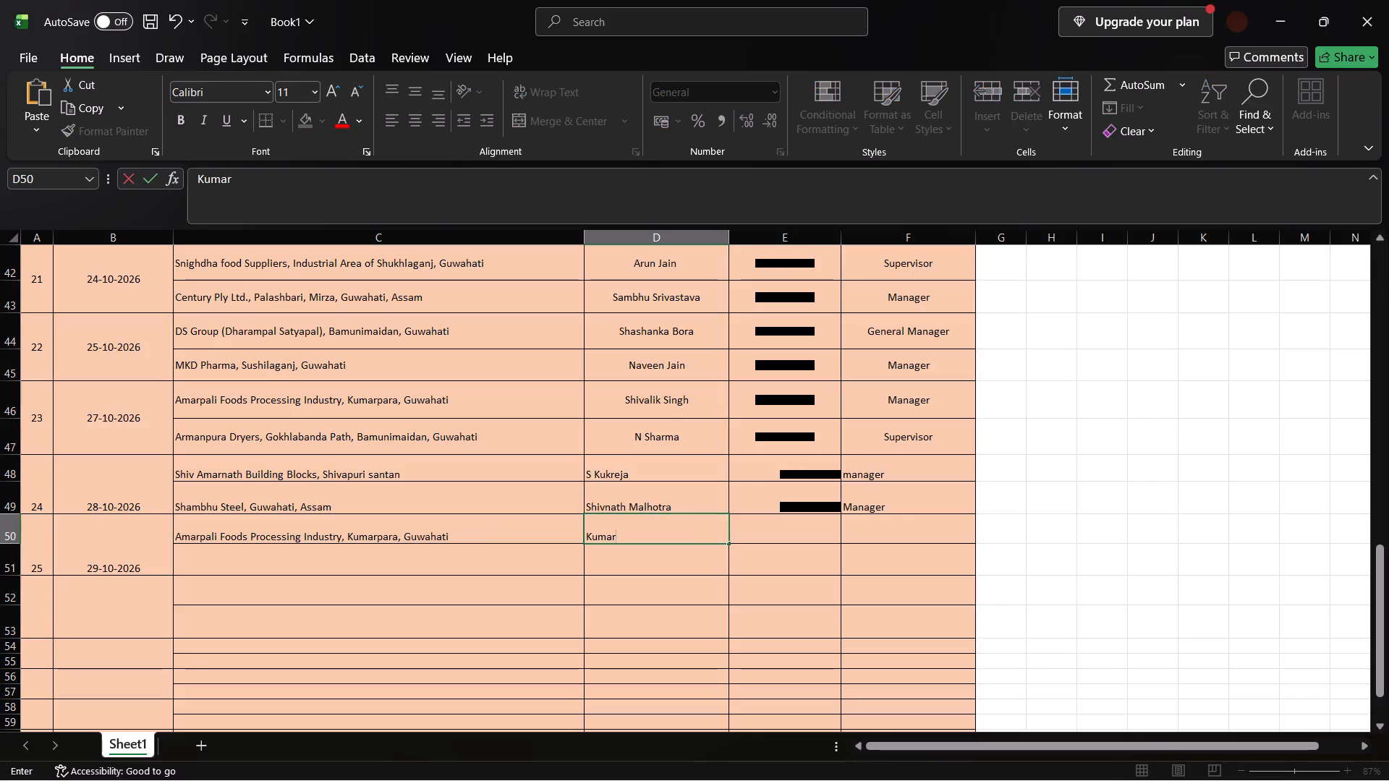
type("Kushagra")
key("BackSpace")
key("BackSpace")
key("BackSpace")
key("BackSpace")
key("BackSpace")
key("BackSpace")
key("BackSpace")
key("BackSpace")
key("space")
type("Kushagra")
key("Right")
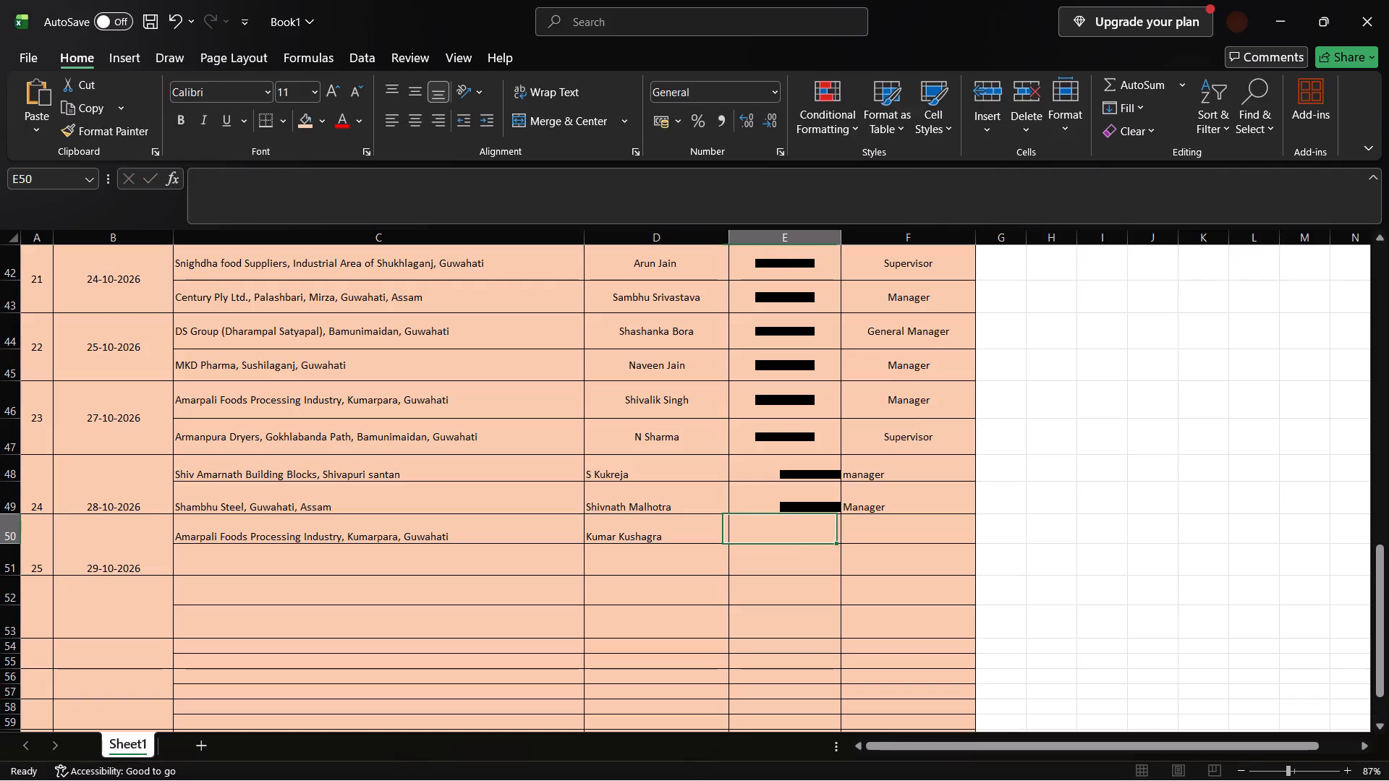
Complete row 50's contact details with the phone number in E50 and the designation "Secretary" in F50.
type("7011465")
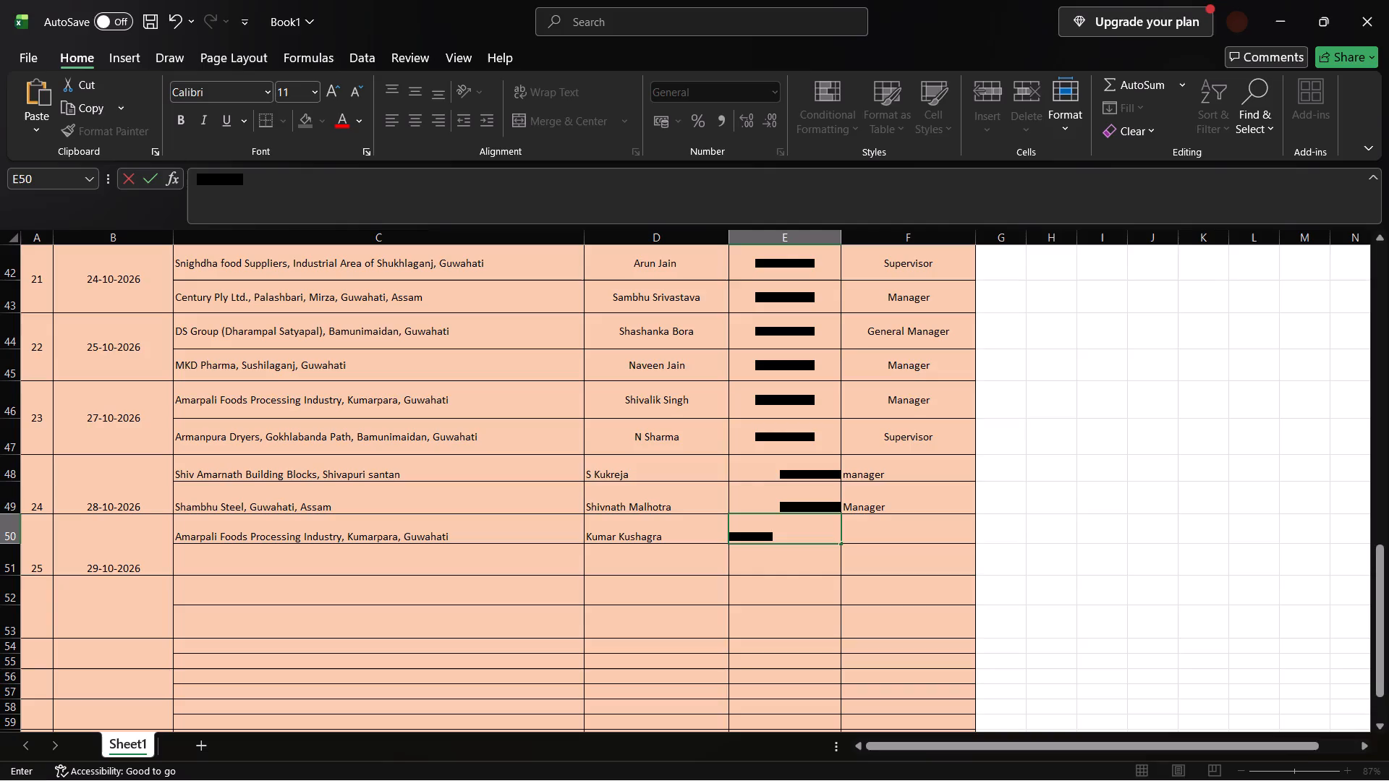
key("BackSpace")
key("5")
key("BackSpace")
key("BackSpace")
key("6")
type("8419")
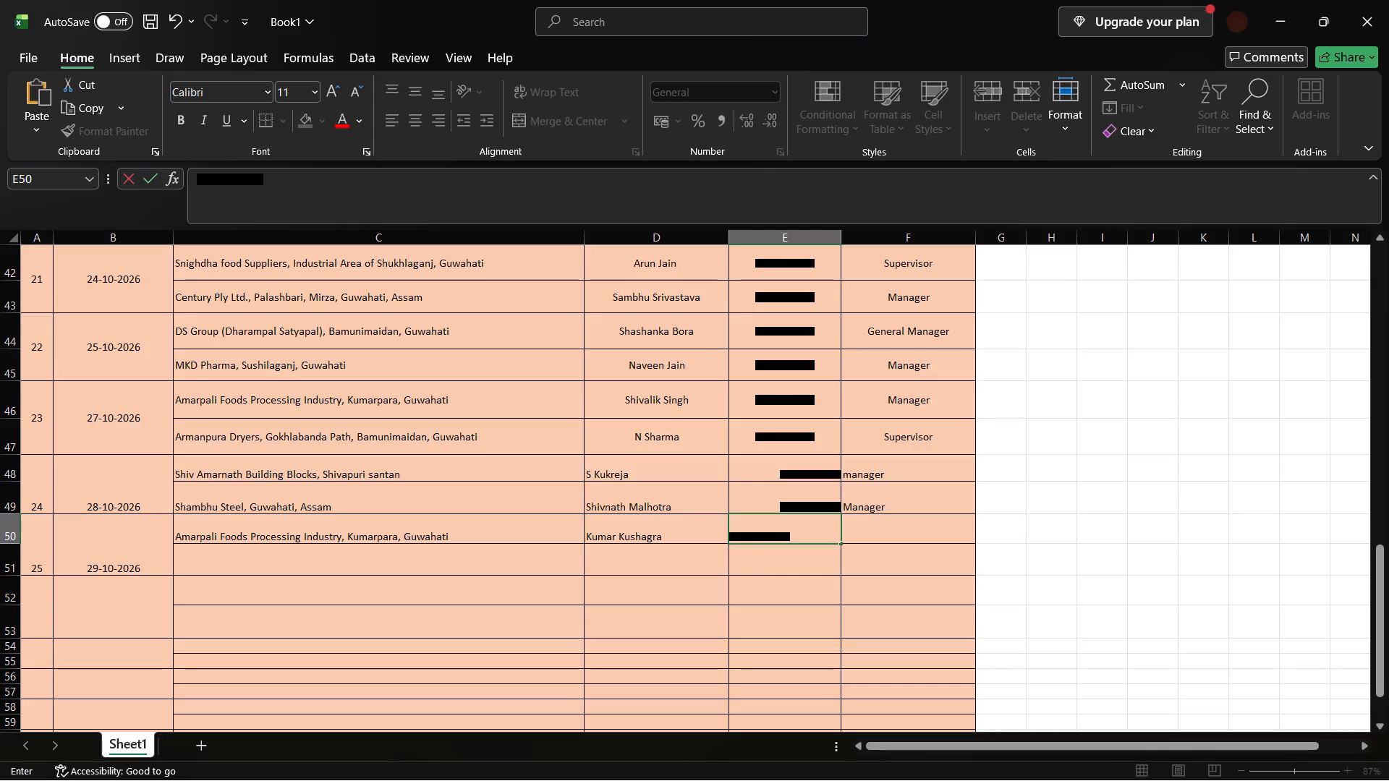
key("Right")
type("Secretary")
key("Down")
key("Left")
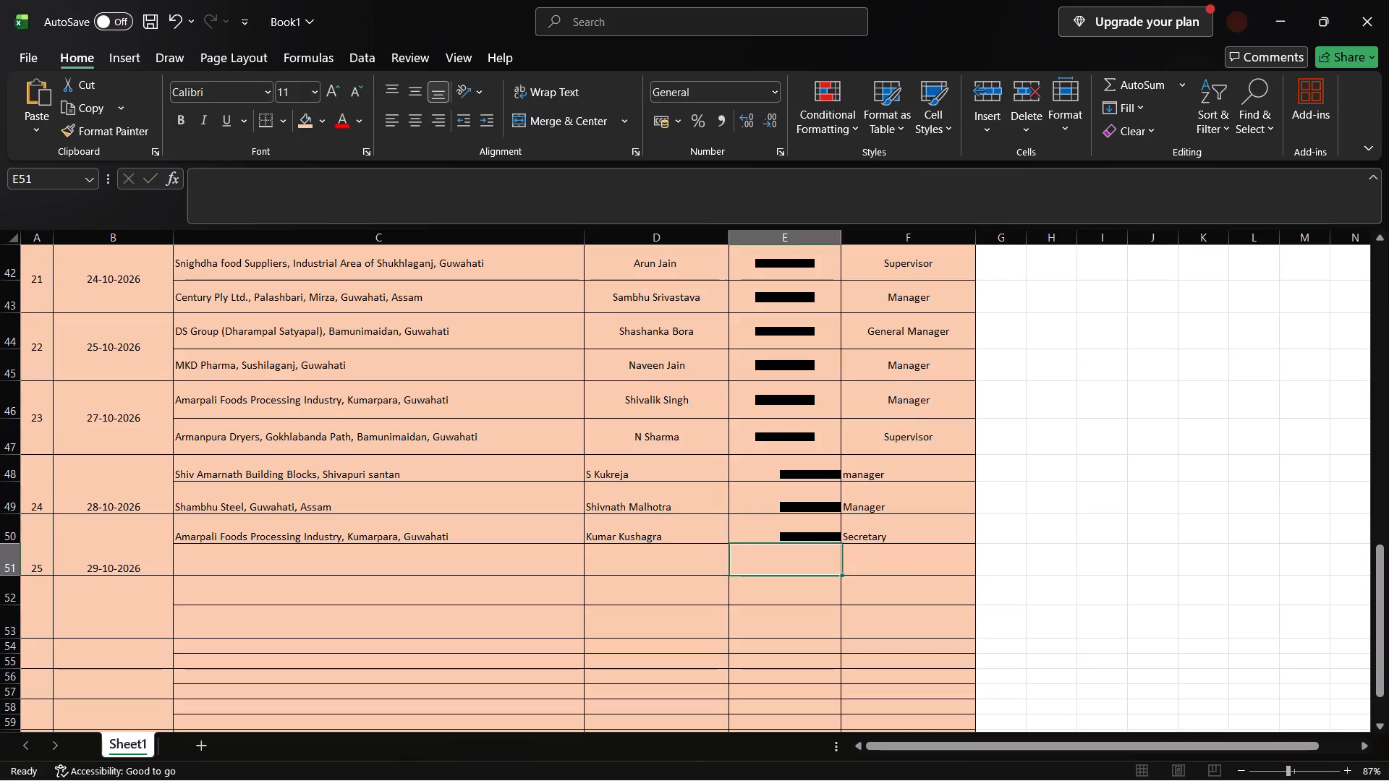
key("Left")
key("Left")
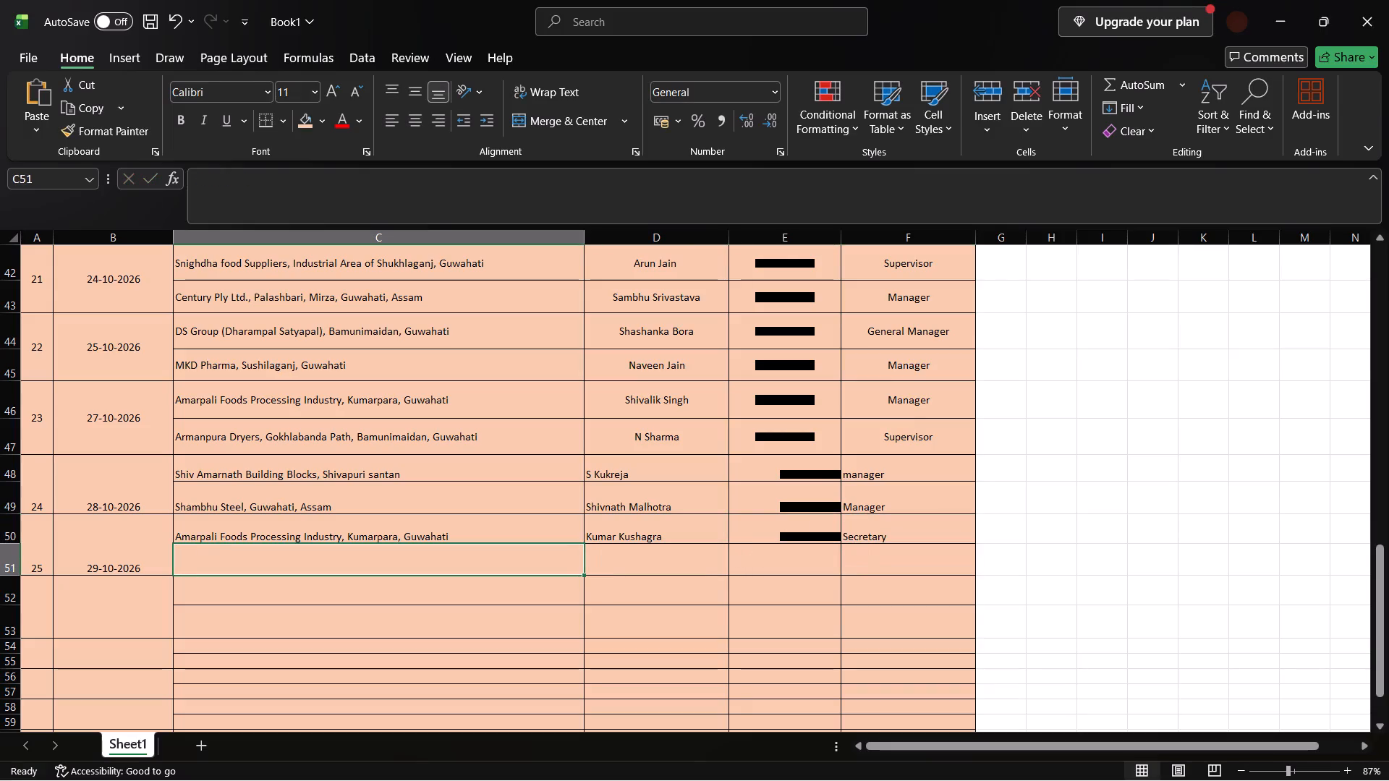
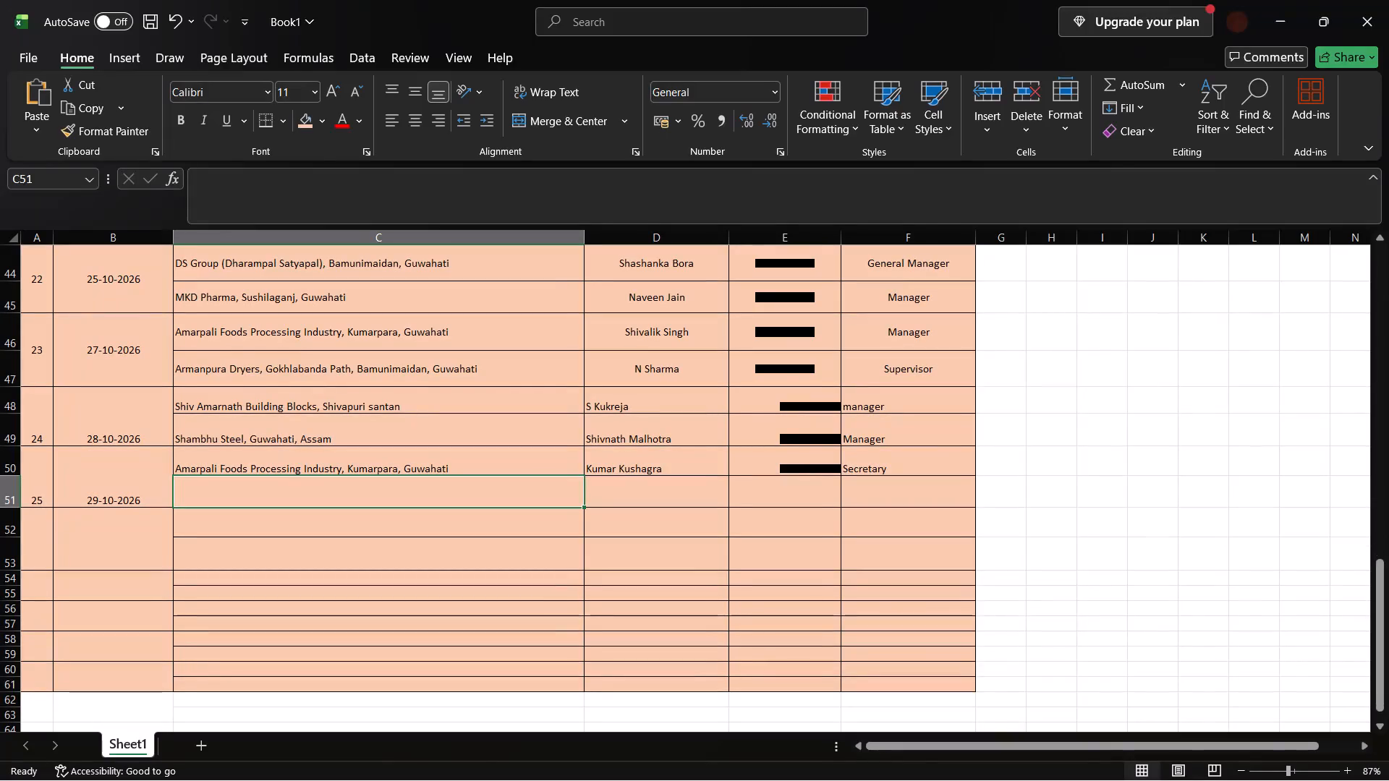
Enter the second 29-10-2026 visit's location, "Shivhare Industrial Area, Kahikuchi, Guwahati", in cell C51.
left_click(394, 490)
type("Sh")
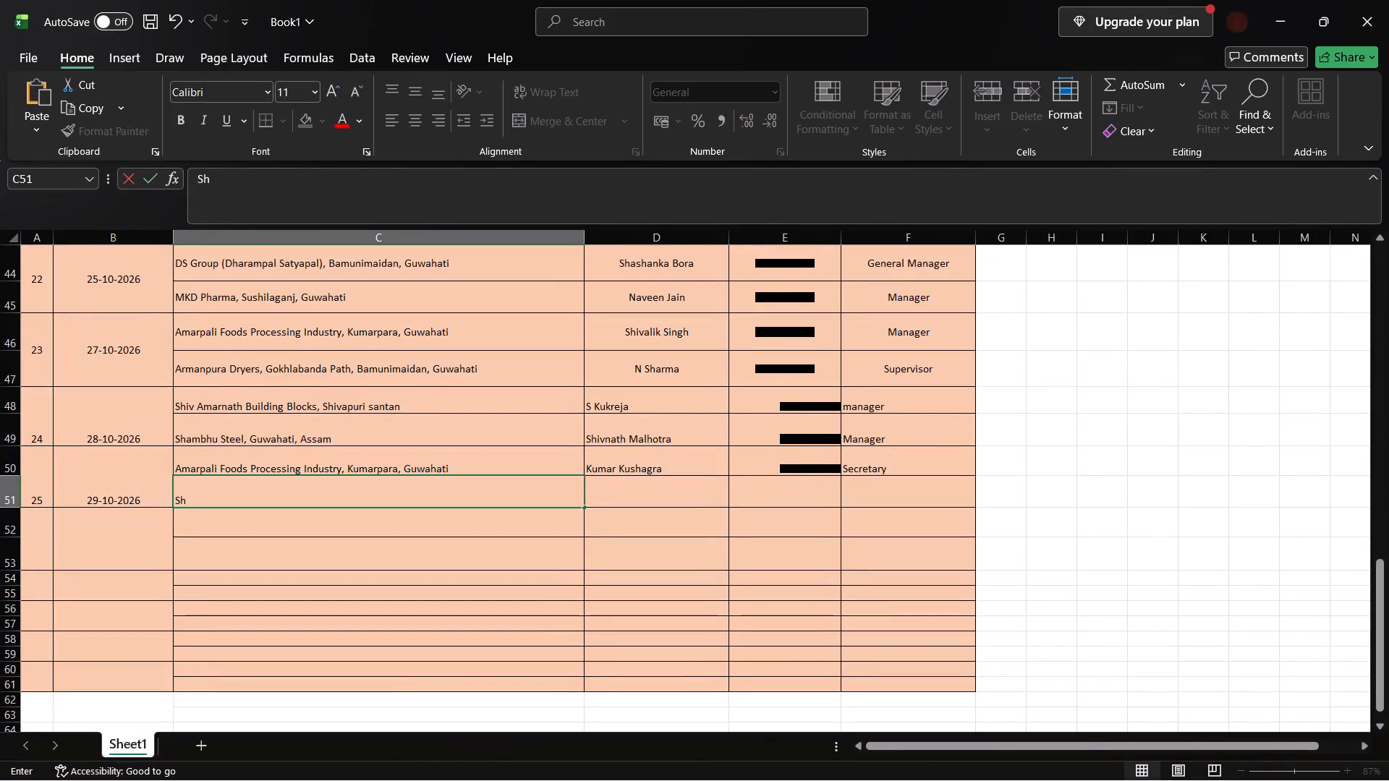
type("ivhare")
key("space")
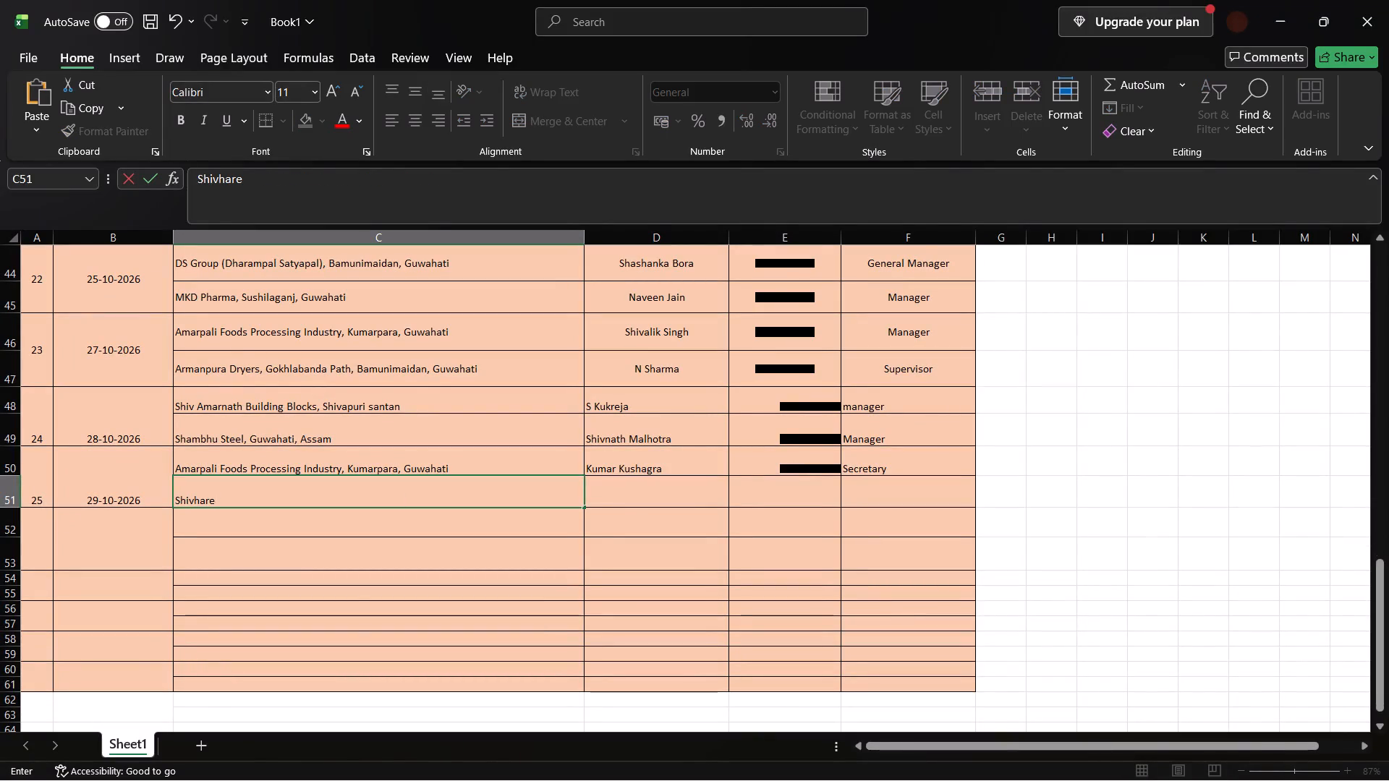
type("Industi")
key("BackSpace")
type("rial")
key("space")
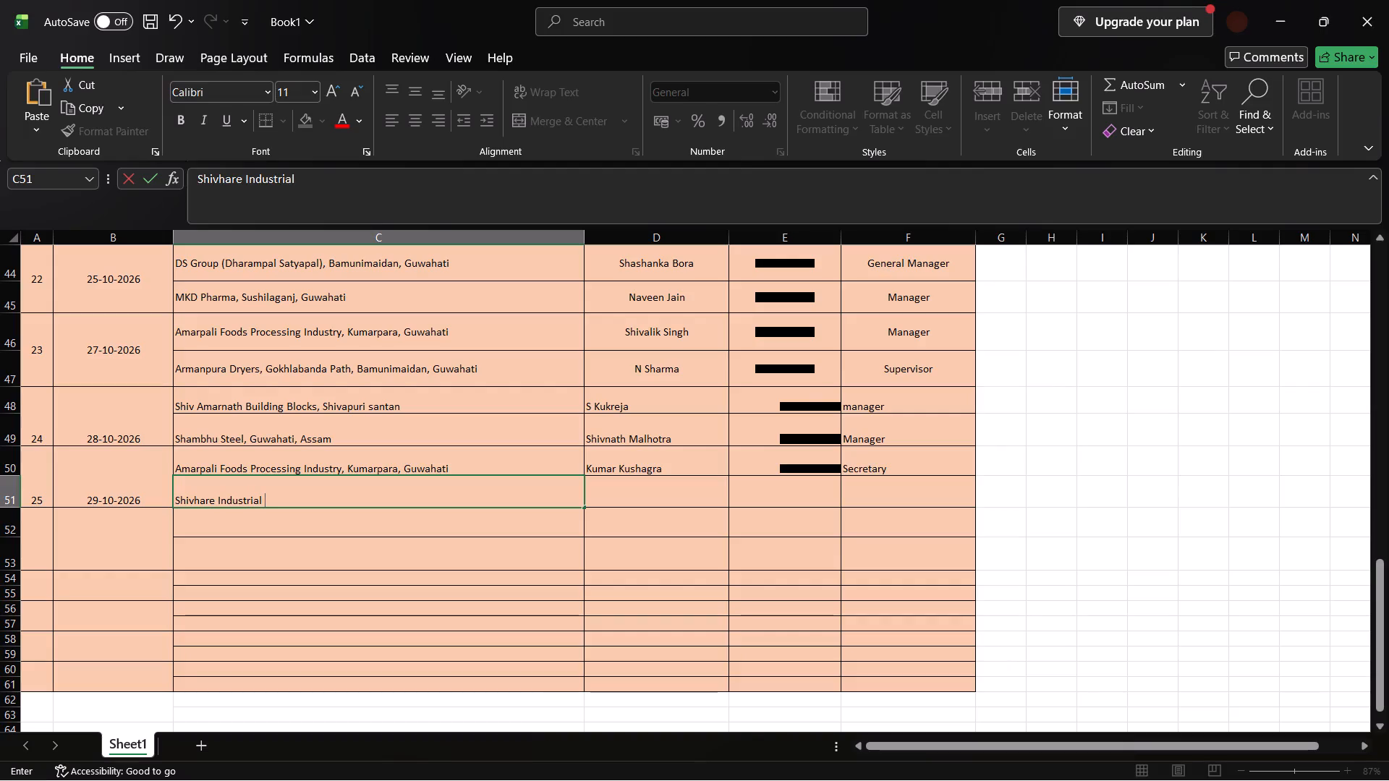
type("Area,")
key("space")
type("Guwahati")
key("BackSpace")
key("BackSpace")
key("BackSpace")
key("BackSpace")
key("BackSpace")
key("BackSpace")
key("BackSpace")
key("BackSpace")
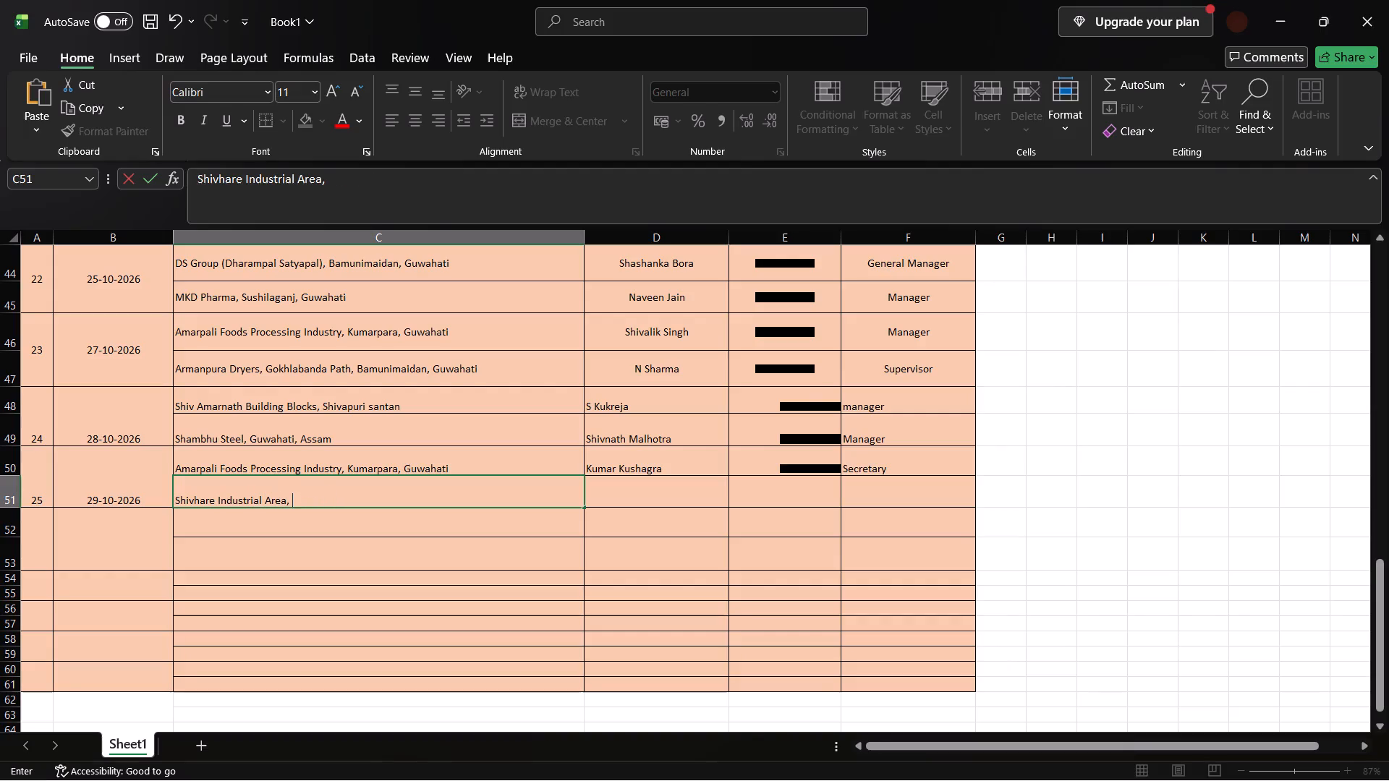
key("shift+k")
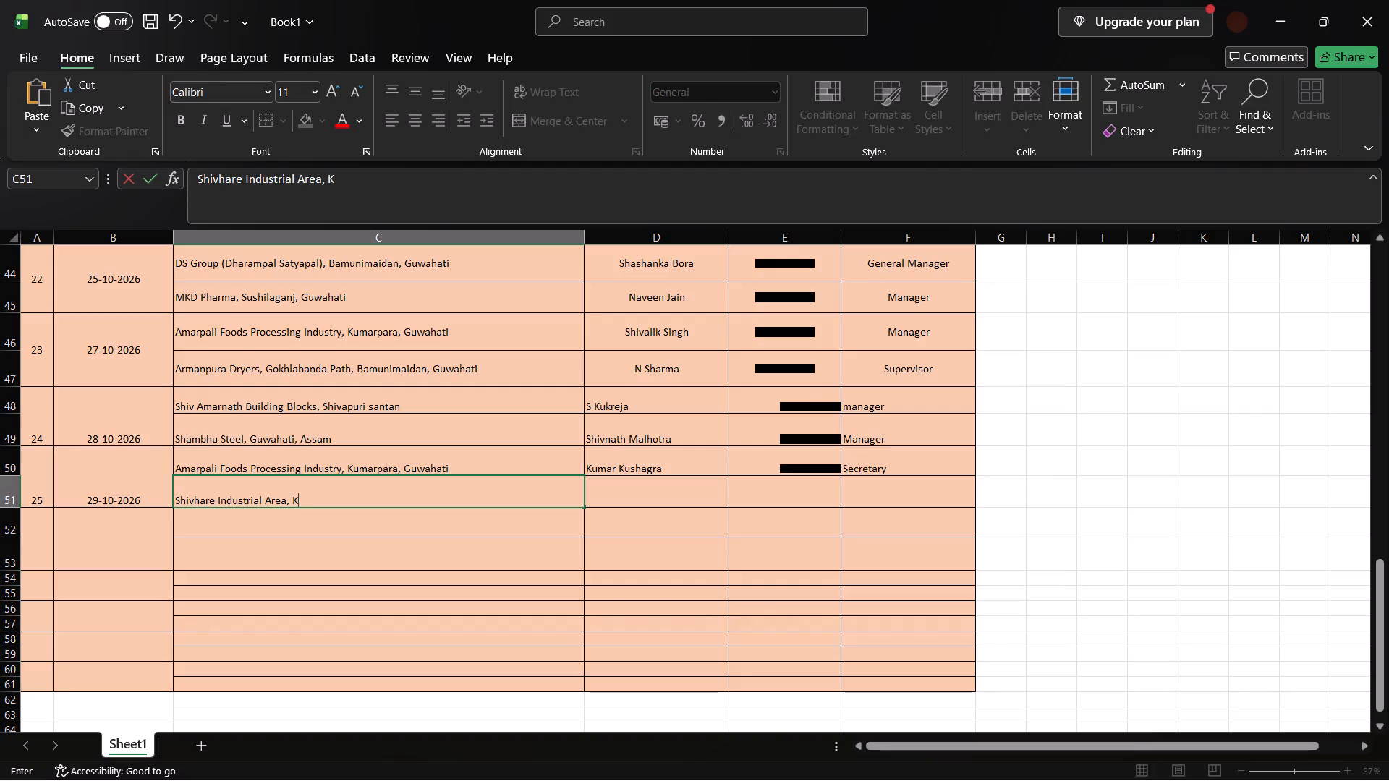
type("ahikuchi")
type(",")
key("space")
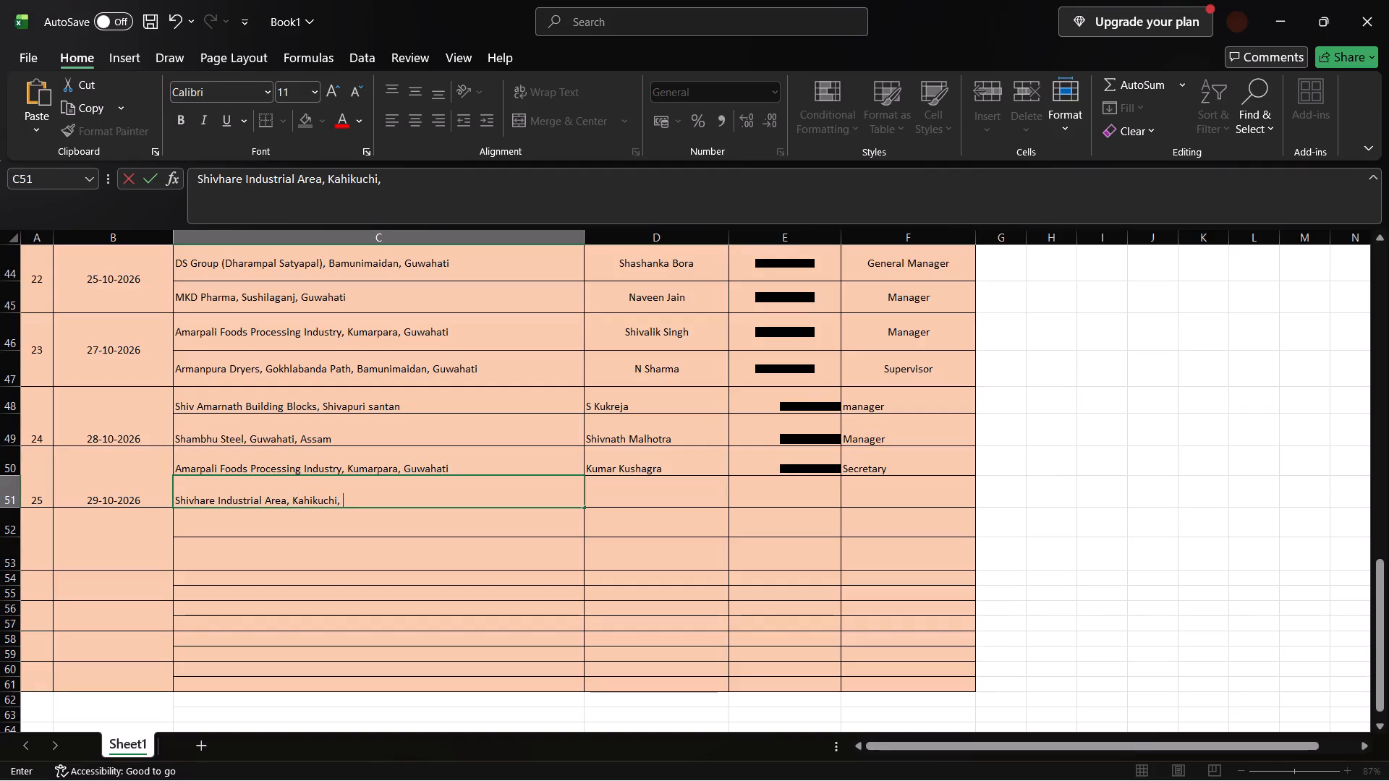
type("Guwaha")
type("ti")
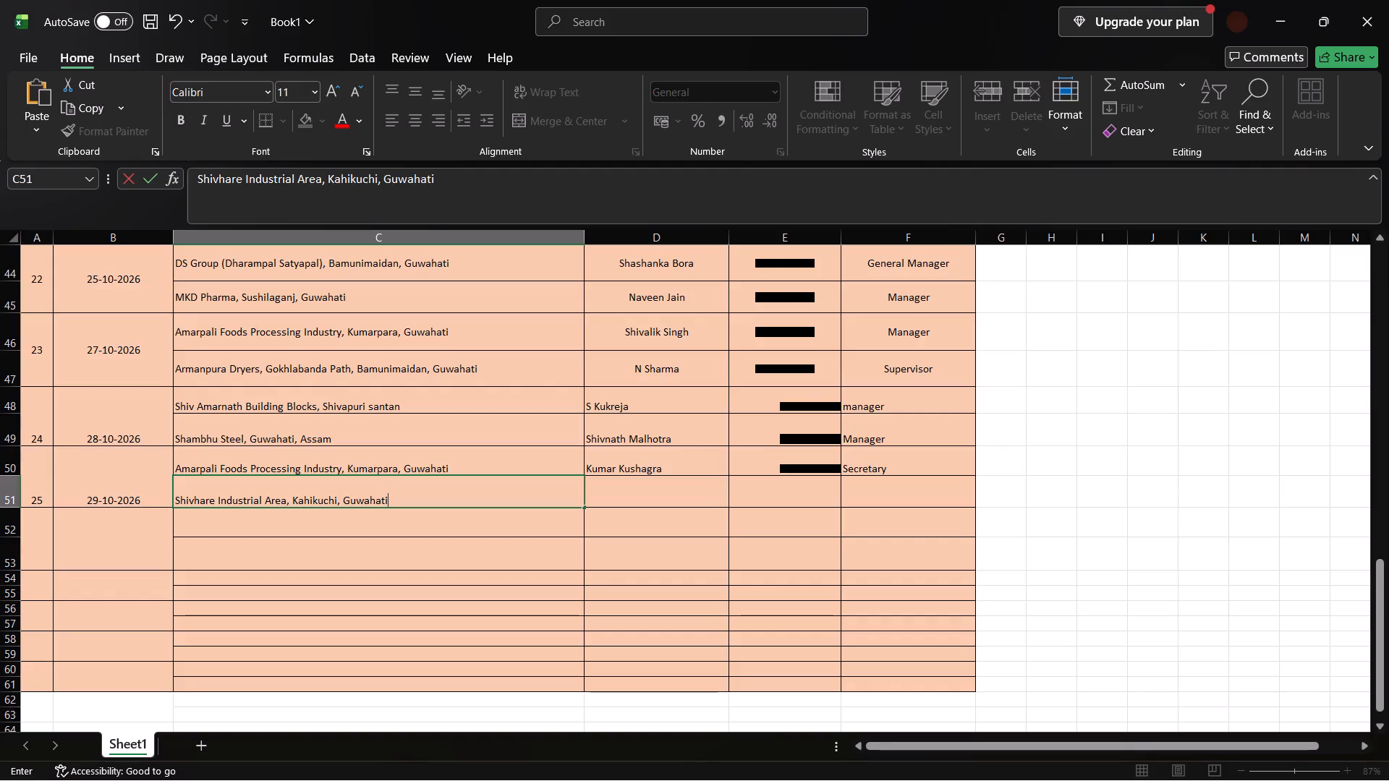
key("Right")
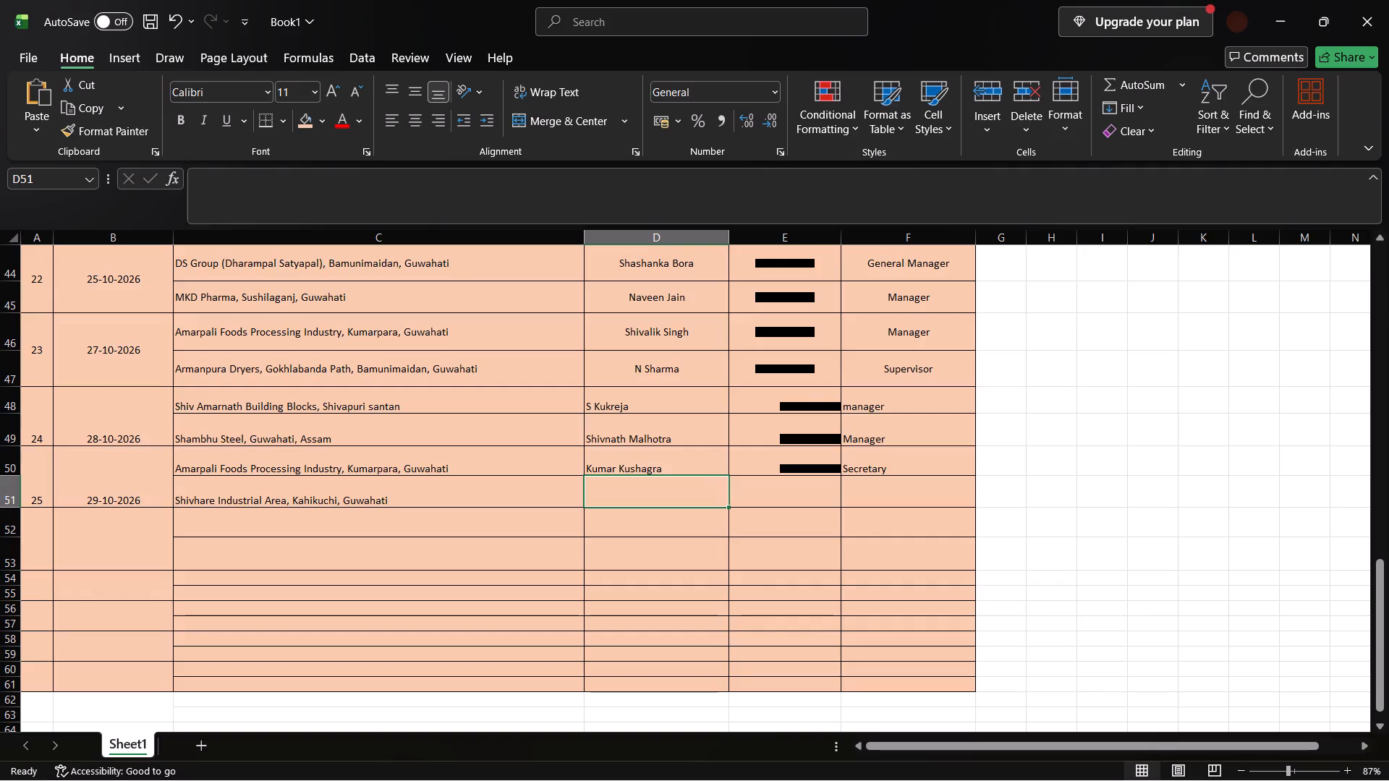
Fill in row 51's contact details with the contact person's name in D51, the phone number in E51 and the designation "Director" in F51.
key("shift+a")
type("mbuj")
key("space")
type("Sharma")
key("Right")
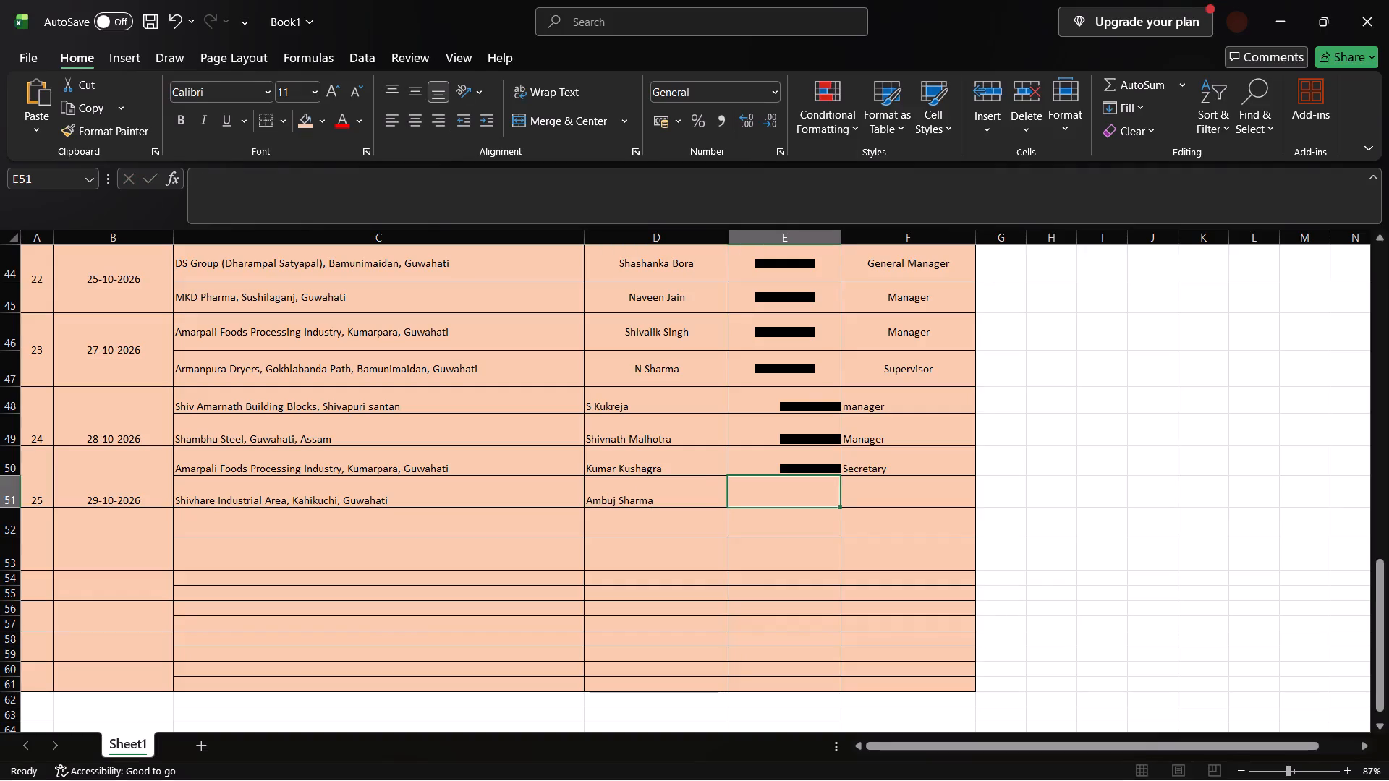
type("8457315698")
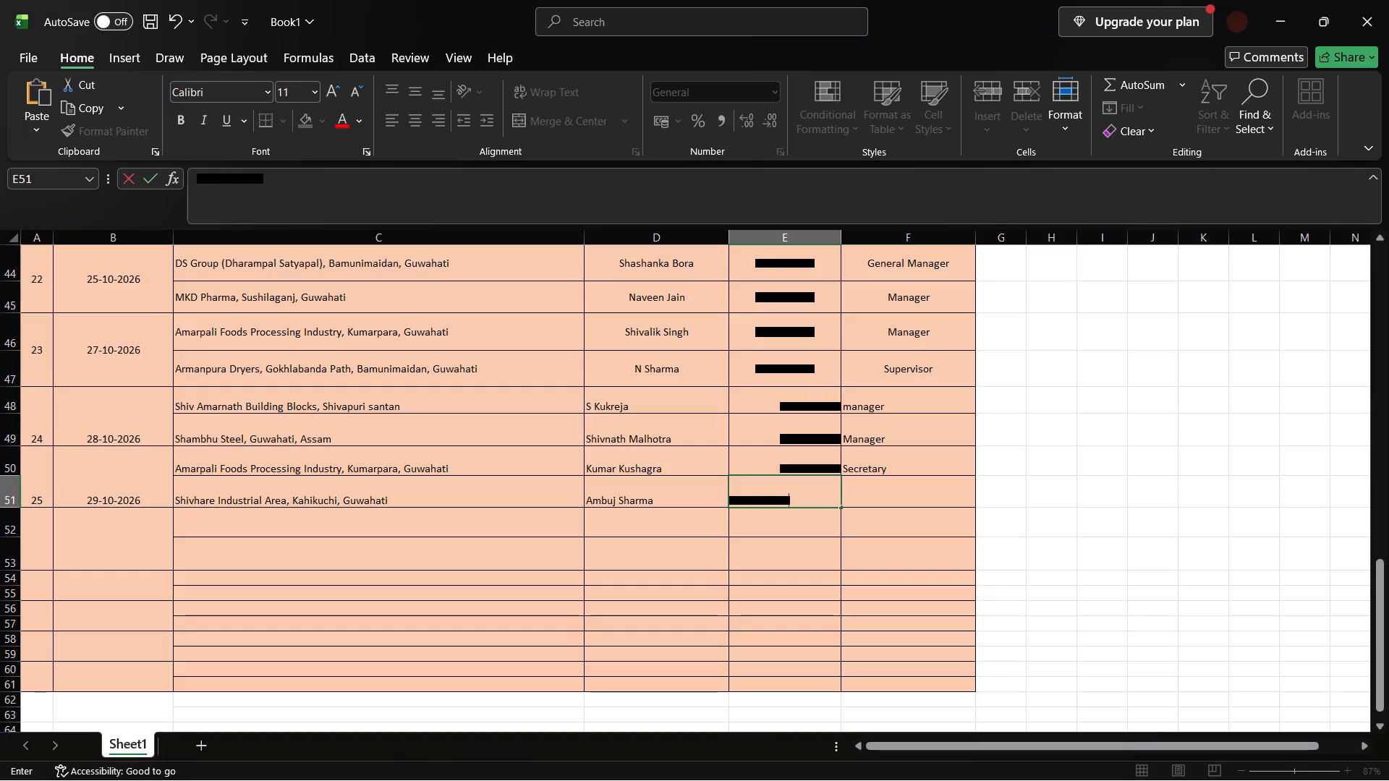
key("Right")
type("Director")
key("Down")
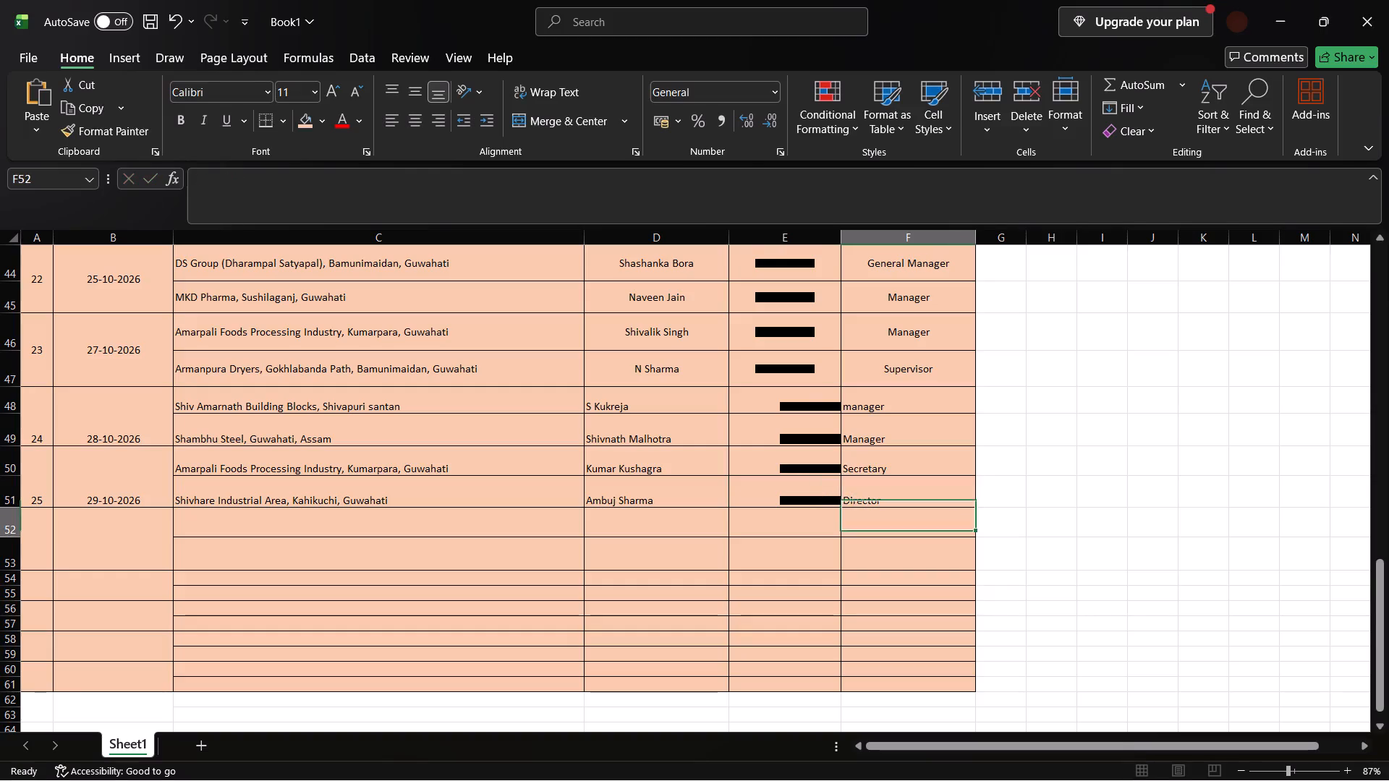
Start the next visit entry in merged rows 52–53 with serial number 26 in column A and date 30-10-2026 in column B.
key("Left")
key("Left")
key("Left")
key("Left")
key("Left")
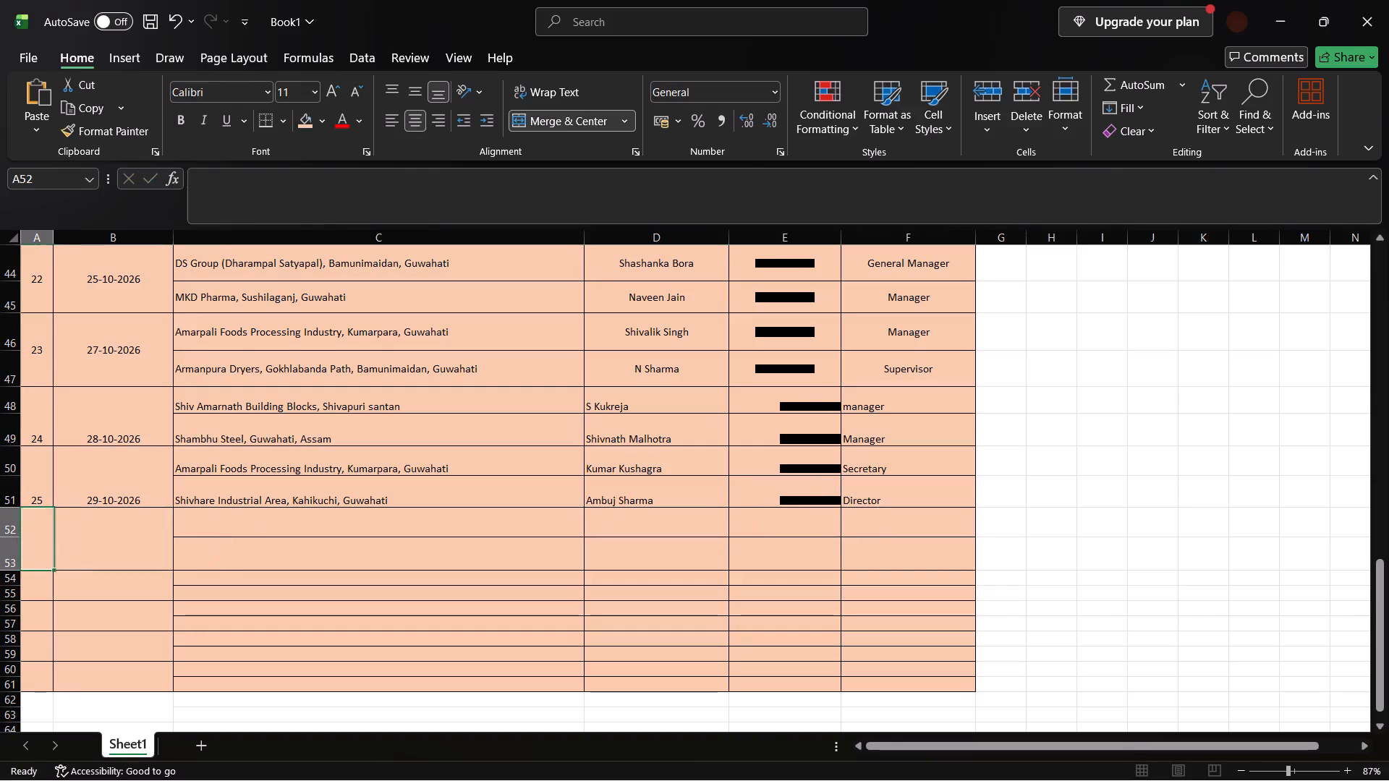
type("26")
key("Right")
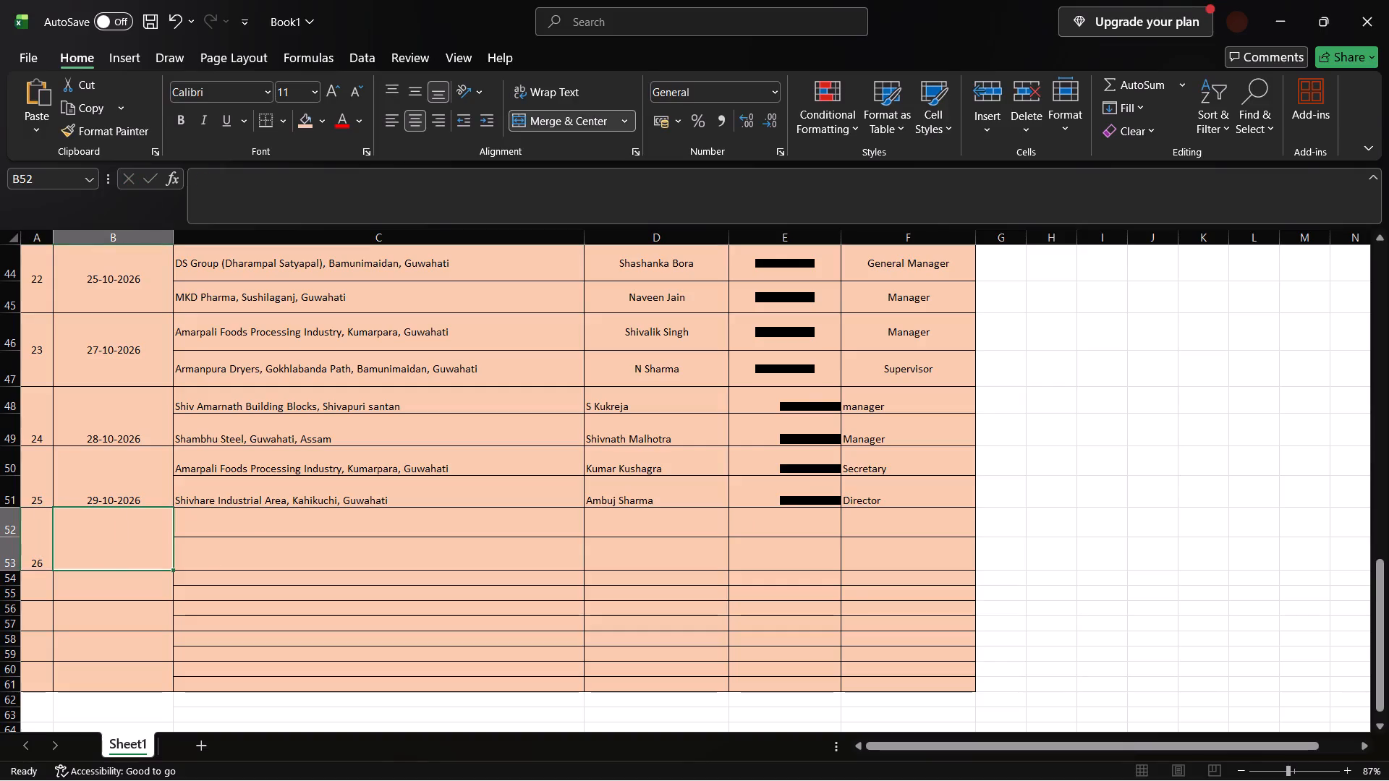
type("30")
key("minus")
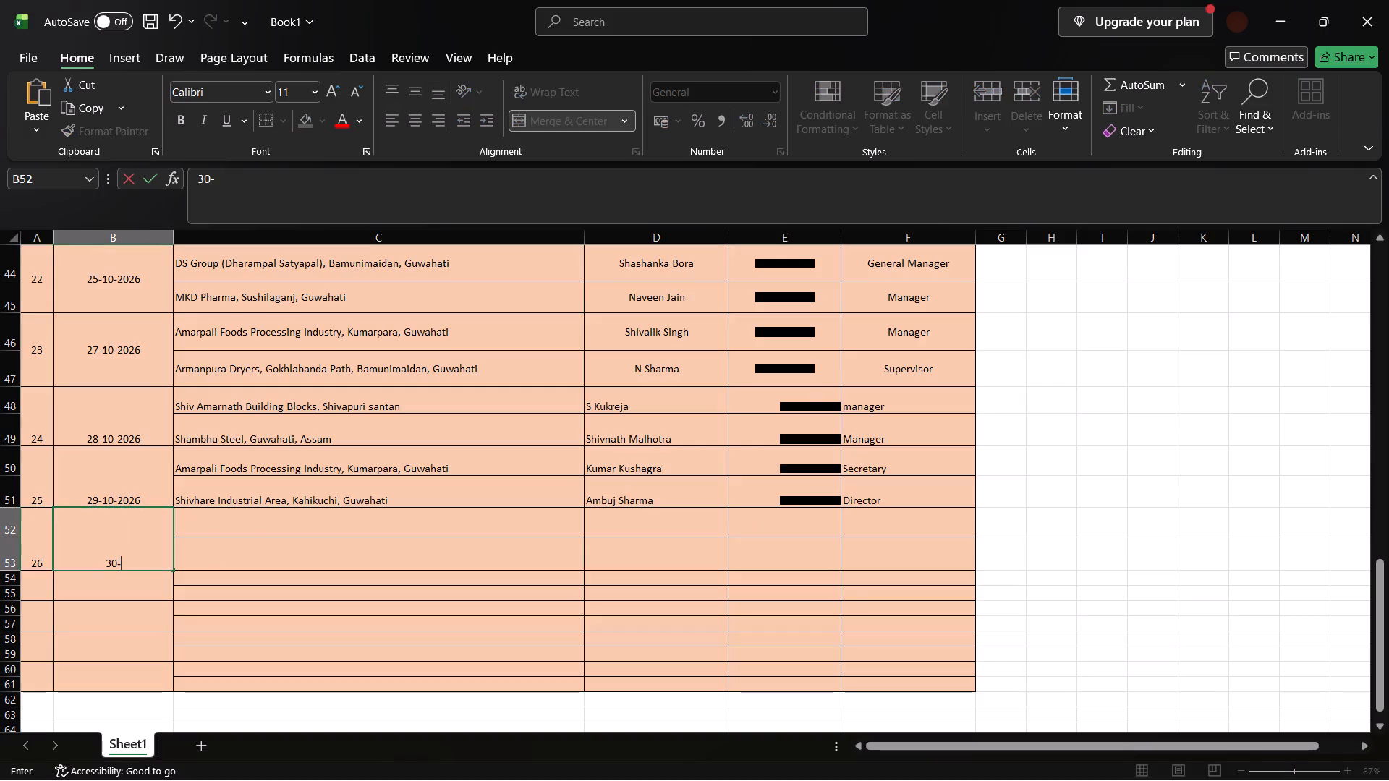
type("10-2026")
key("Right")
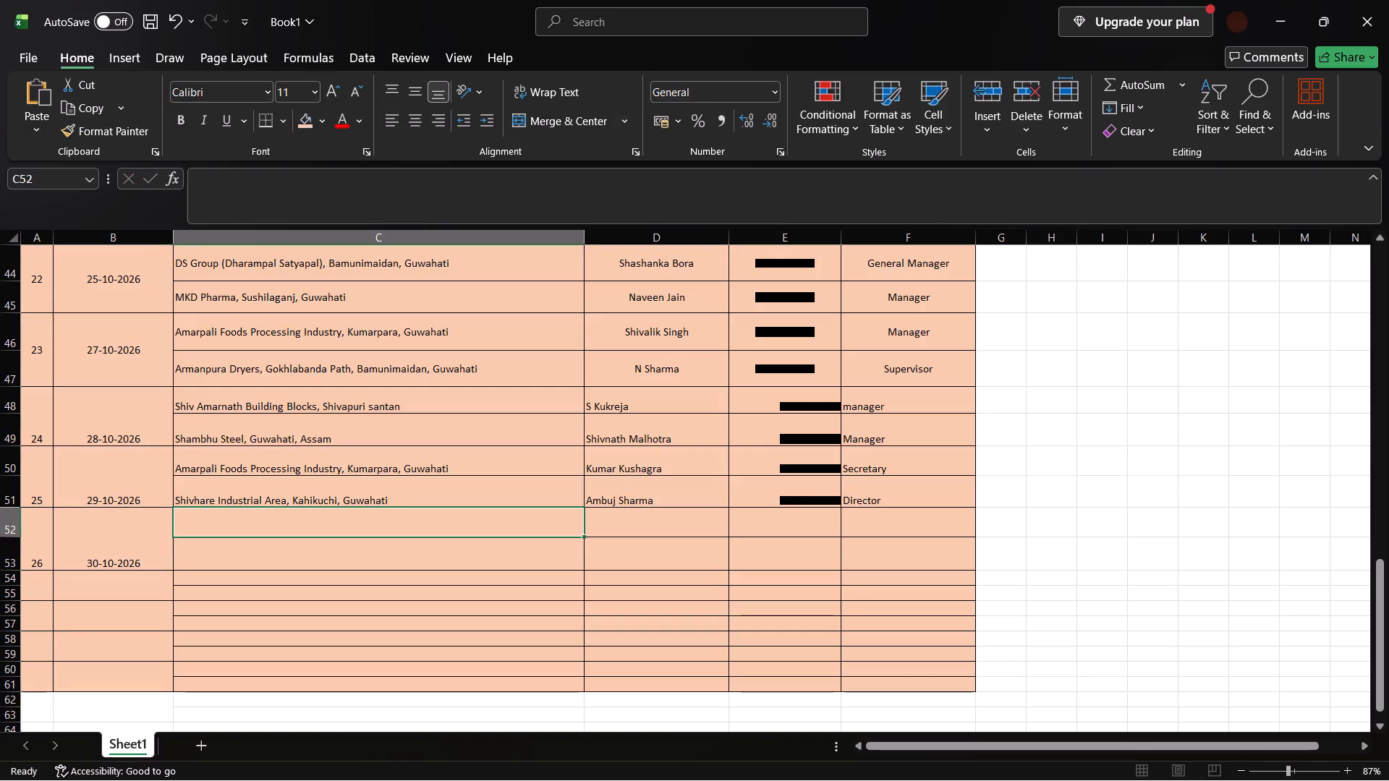
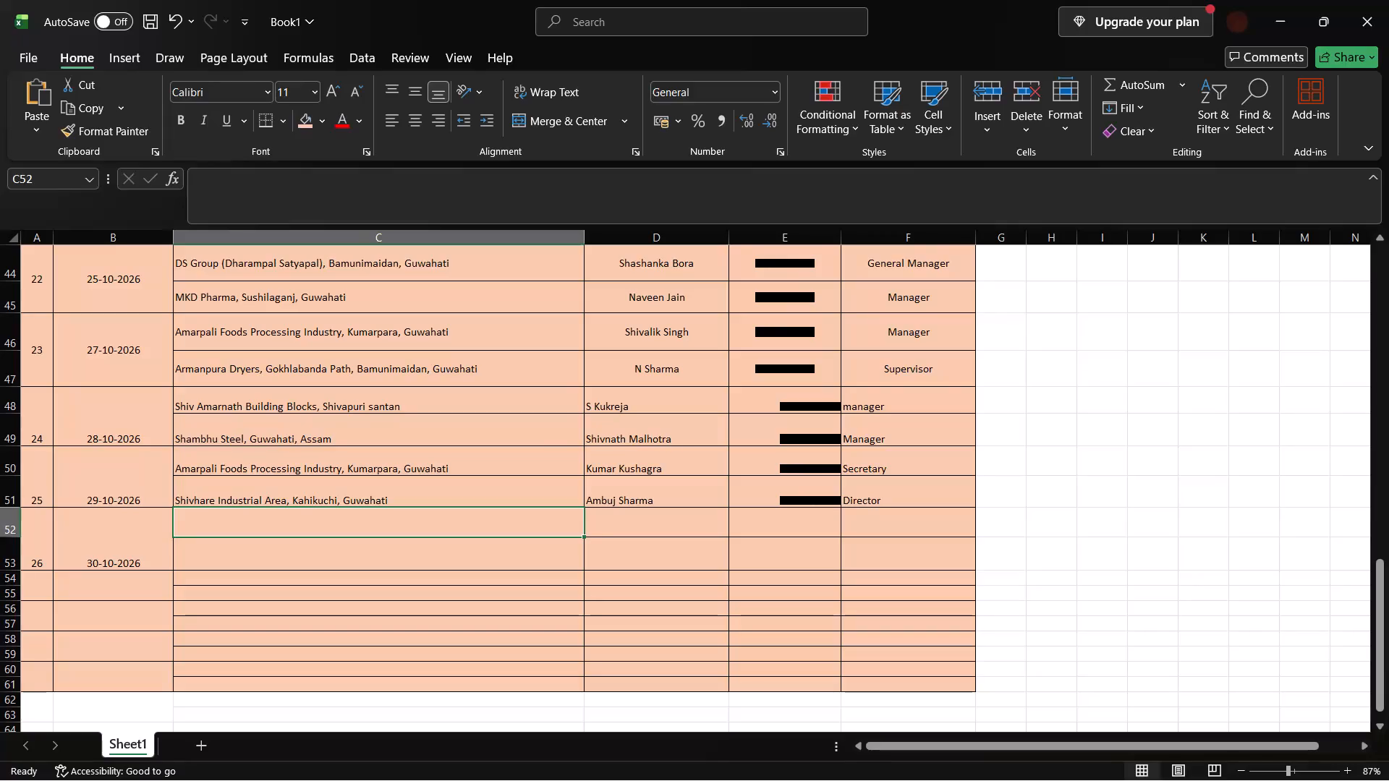
Copy the Perfect Writing Instruments Pvt. Ltd. company and contact details from C32:F32 into row 52, starting at C52.
scroll(310, 516, "up", 2)
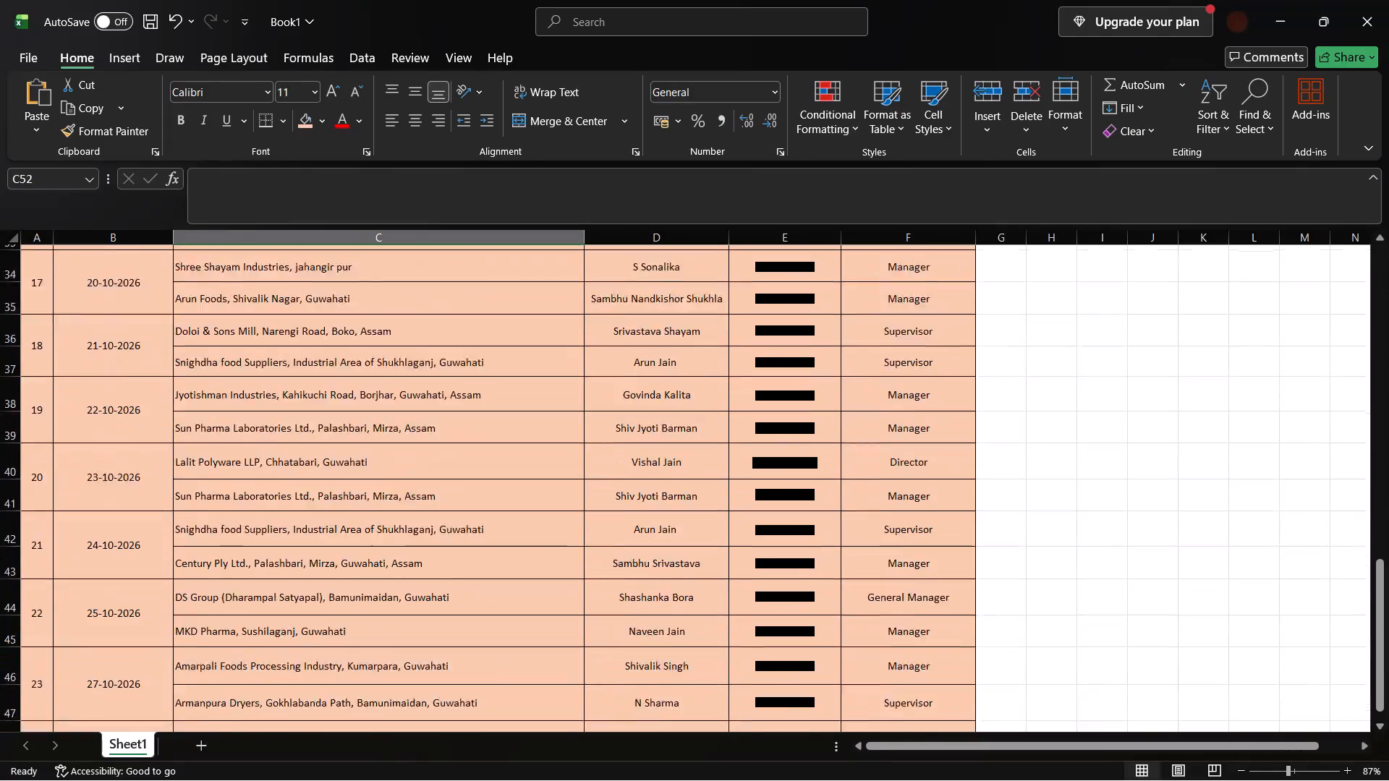
left_click_drag(328, 394, 672, 384)
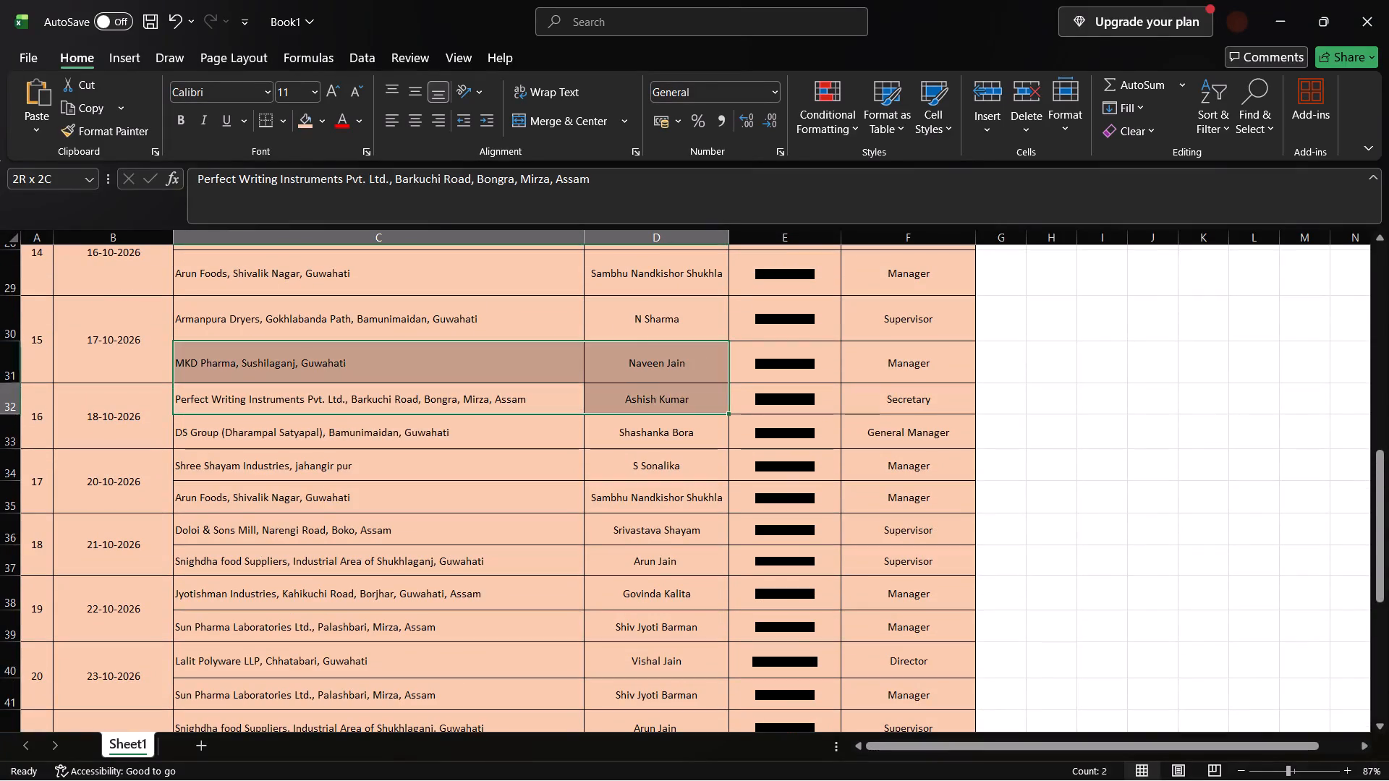
left_click_drag(672, 384, 872, 402)
key("ctrl+c")
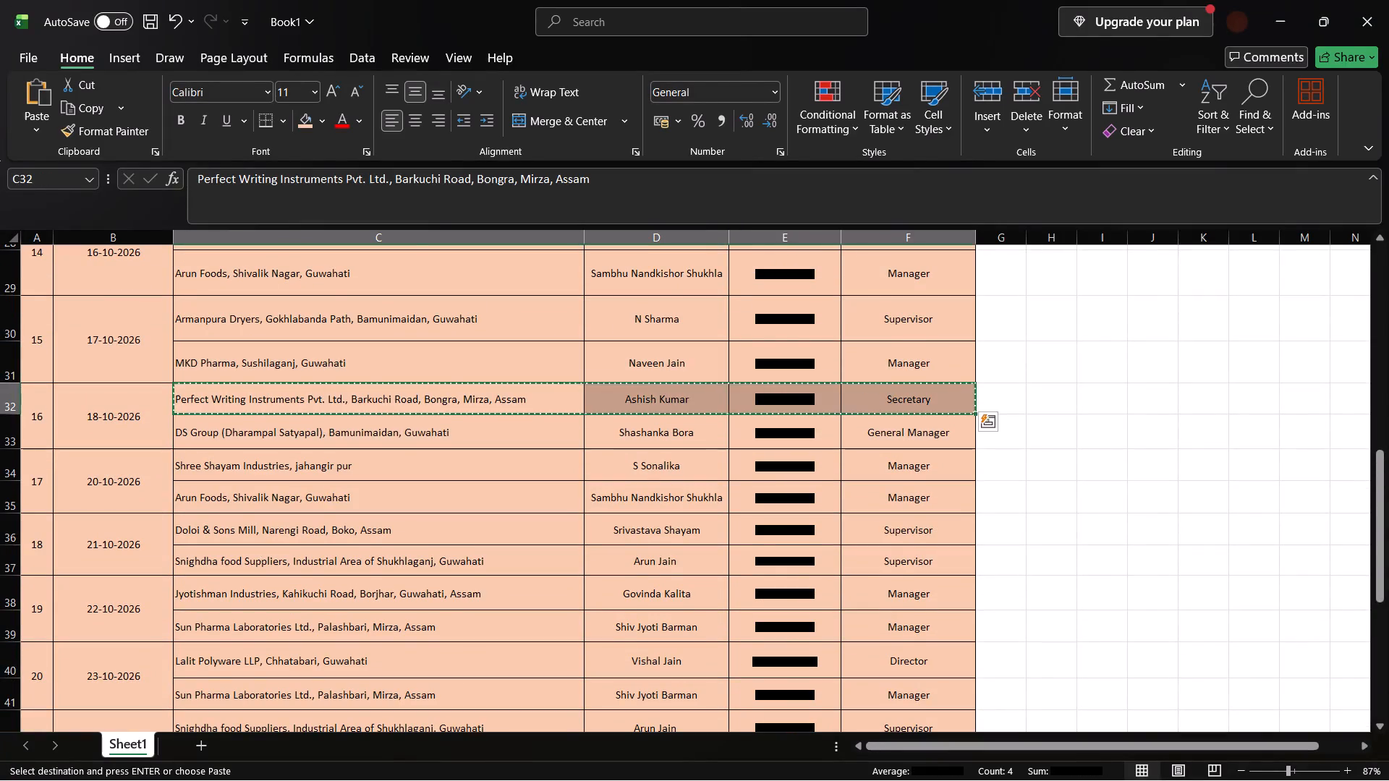
scroll(872, 402, "down", 3)
left_click(451, 417)
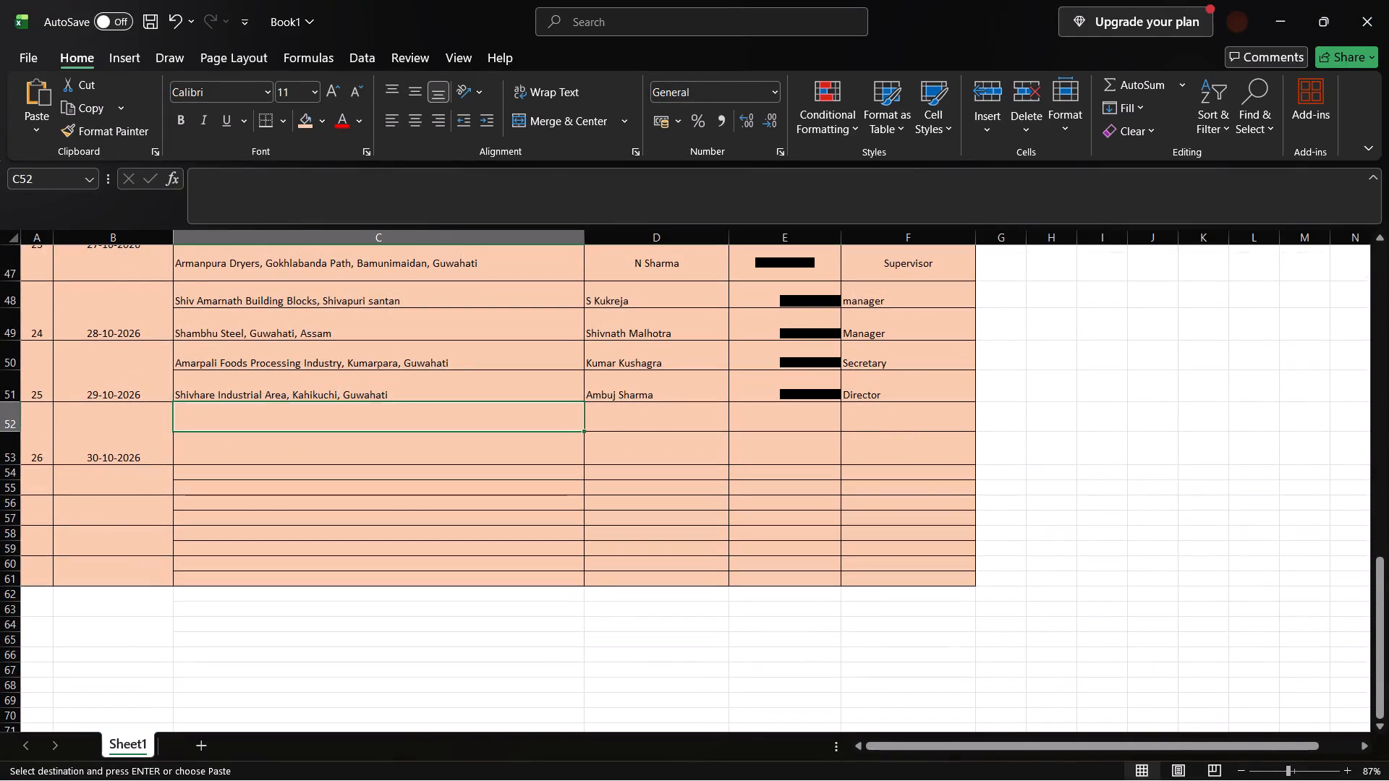
key("ctrl+v")
Copy the MKD Pharma, Sushilaganj, Guwahati company and contact details from C31:F31 into row 53, starting at C53.
scroll(451, 417, "up", 3)
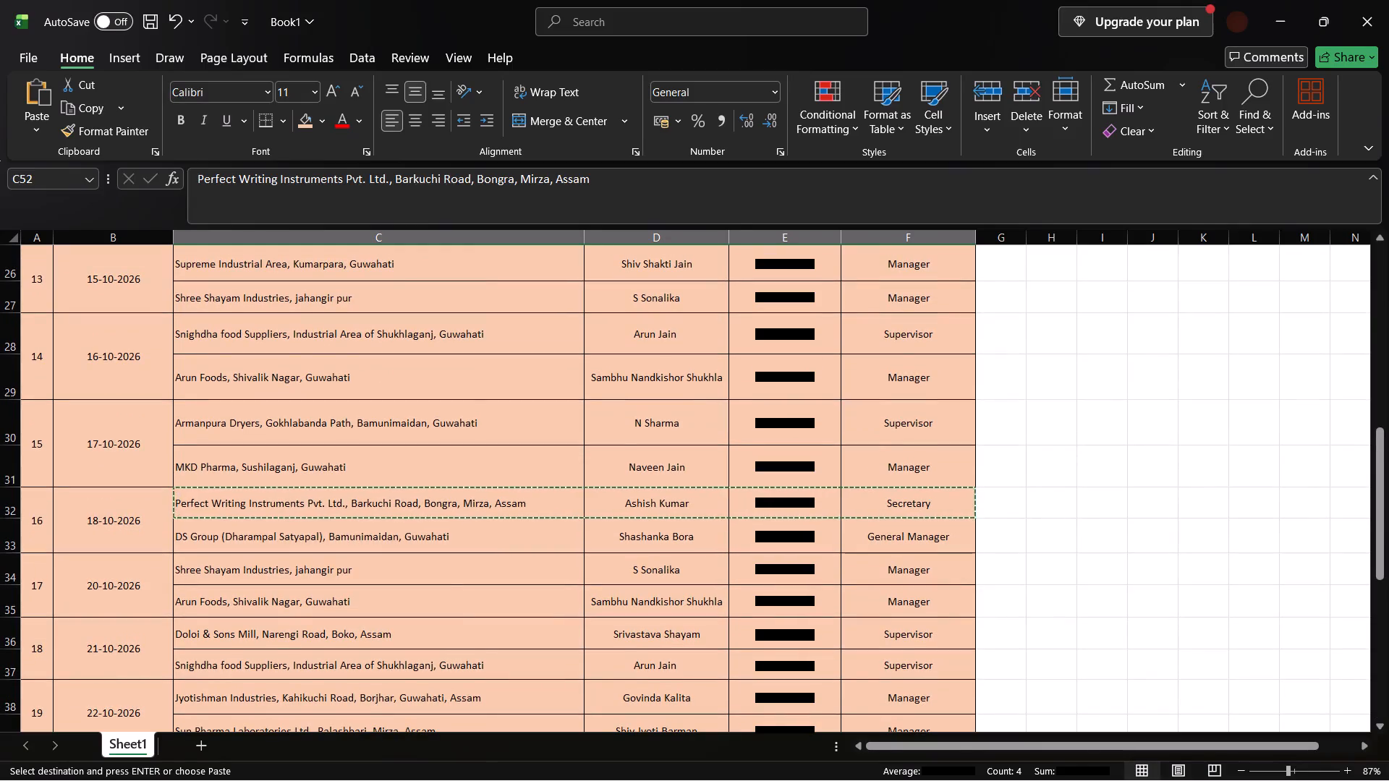
left_click_drag(249, 468, 904, 462)
key("ctrl+c")
scroll(904, 462, "down", 4)
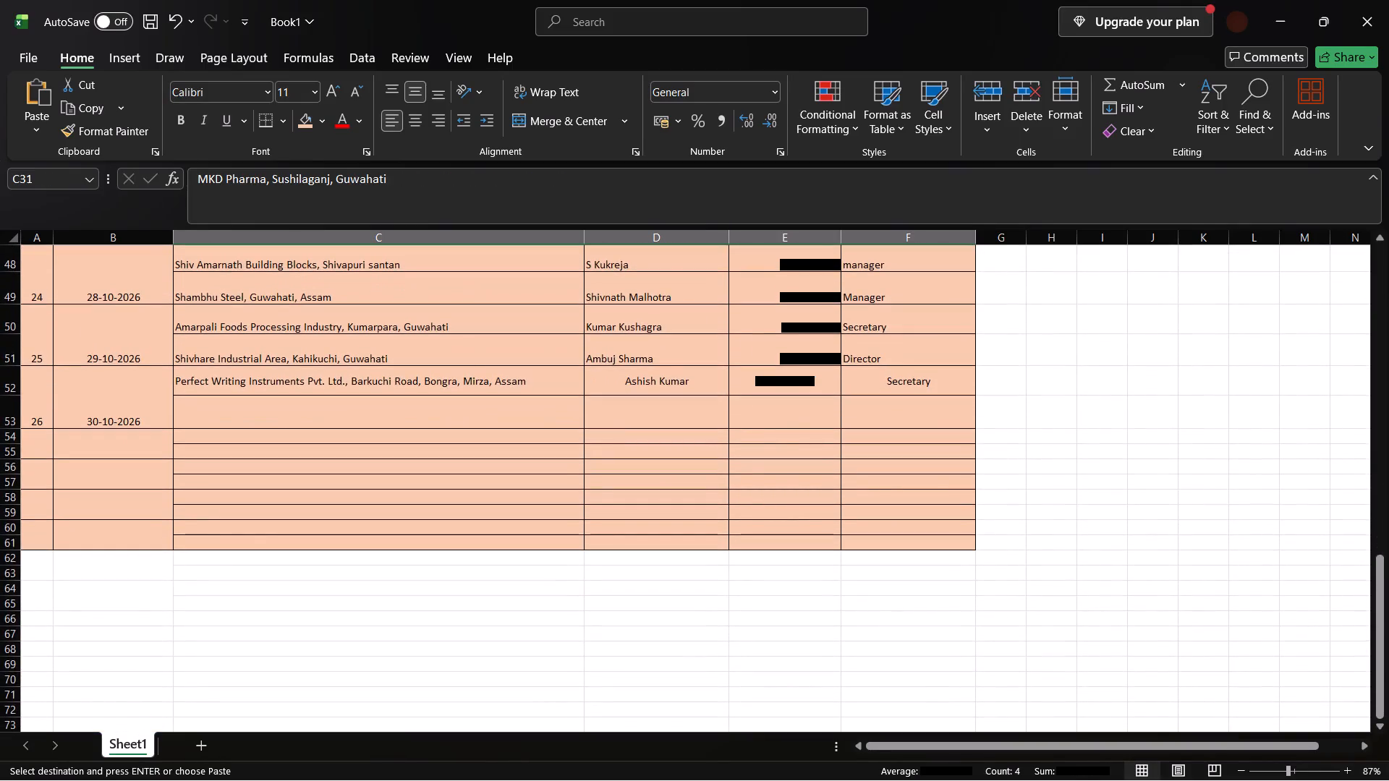
left_click(402, 405)
key("ctrl+v")
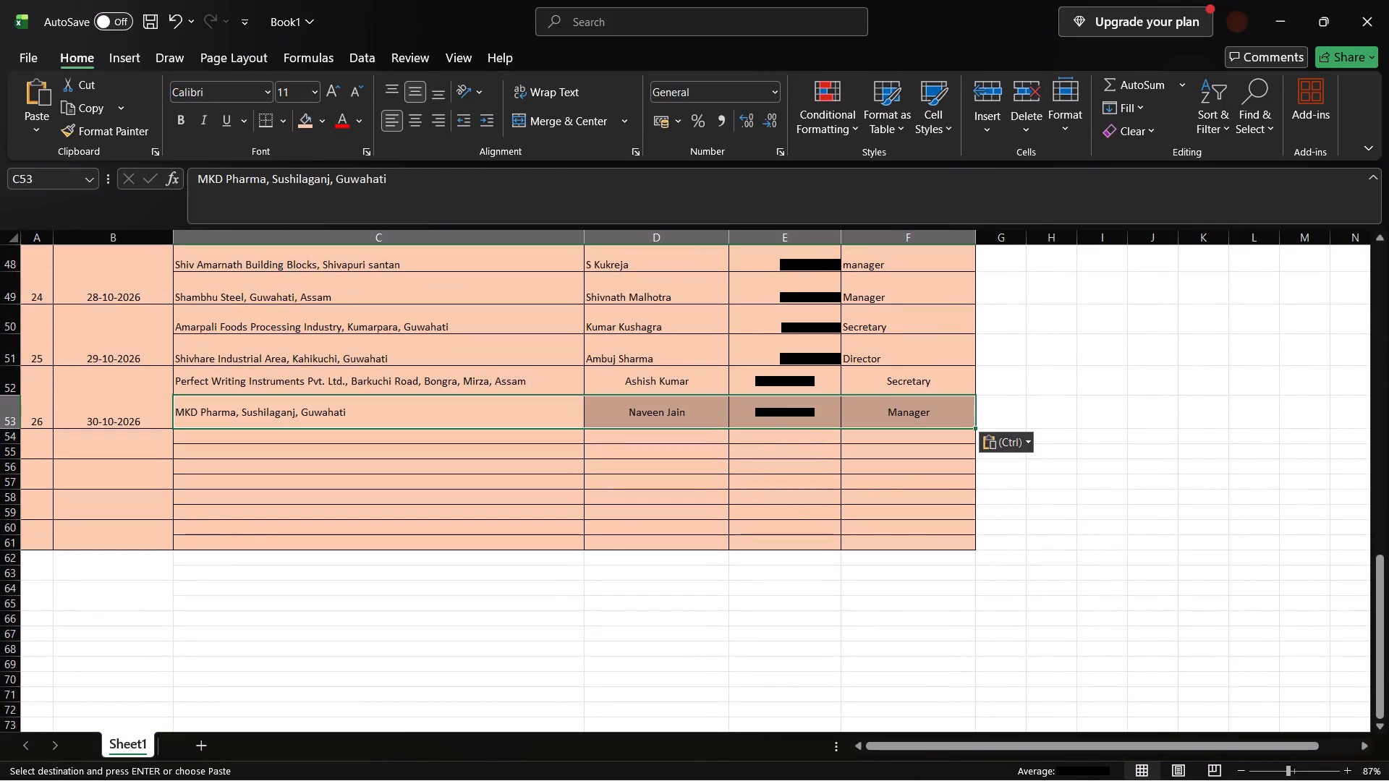
Increase the heights of the empty table rows 54 through 61 to about 29 points each, matching the filled rows above.
left_click(41, 454)
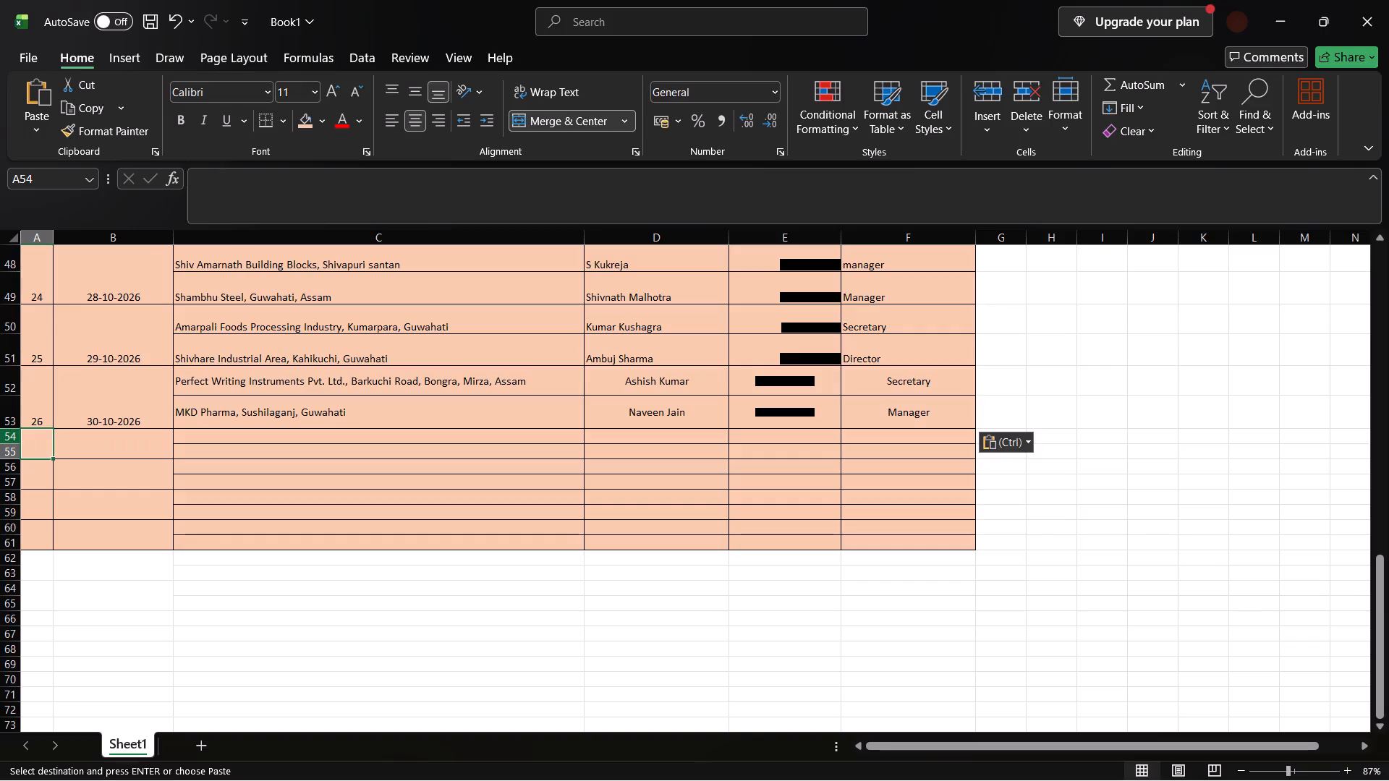
left_click_drag(14, 446, 17, 460)
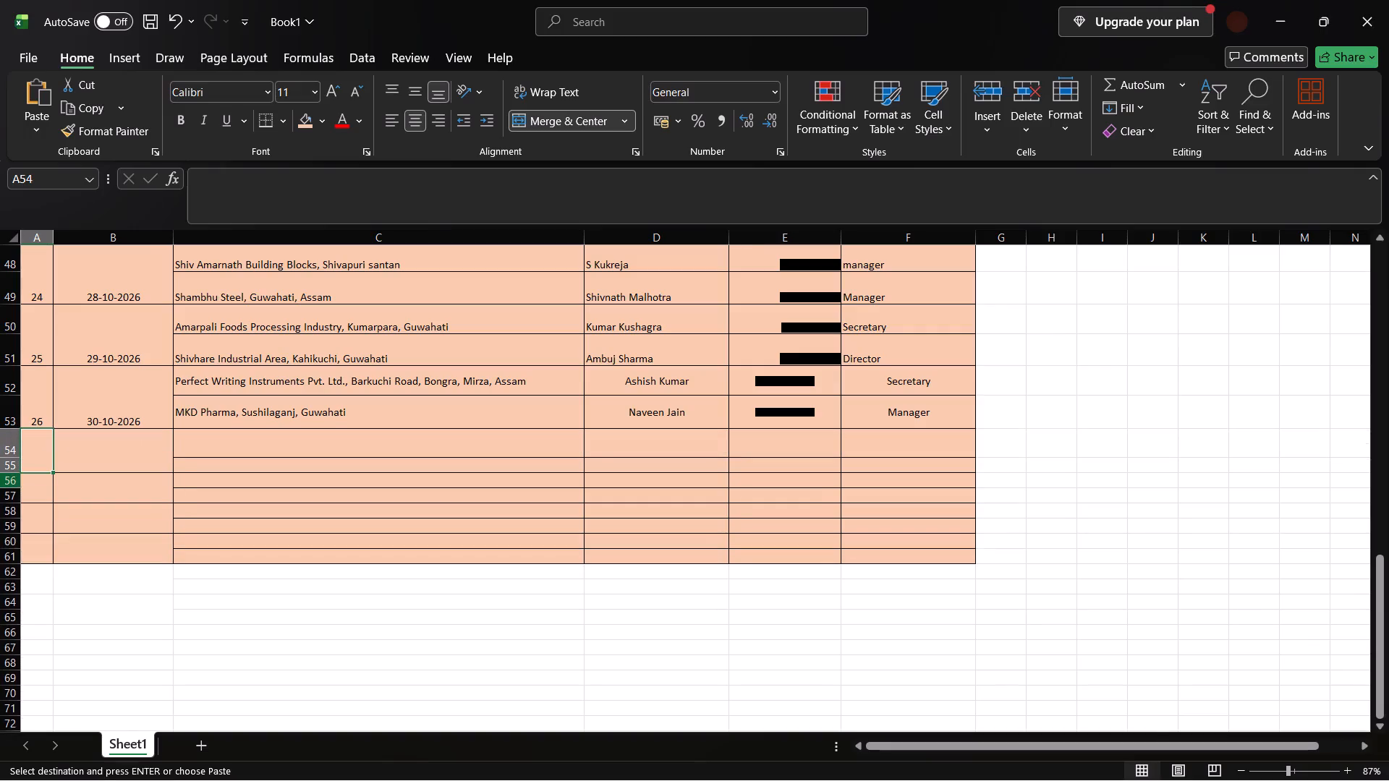
left_click_drag(12, 471, 17, 487)
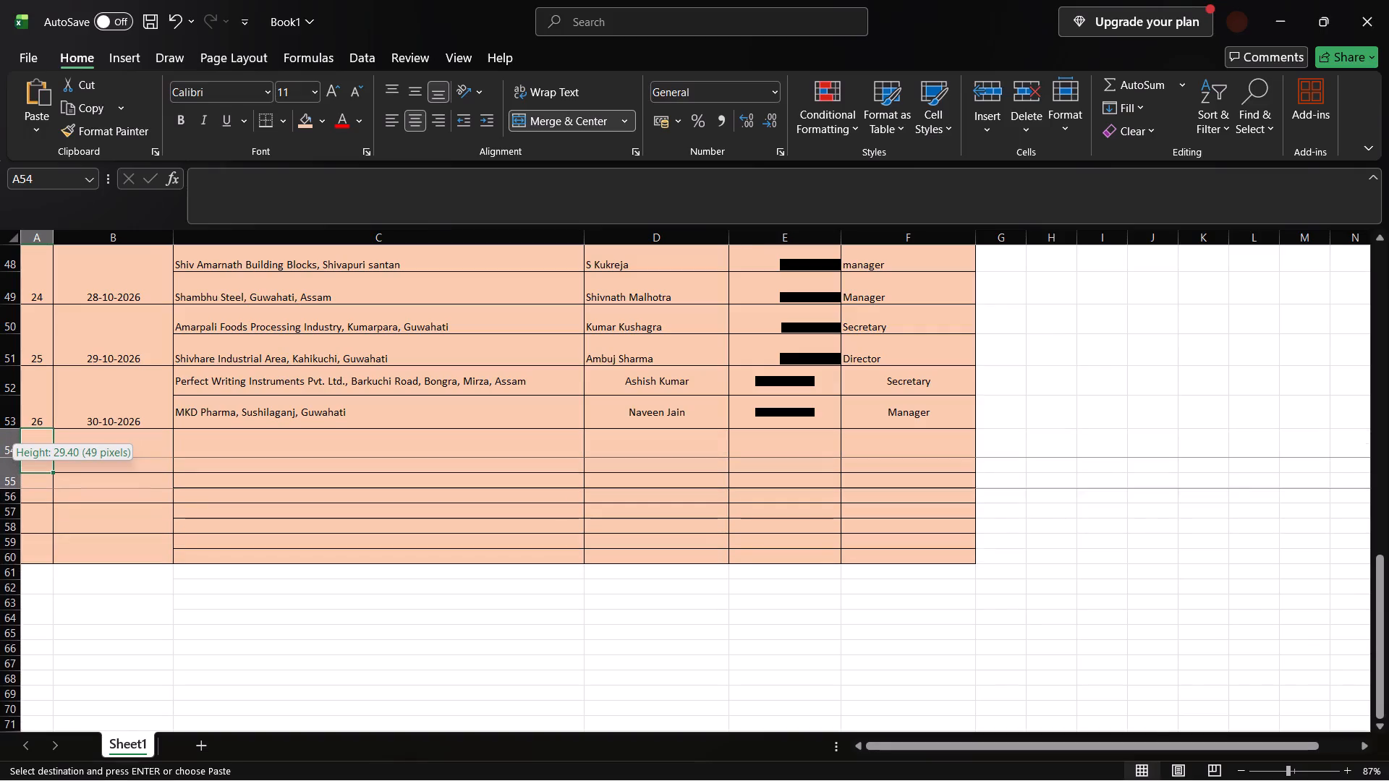
left_click_drag(17, 487, 17, 487)
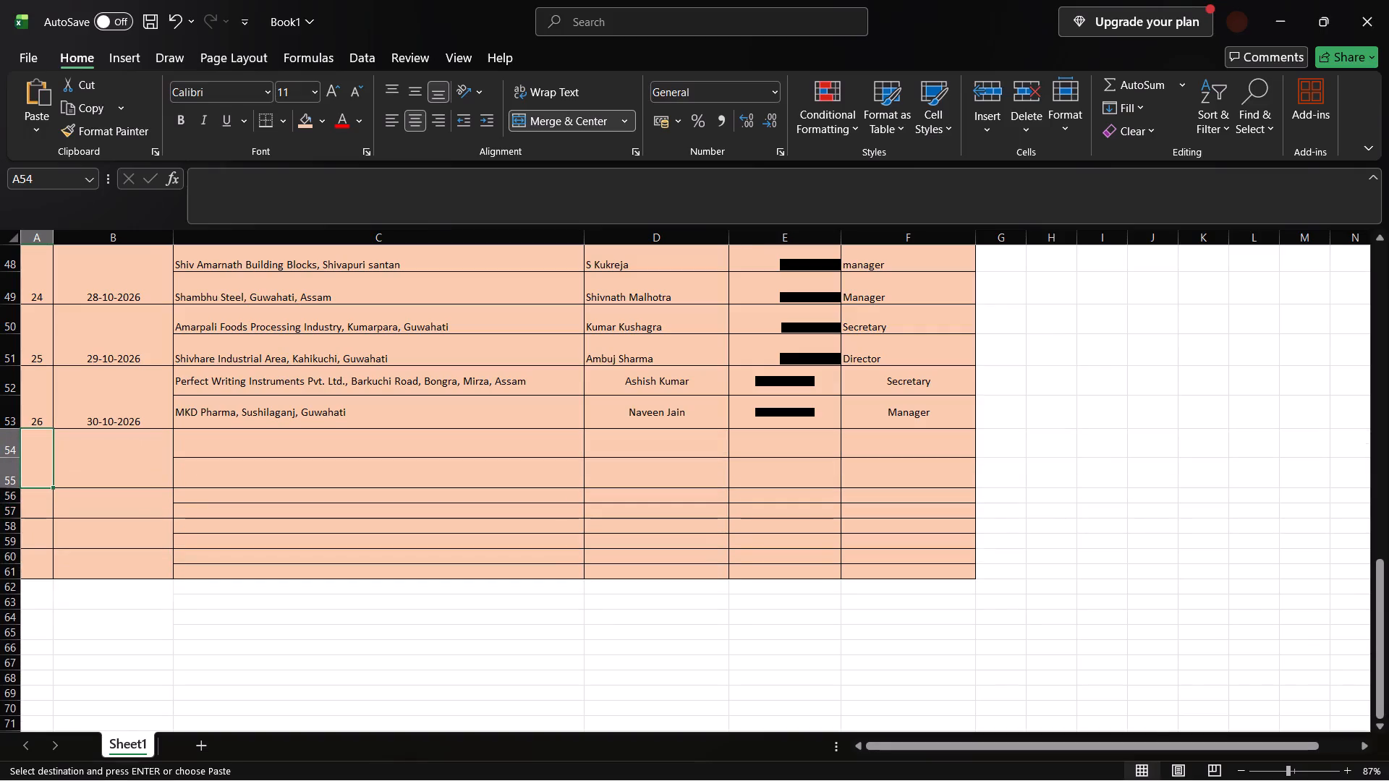
left_click_drag(14, 503, 14, 519)
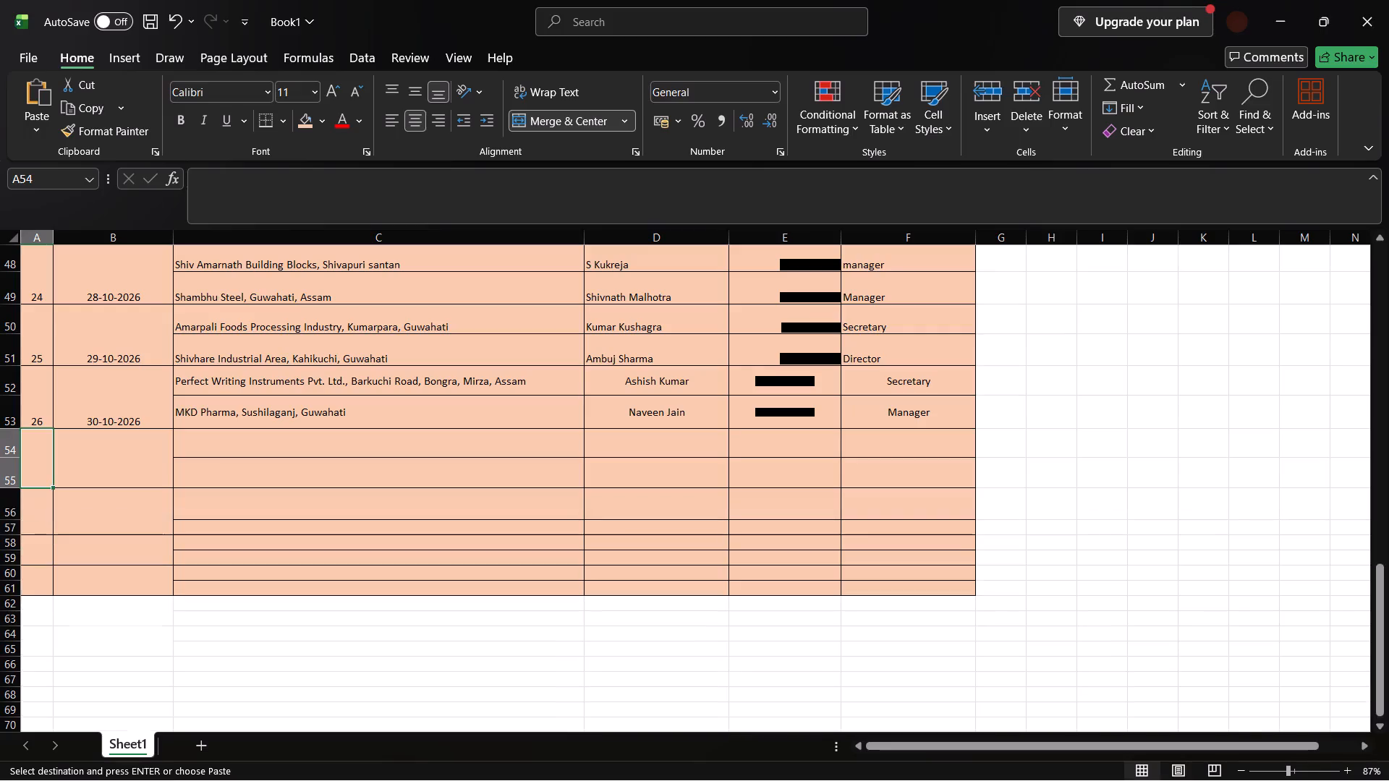
left_click_drag(13, 536, 13, 552)
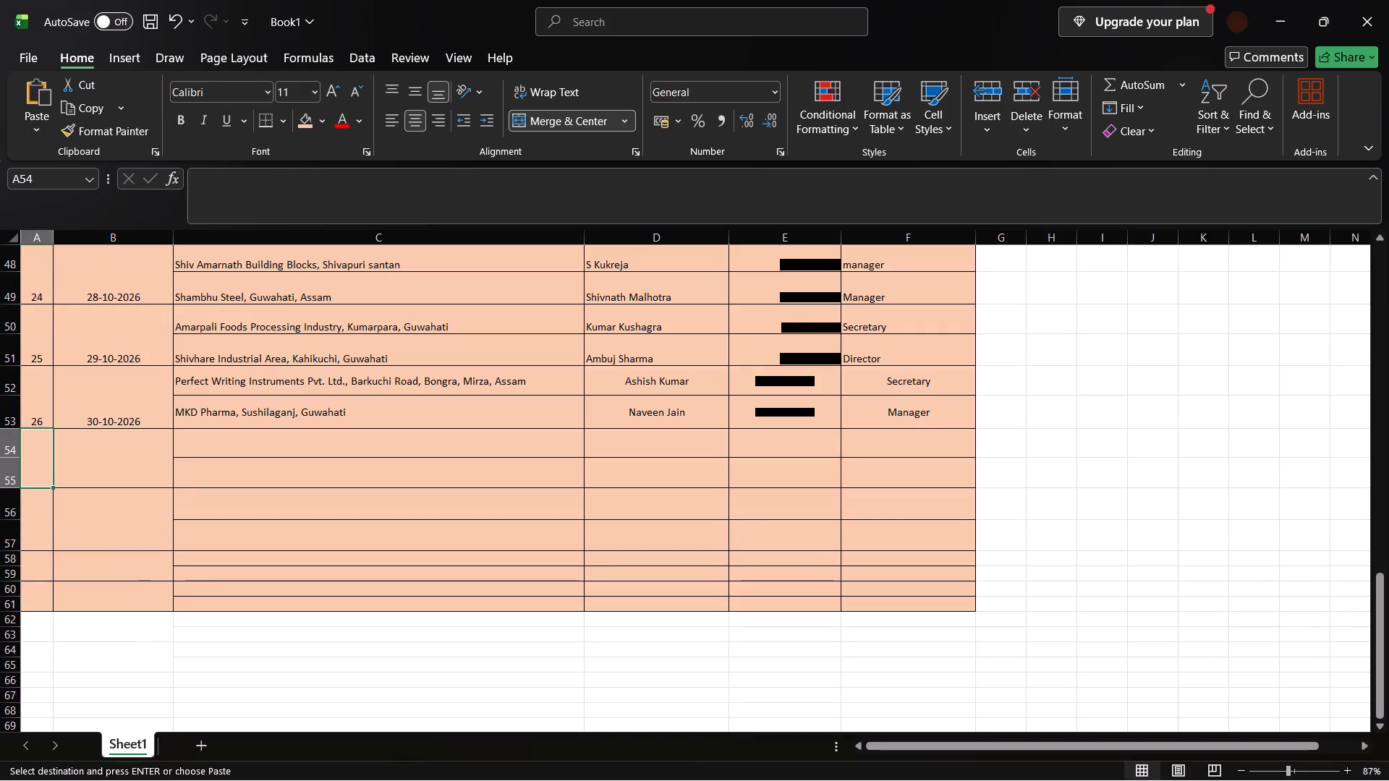
left_click_drag(17, 566, 17, 581)
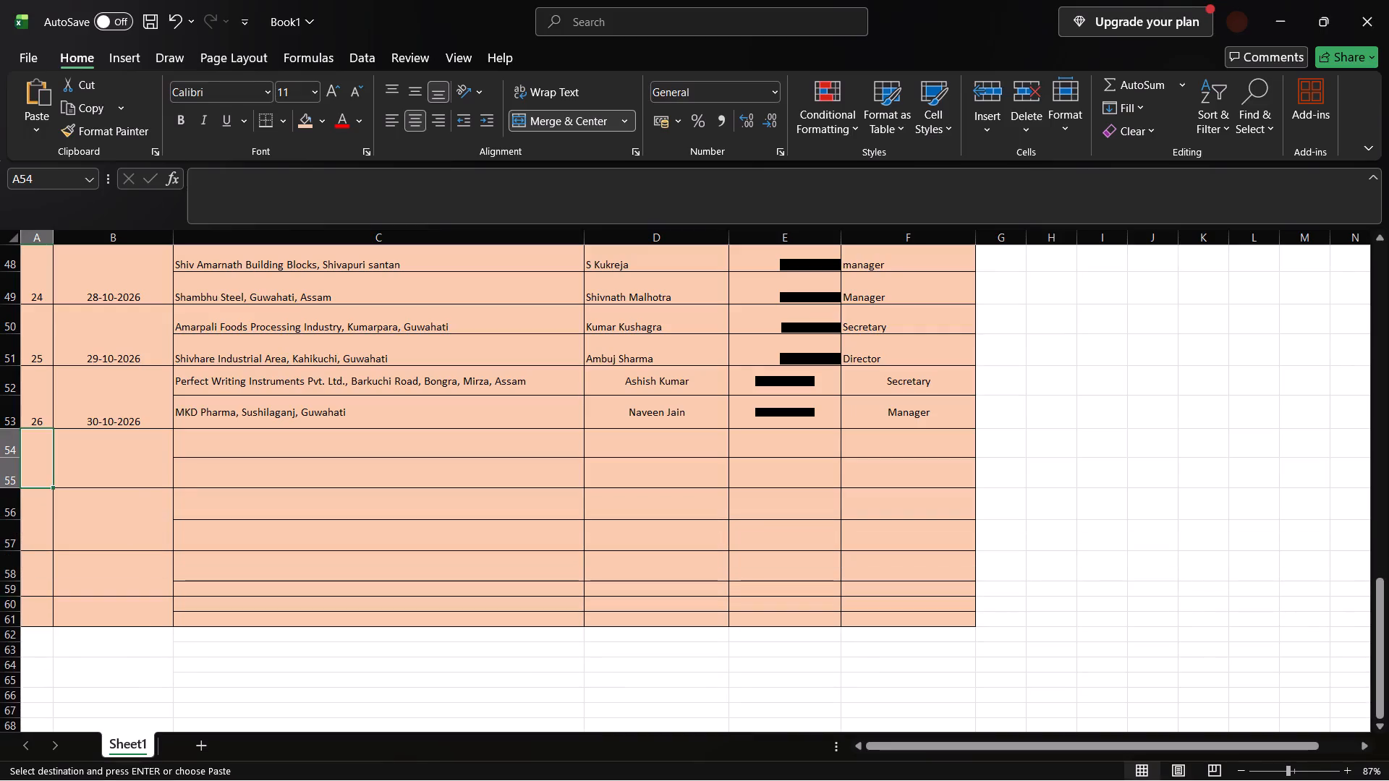
left_click_drag(12, 595, 13, 610)
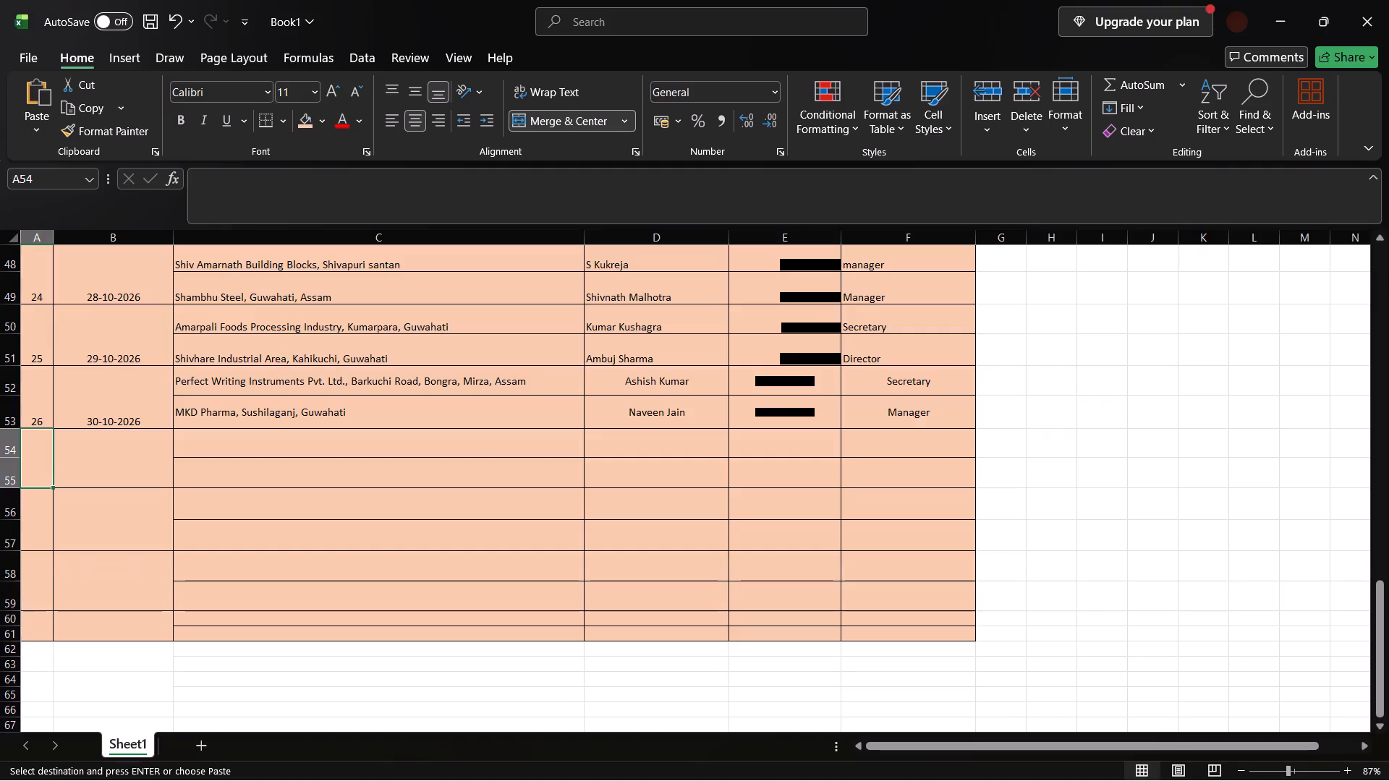
left_click_drag(14, 629, 14, 637)
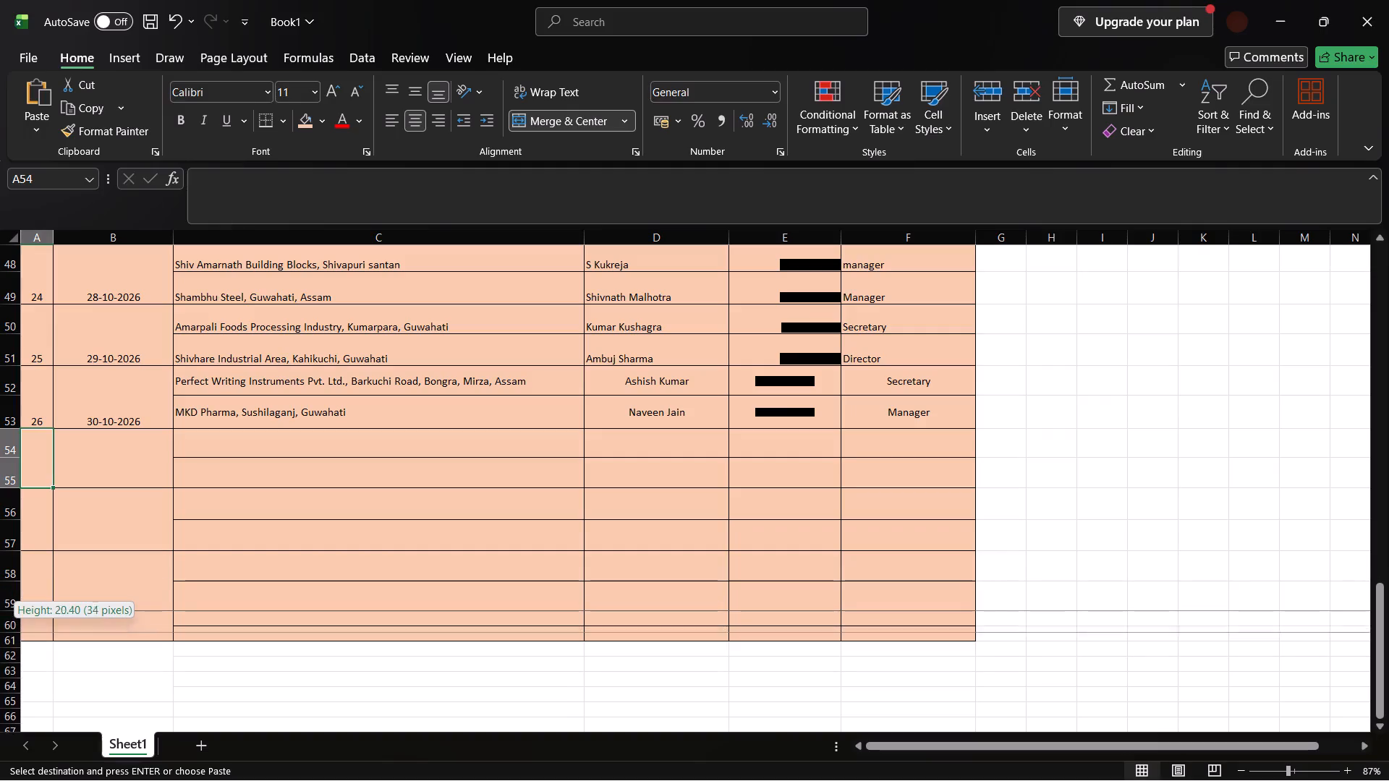
left_click_drag(14, 637, 14, 646)
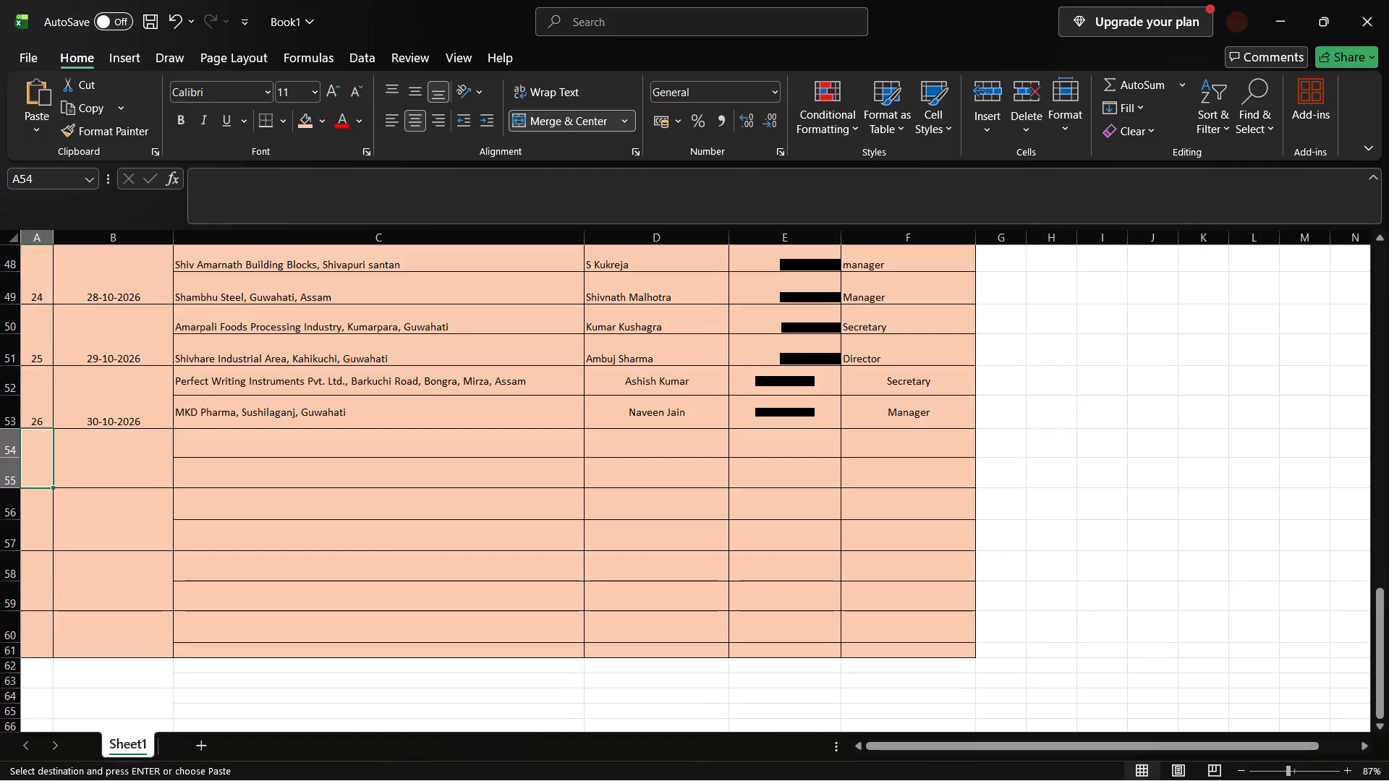
left_click_drag(11, 658, 11, 669)
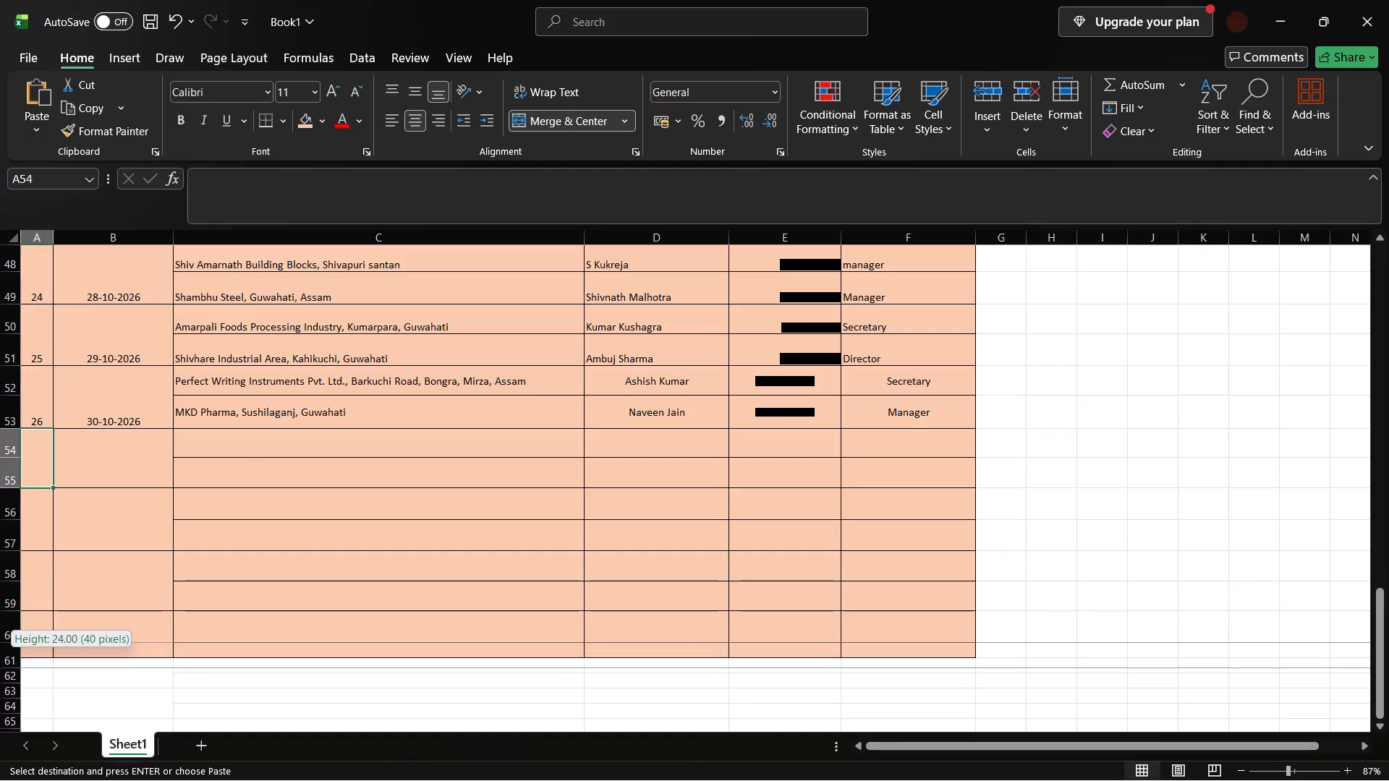
left_click_drag(11, 669, 12, 673)
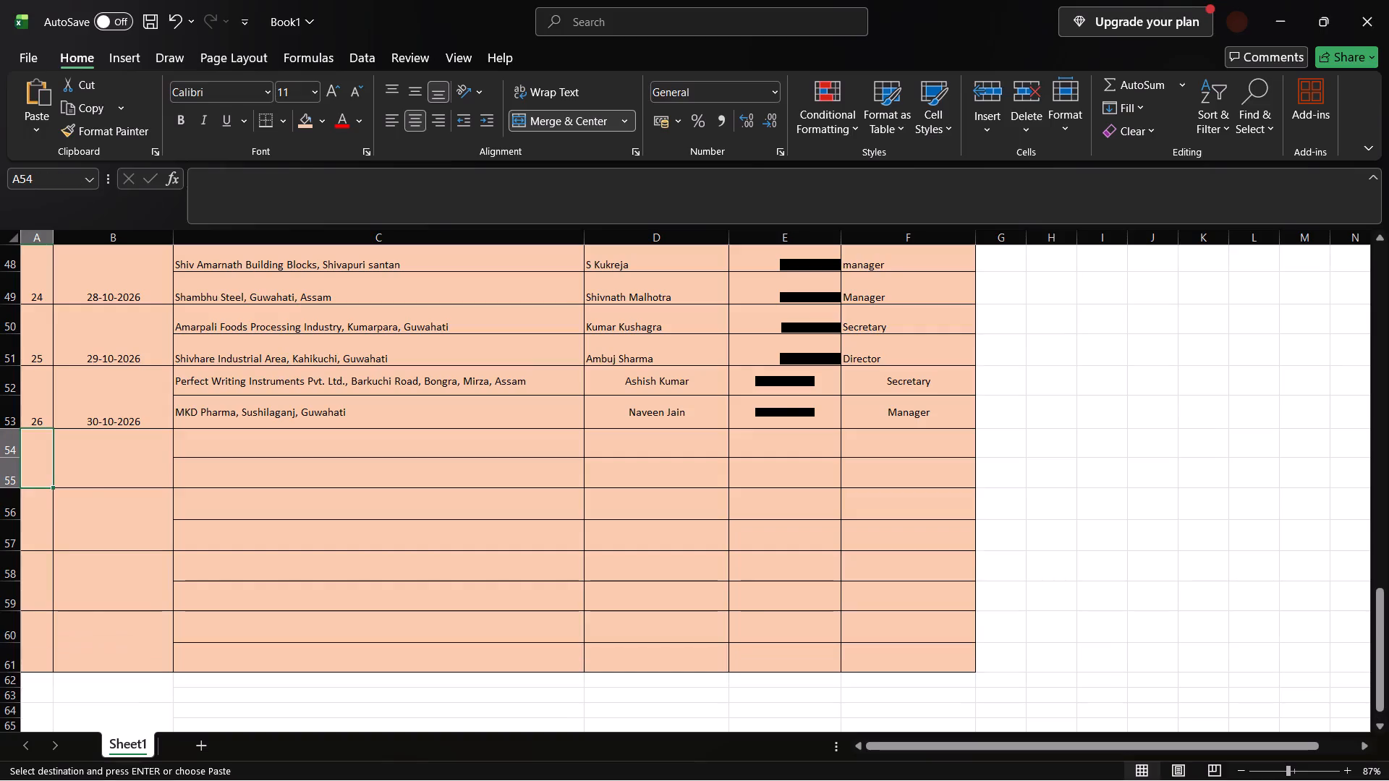
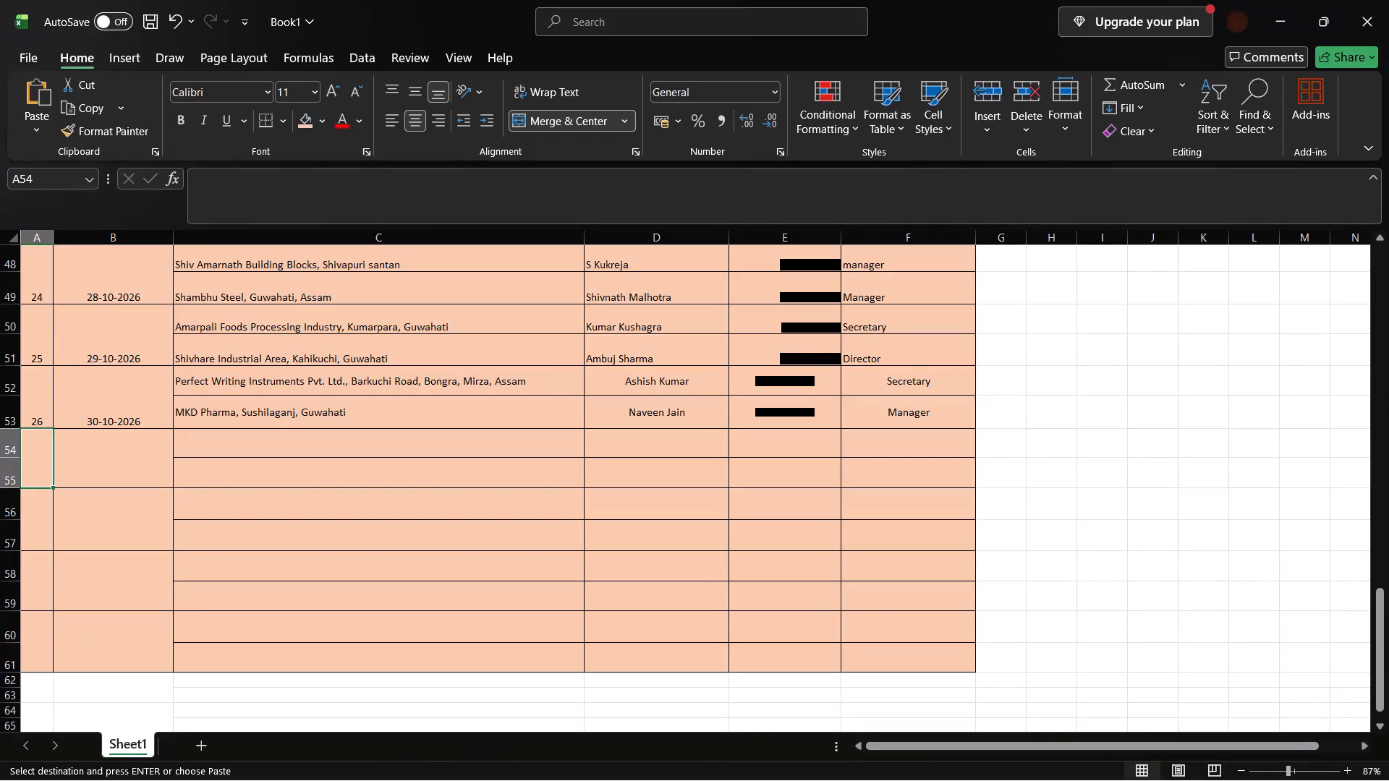
Copy the Snighdha food Suppliers and Arun Foods company and contact details from C28:F29 into rows 54 and 55, starting at C54.
scroll(236, 277, "up", 3)
left_click_drag(218, 305, 867, 336)
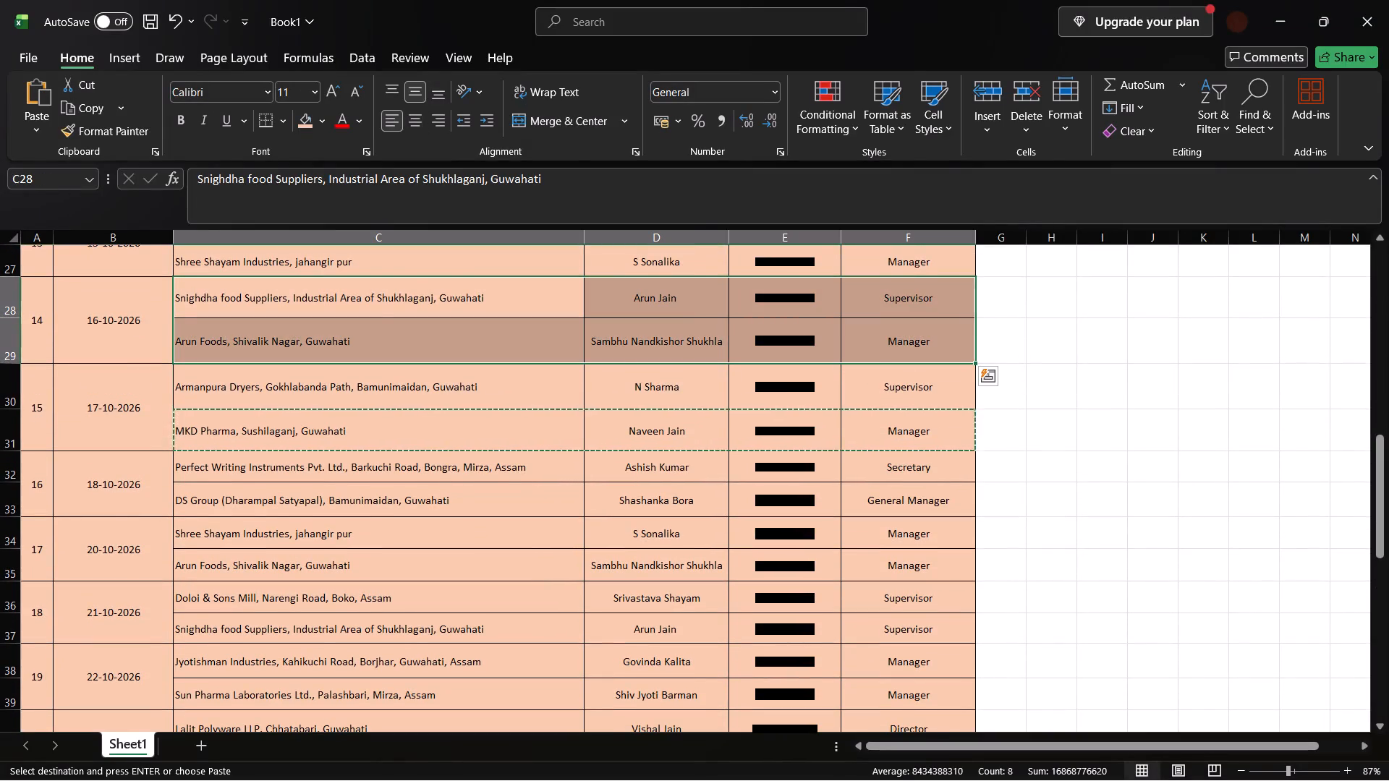
key("ctrl+c")
scroll(867, 336, "down", 5)
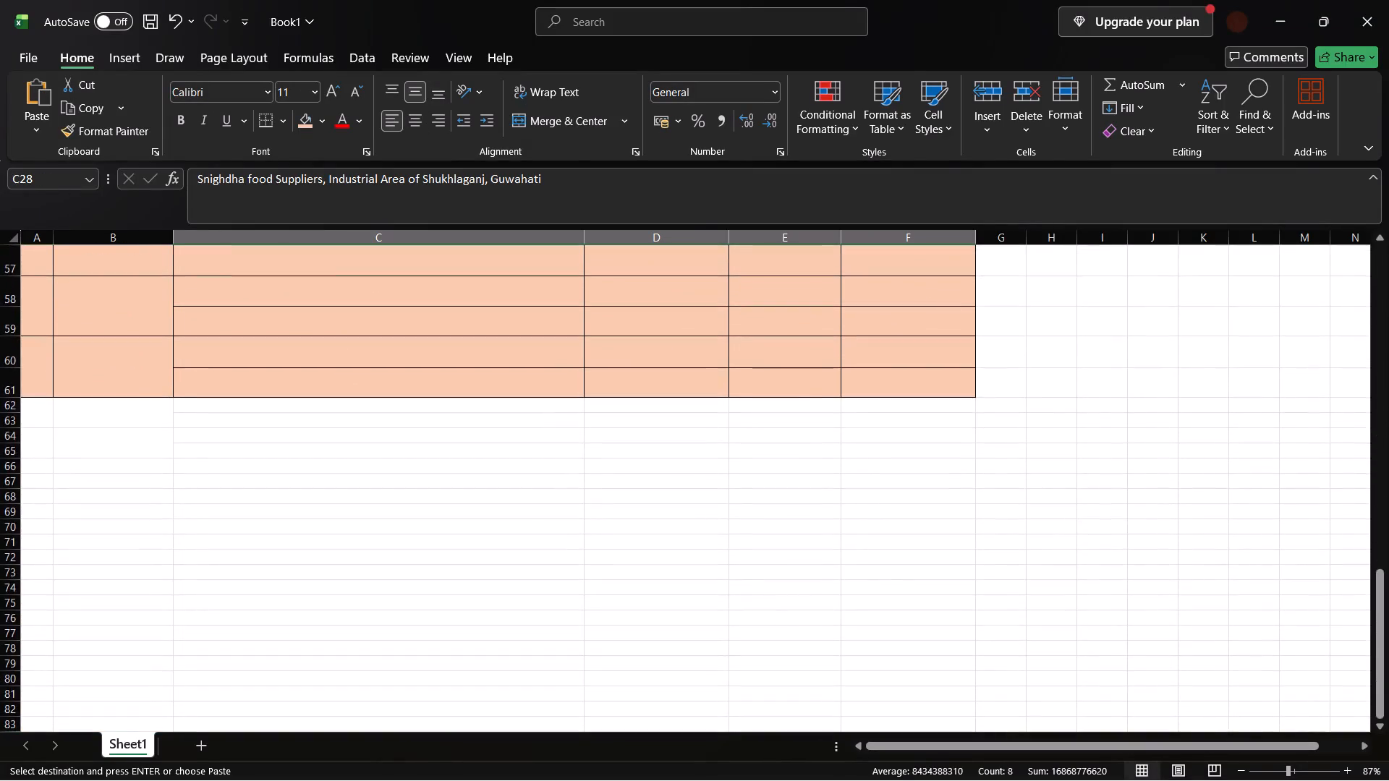
scroll(357, 290, "up", 2)
left_click(292, 406)
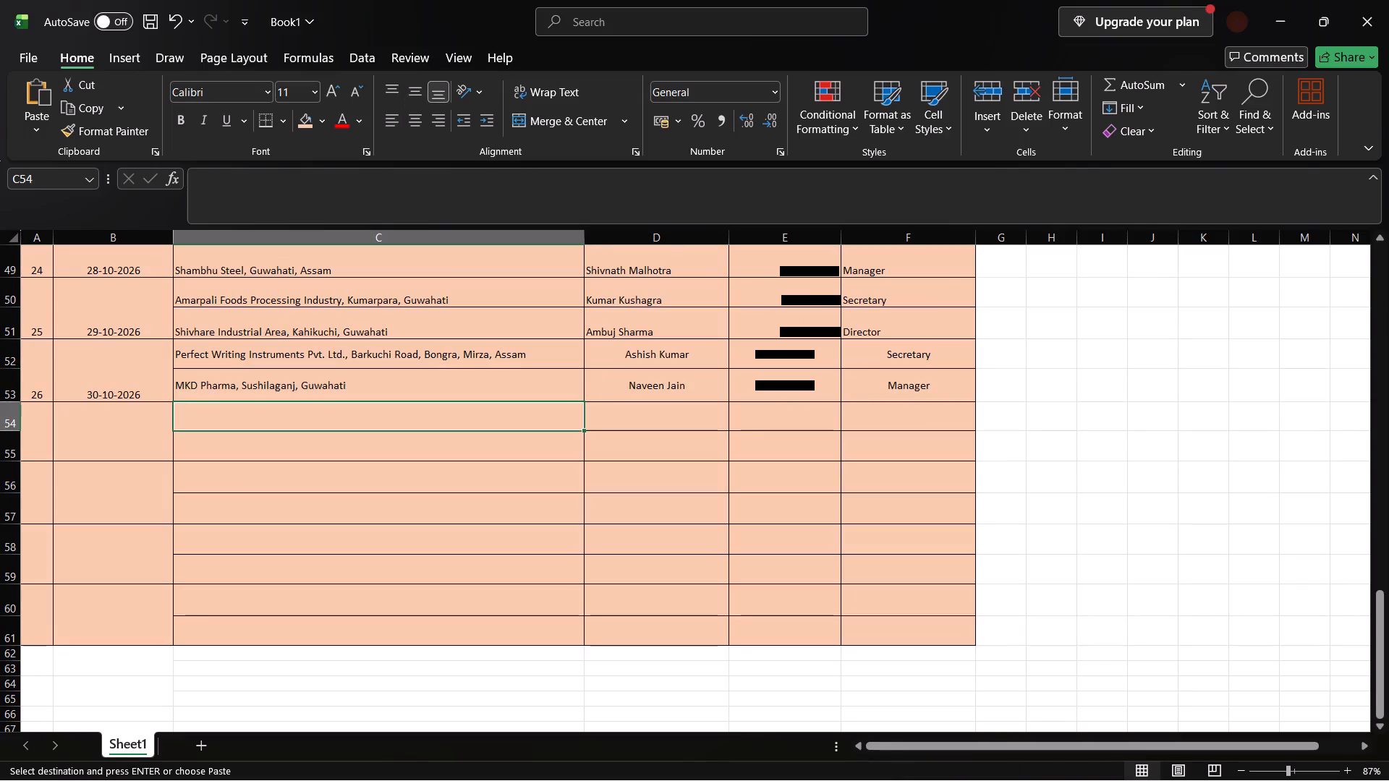
key("ctrl+v")
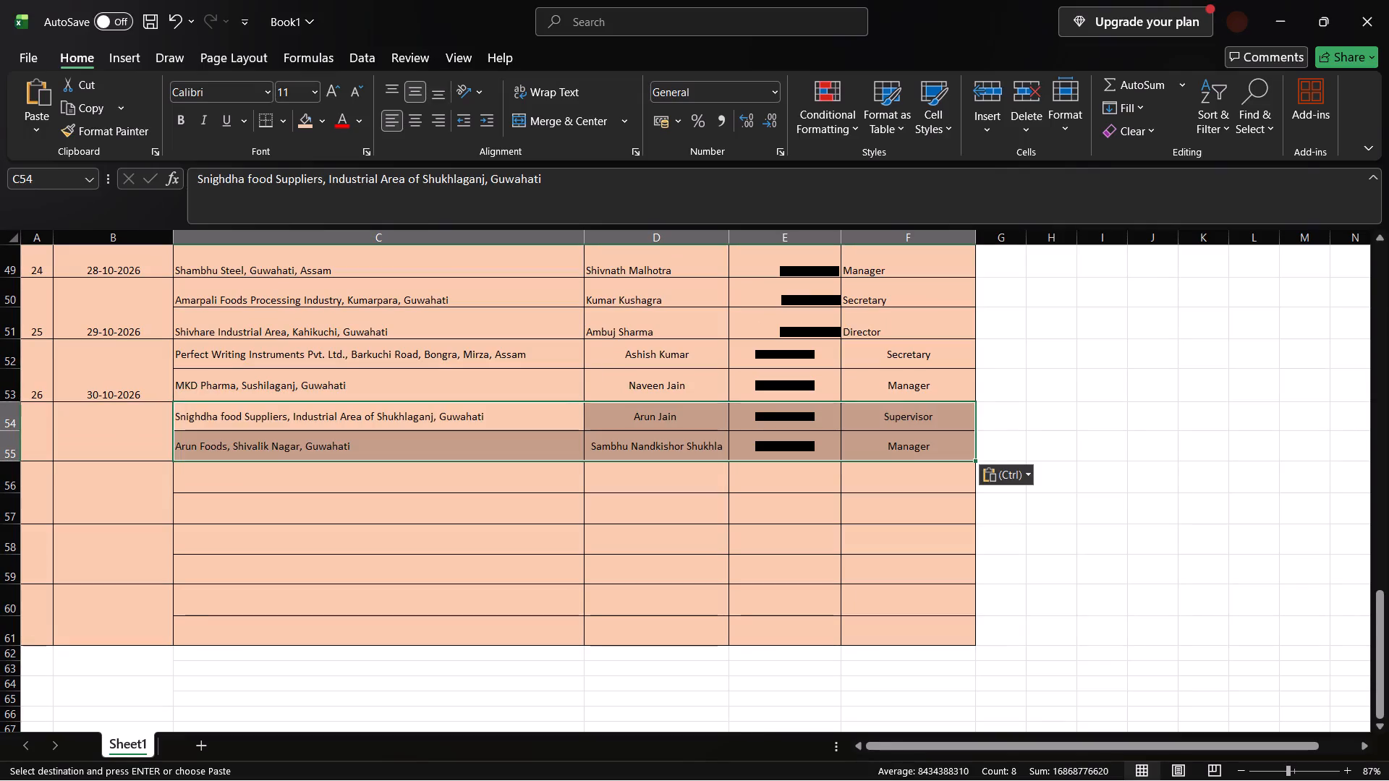
Enter serial number 27 in A54 and the date 31-10-2026 in B54 for the two newly filled rows.
left_click(26, 420)
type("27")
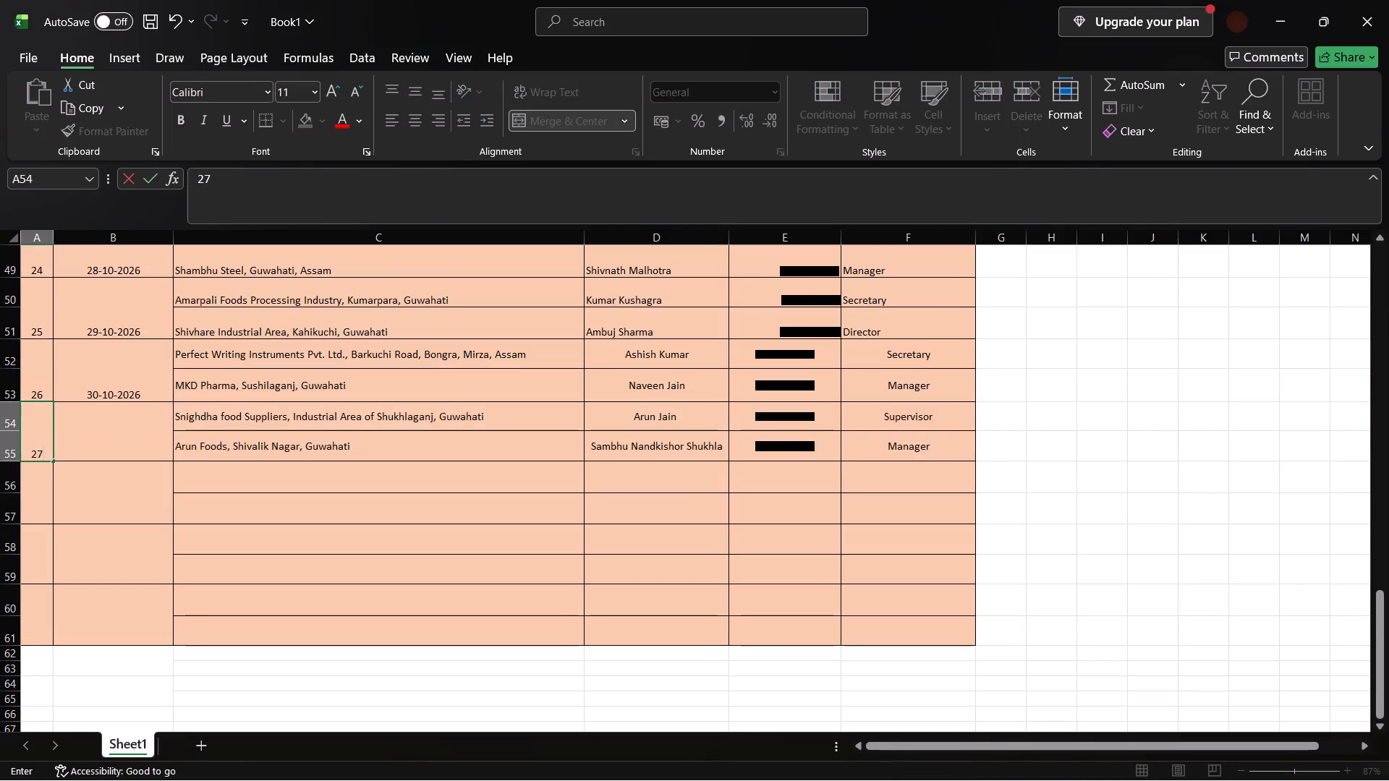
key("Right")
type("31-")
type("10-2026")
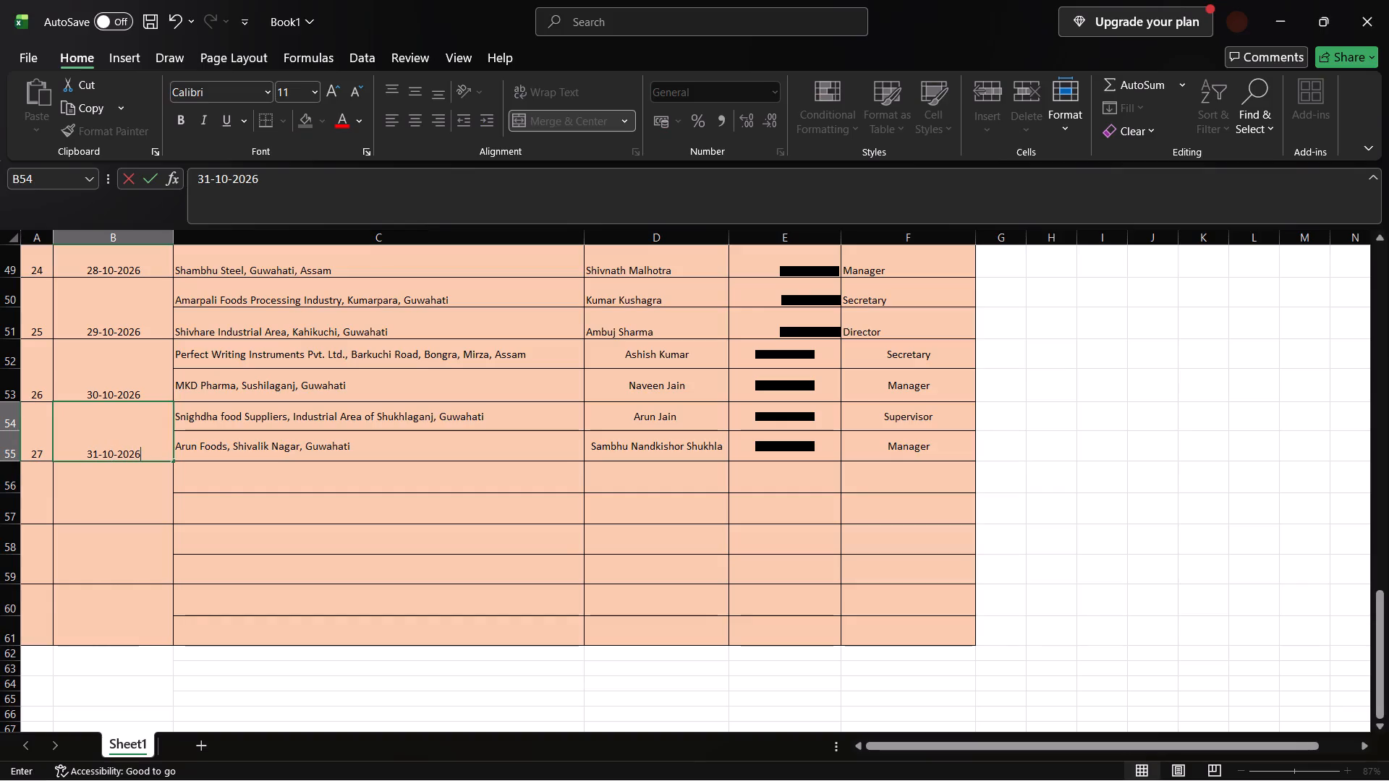
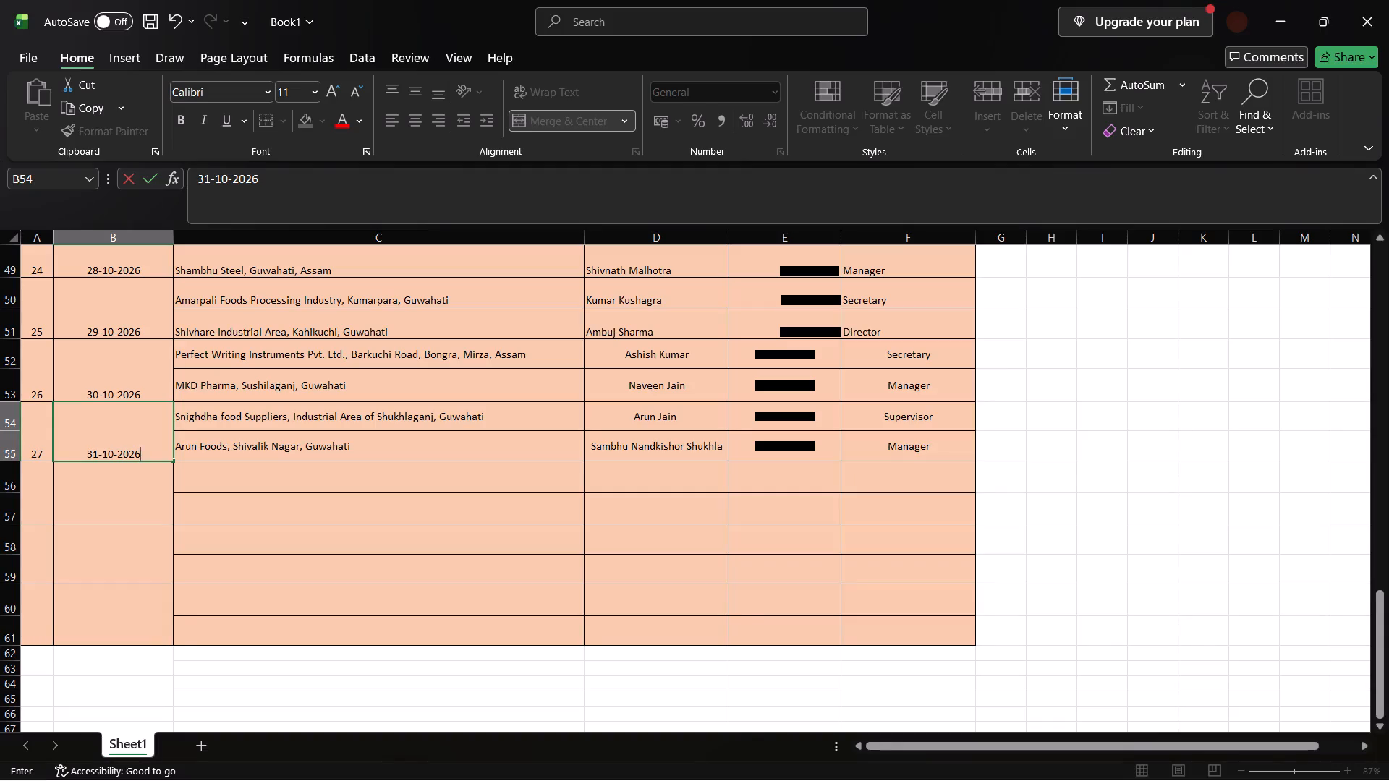
Enter serial number 28 in A56 and the date 01-11-2026 in B56.
scroll(190, 286, "down", 1)
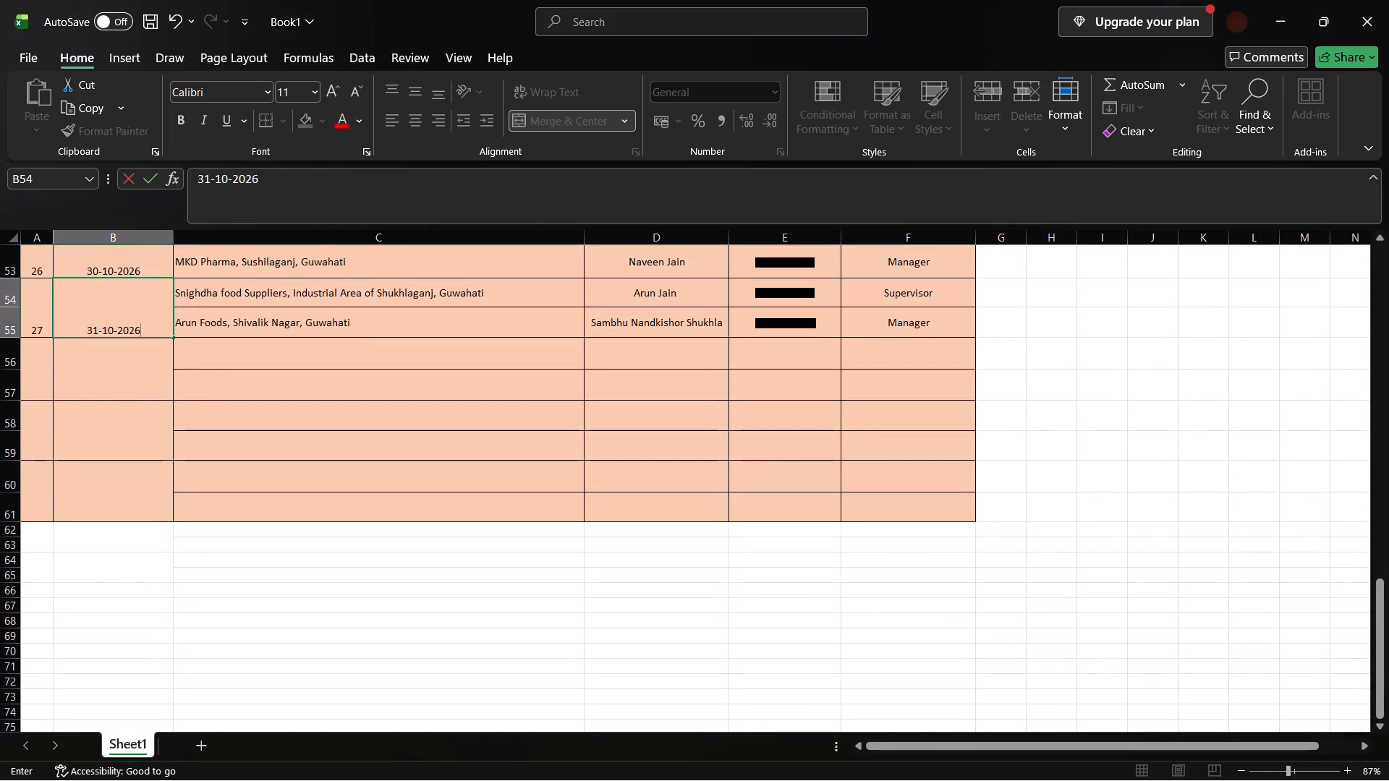
left_click(38, 381)
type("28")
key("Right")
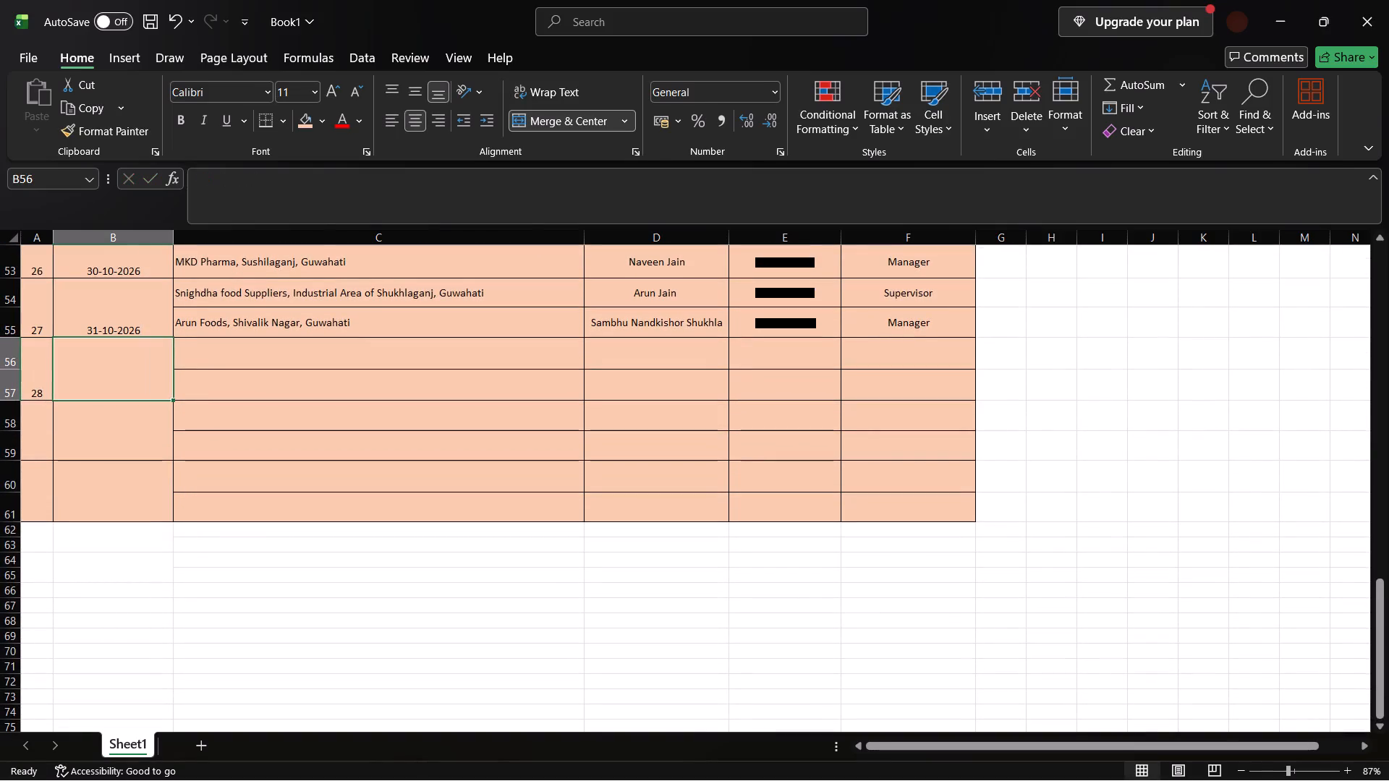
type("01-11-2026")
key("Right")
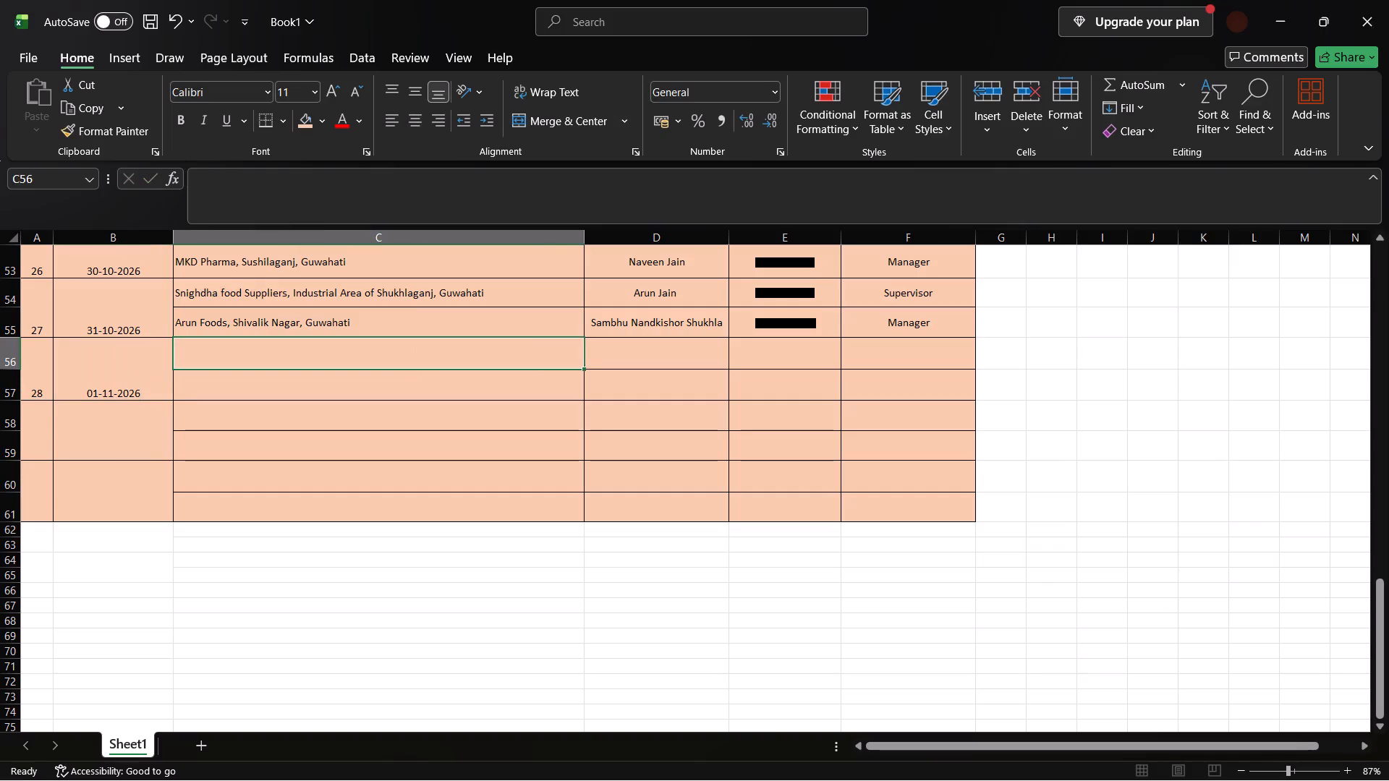
Enter the company "Kumar Food Processing, Kahilipara, Guwahati" in C56.
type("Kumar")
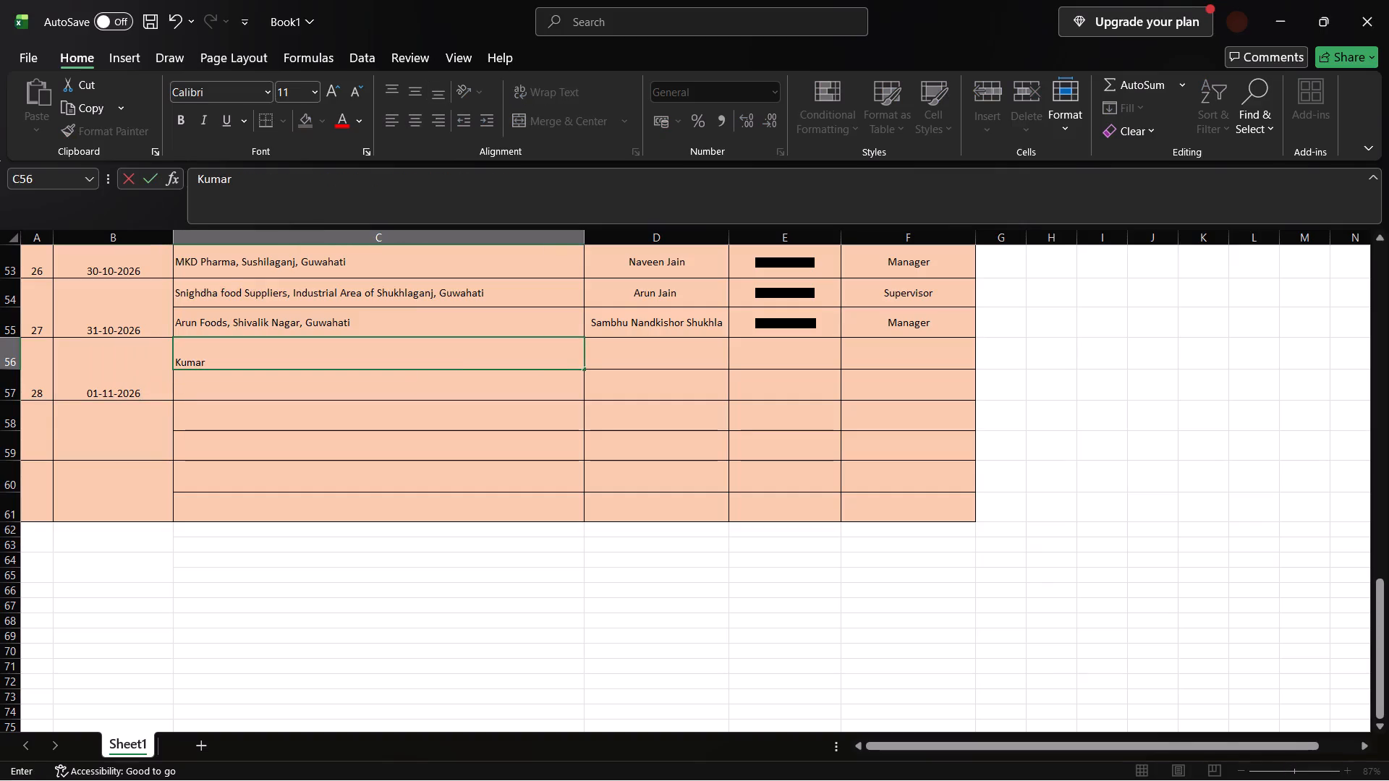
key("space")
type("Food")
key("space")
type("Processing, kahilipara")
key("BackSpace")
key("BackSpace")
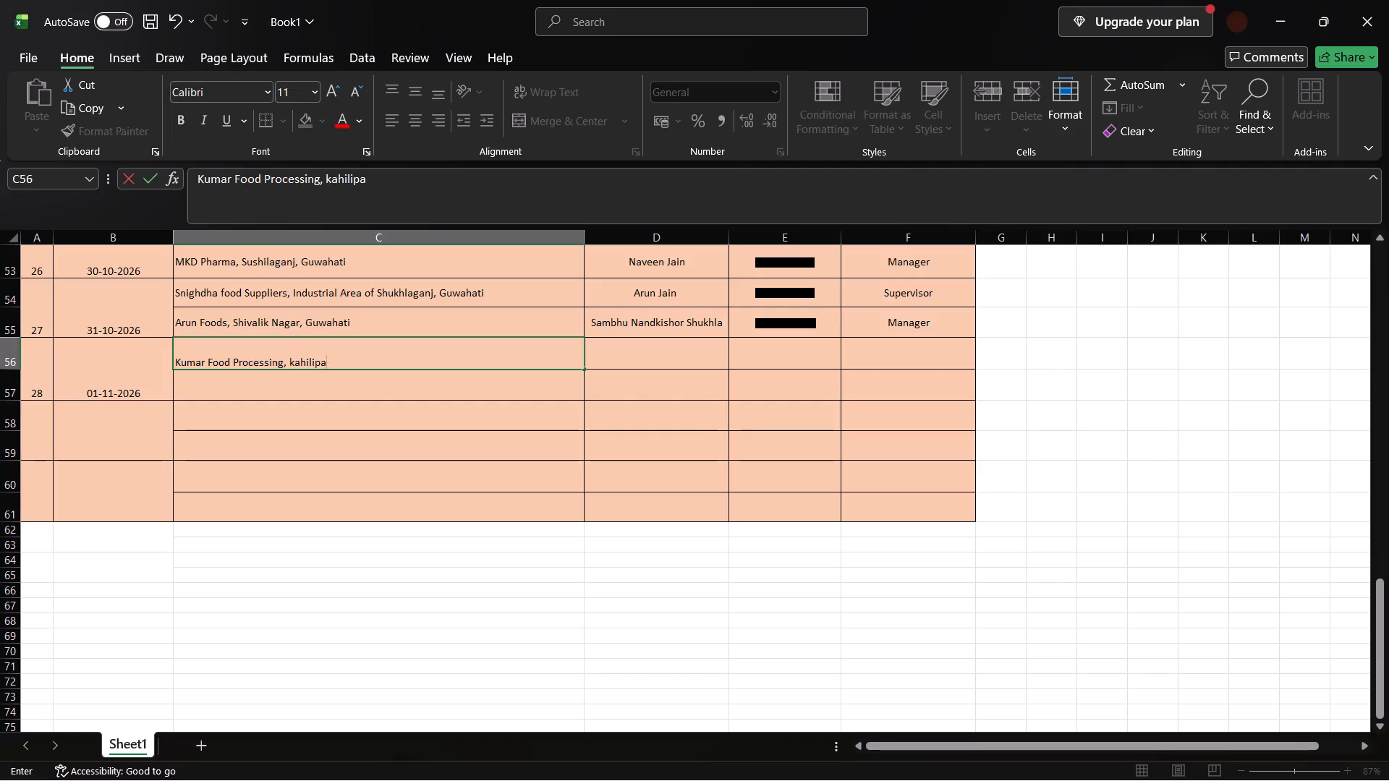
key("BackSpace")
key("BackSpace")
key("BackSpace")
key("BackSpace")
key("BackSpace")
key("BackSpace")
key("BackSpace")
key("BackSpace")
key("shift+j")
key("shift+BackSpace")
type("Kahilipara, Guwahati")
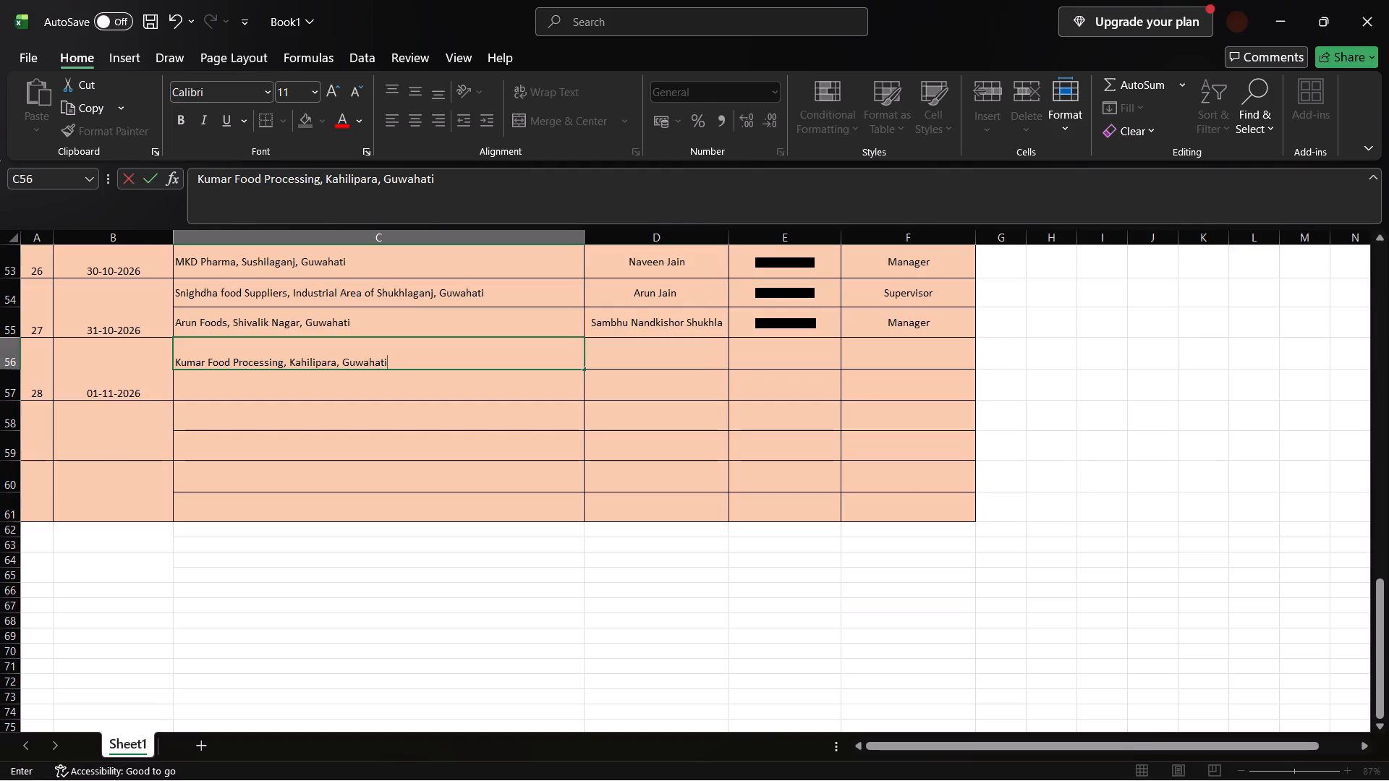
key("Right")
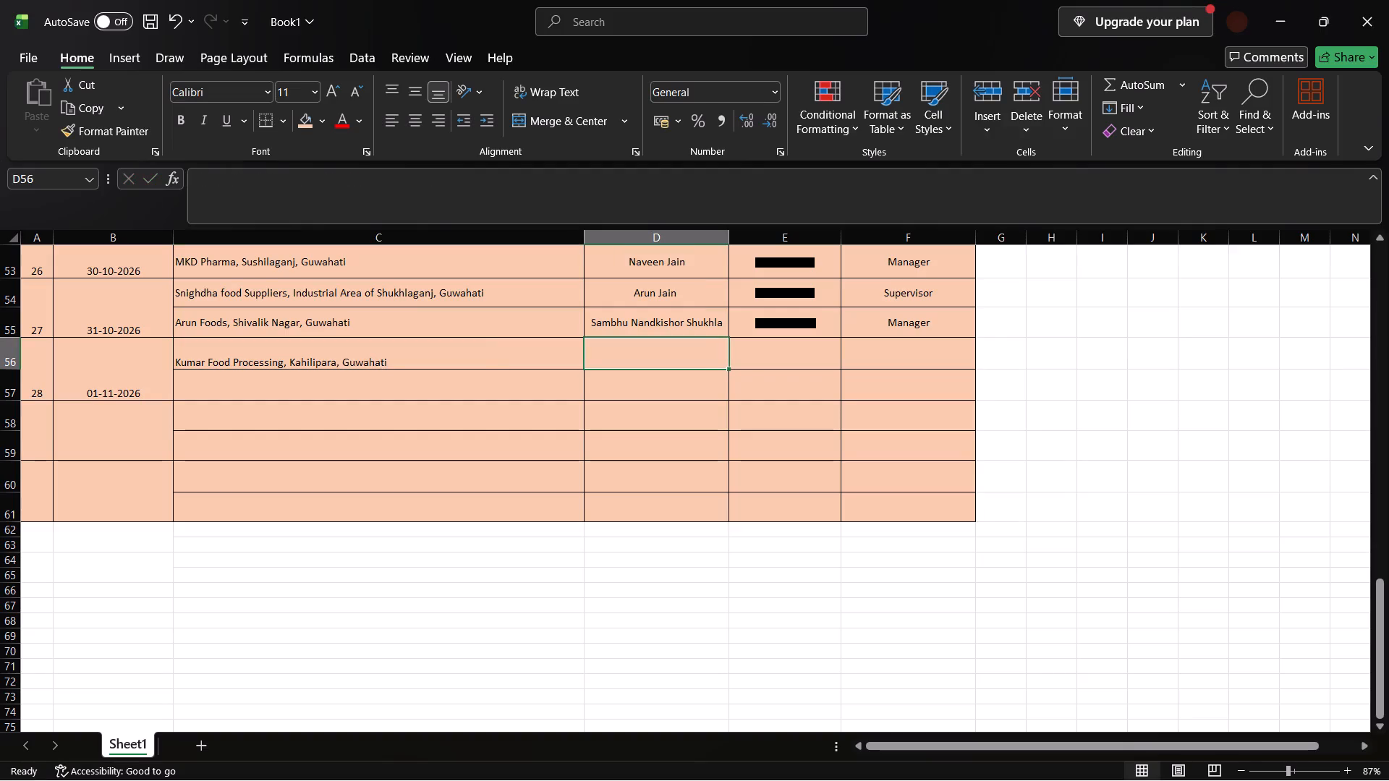
Fill in the Kumar Food Processing contact's name, phone number and the designation Manager in D56:F56.
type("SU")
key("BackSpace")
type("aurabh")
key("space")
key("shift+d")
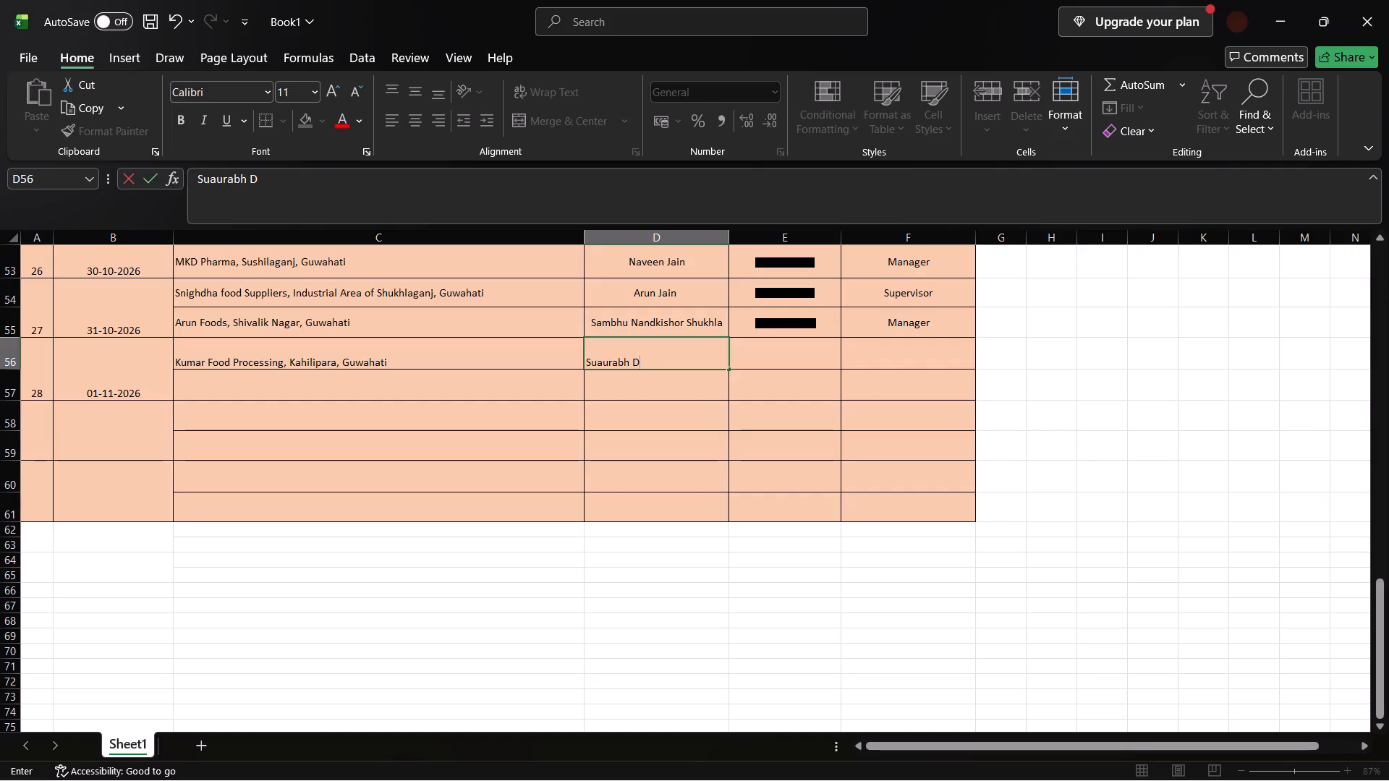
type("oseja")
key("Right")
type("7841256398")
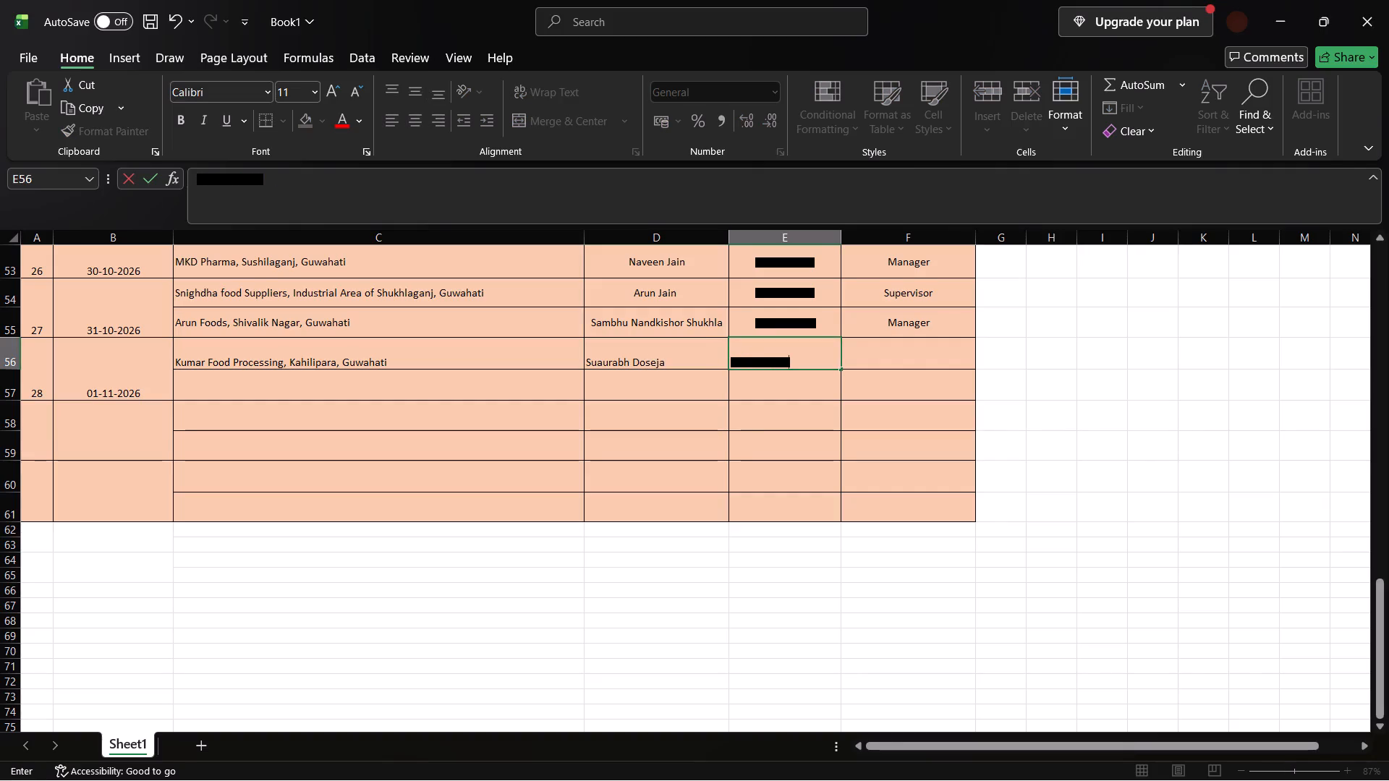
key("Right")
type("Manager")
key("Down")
Enter the company "Indian Dry Cleaners Pvt. Ltd., Kumarpara, Guwahati" in C57.
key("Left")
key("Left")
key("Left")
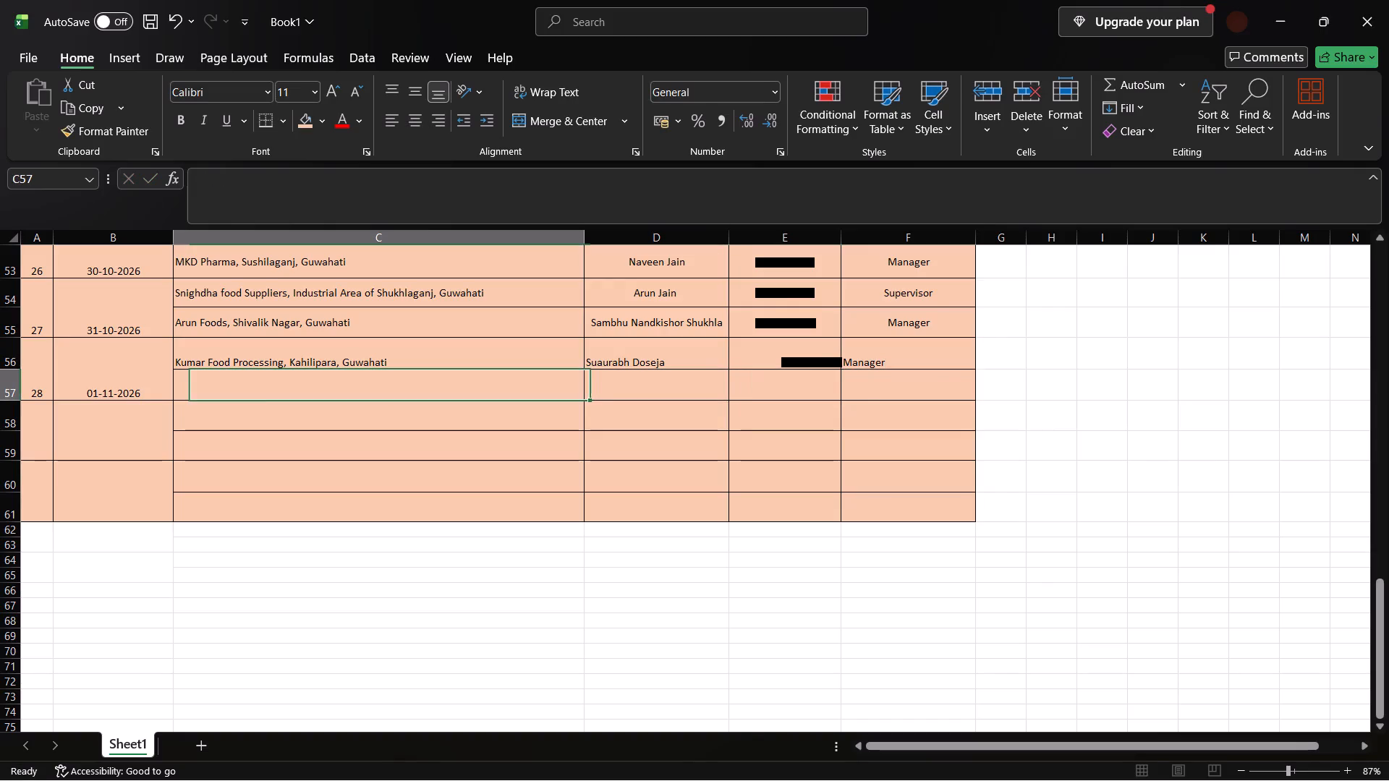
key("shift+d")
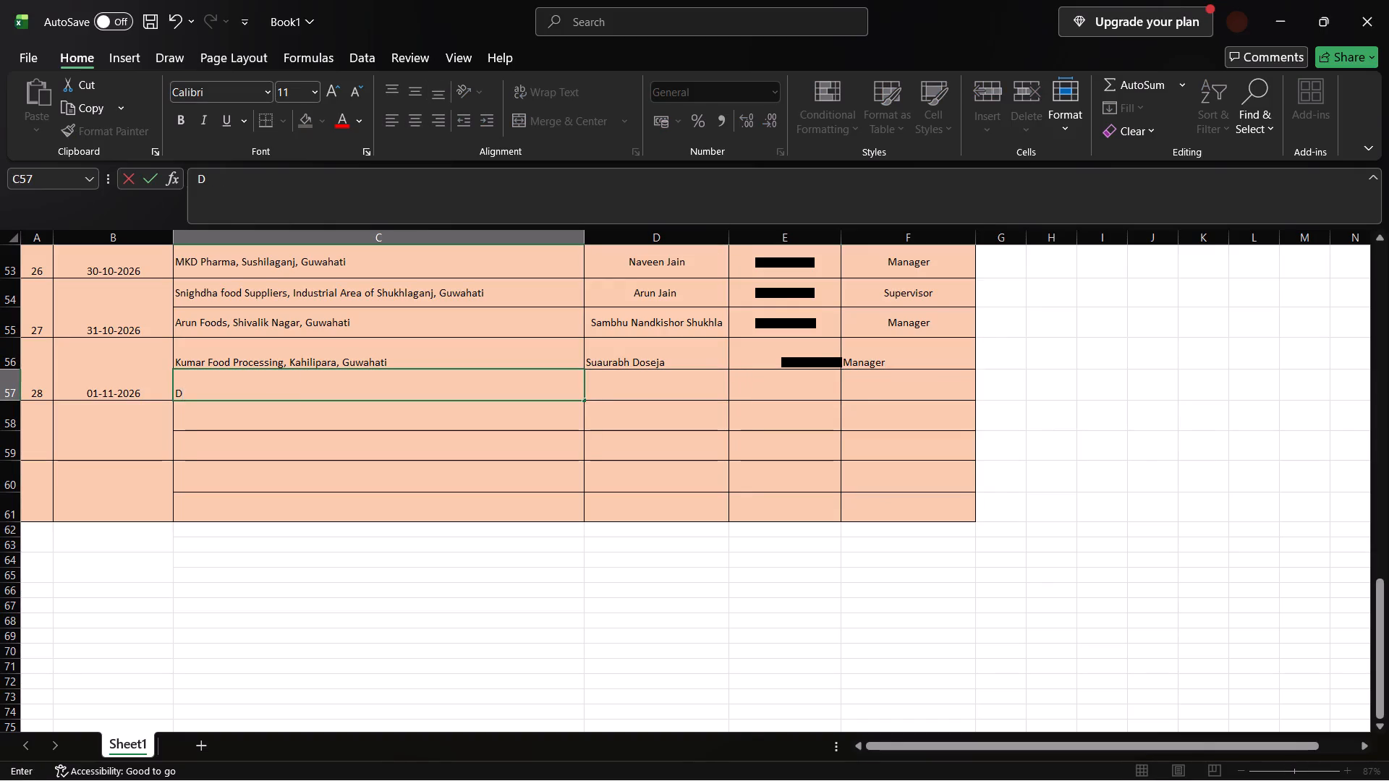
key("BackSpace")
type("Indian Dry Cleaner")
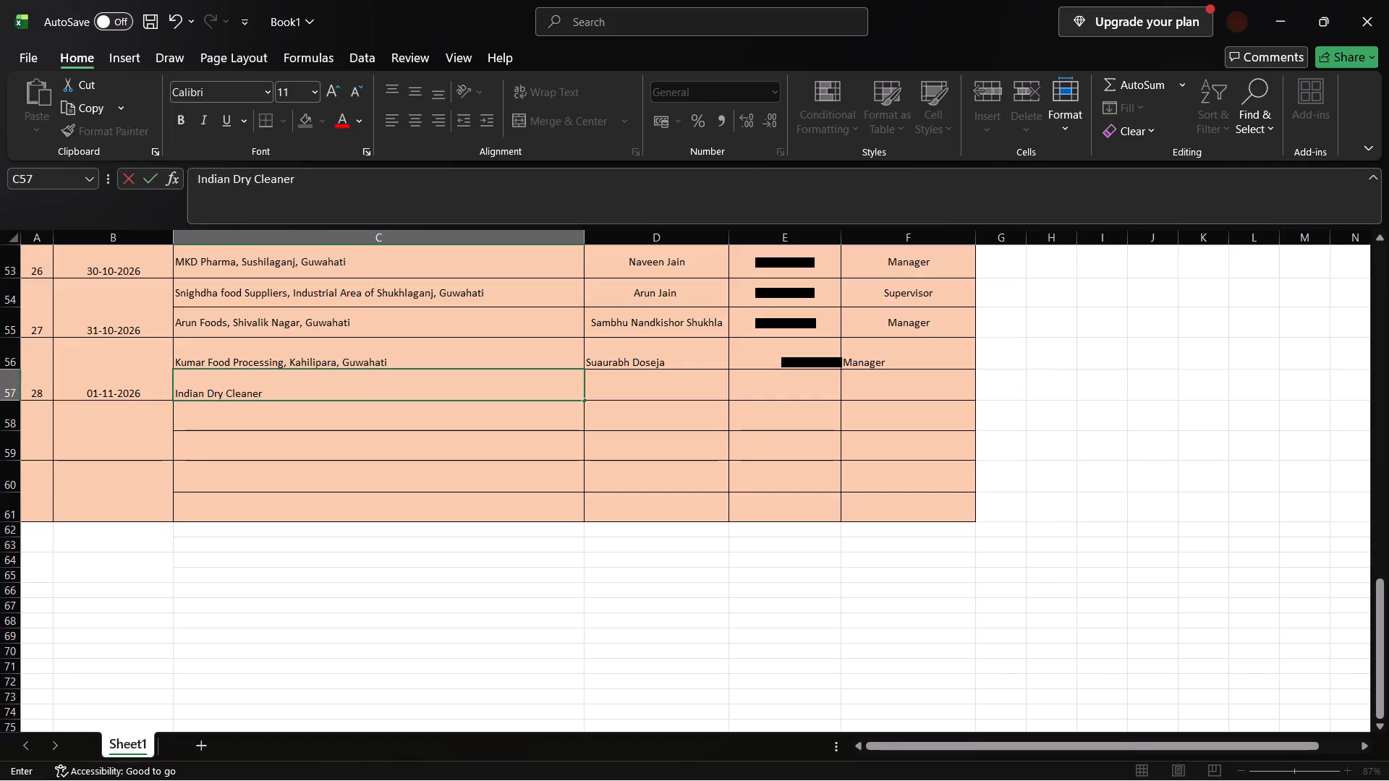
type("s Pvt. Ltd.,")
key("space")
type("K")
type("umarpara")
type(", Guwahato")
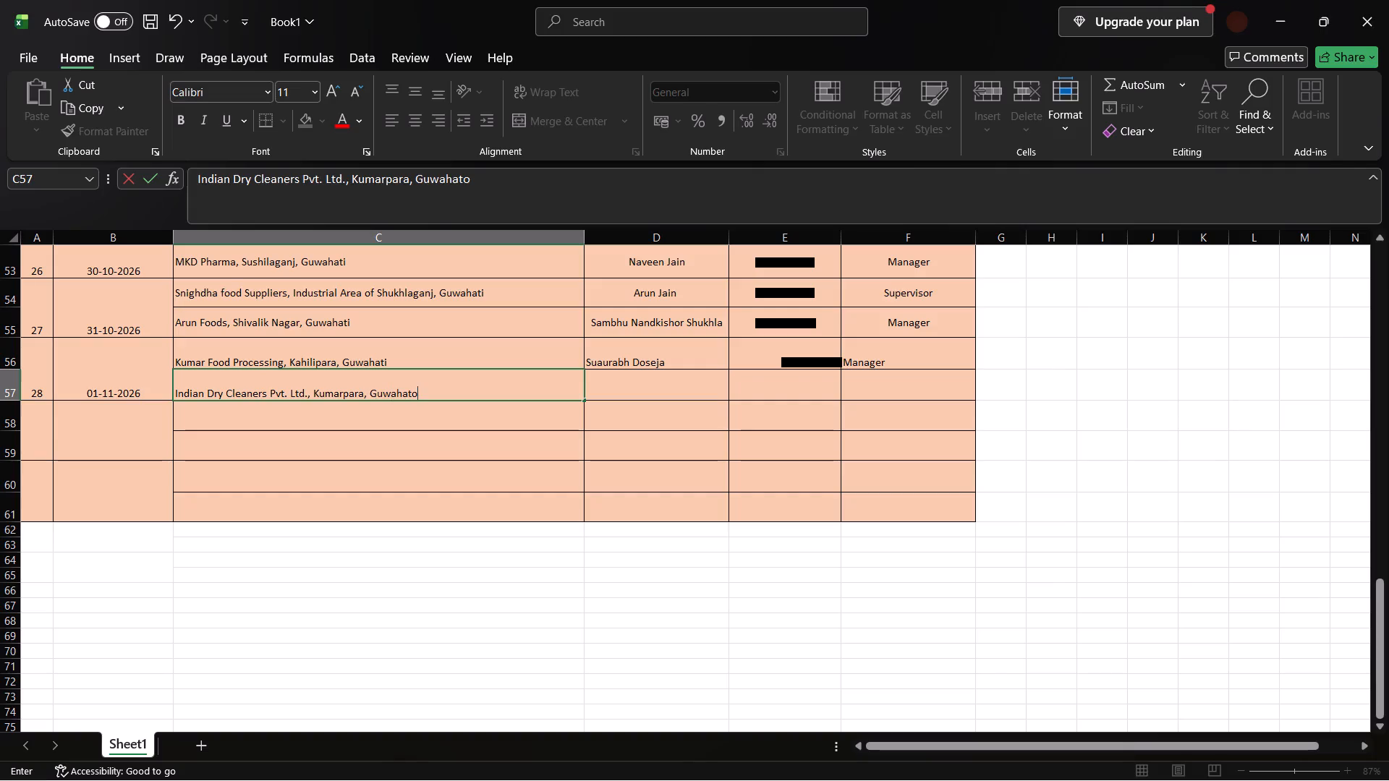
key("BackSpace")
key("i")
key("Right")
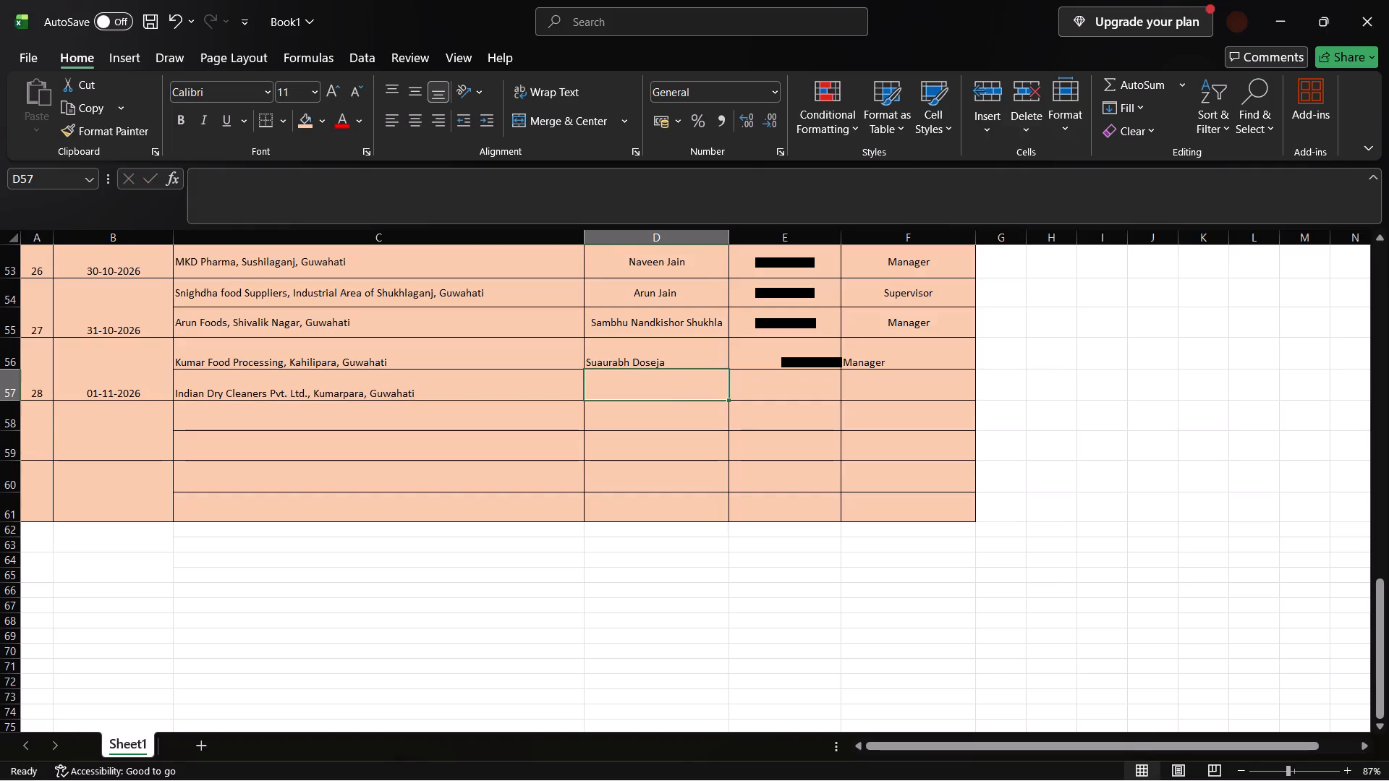
Fill in the Indian Dry Cleaners contact's name, phone number and the designation Manager in D57:F57.
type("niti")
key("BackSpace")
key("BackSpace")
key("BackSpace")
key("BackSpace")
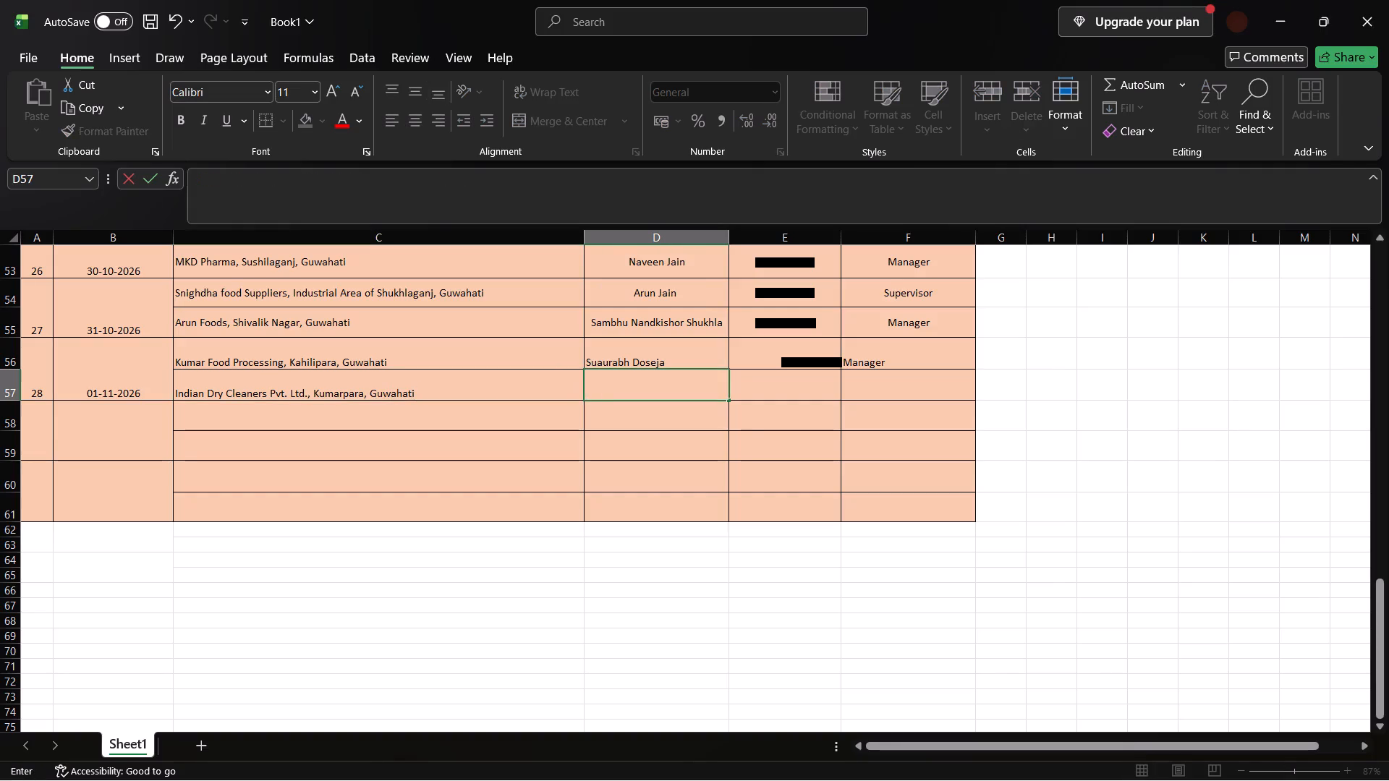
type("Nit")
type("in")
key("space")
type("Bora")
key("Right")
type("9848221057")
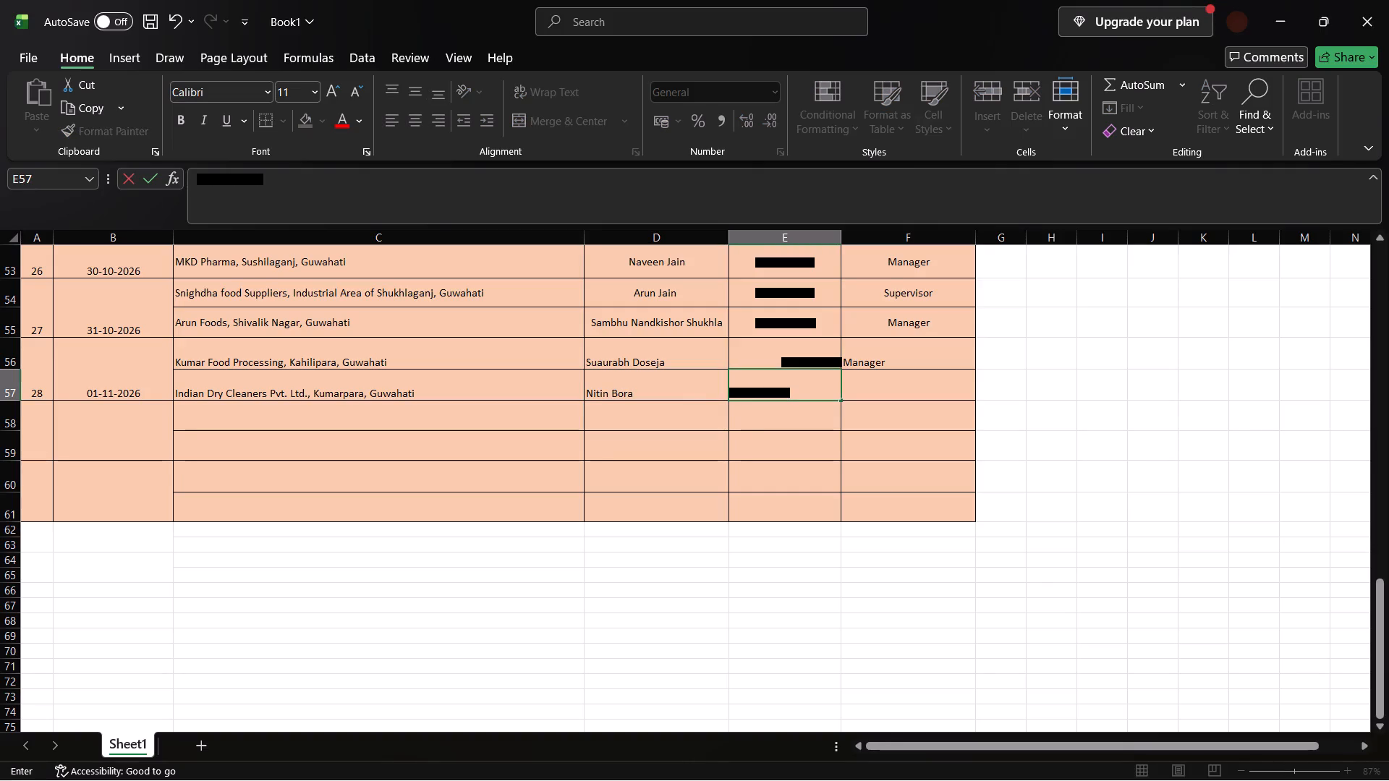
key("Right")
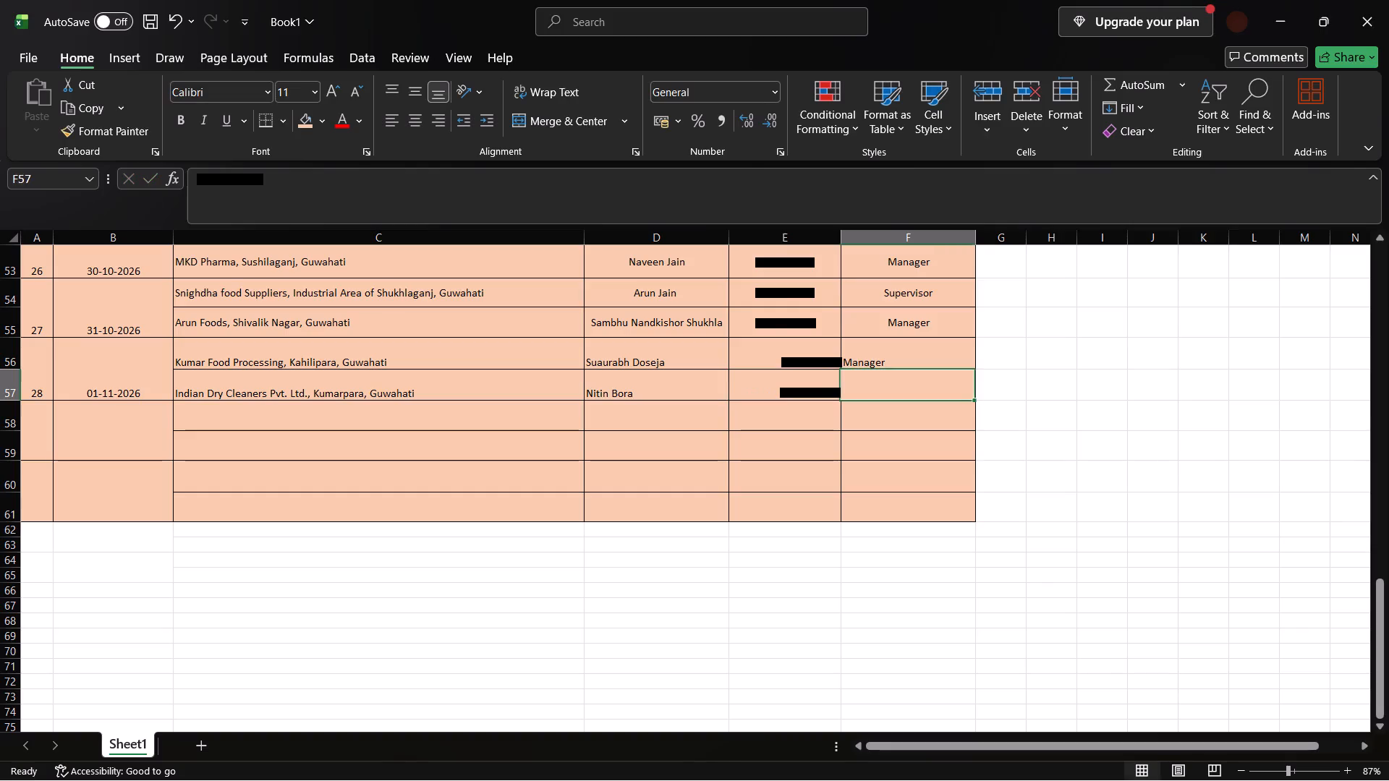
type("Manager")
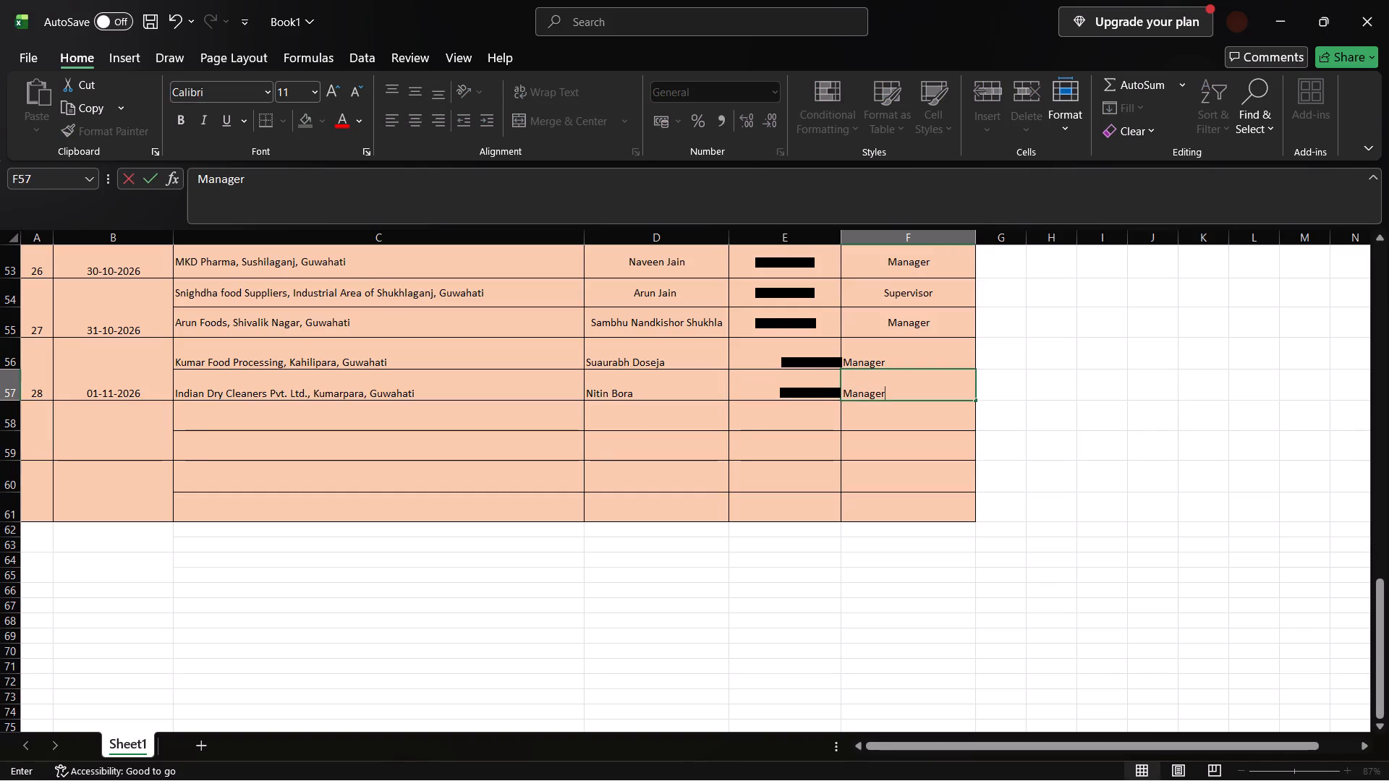
Centre the contact details in D55:F57 horizontally and align them to the middle of their cells.
left_click_drag(645, 320, 895, 396)
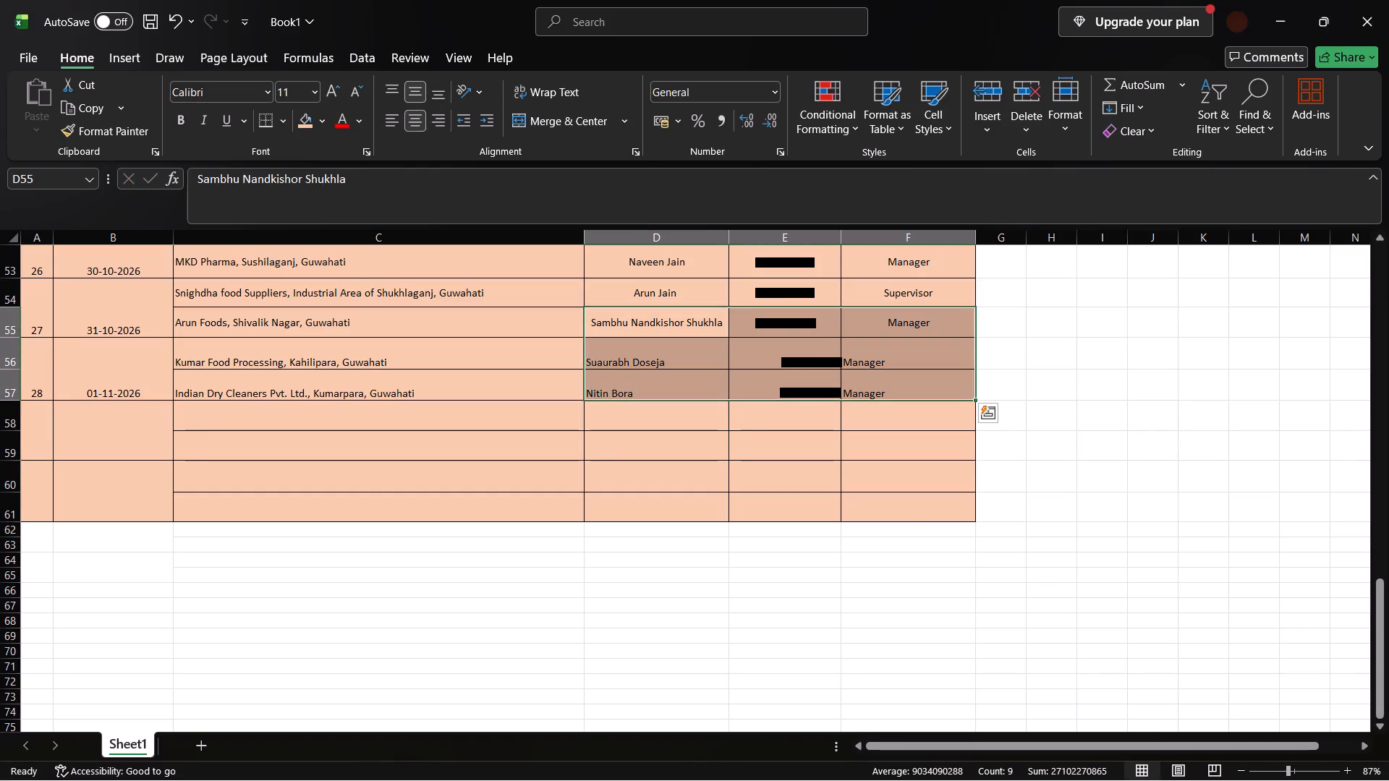
left_click(424, 116)
left_click(424, 116)
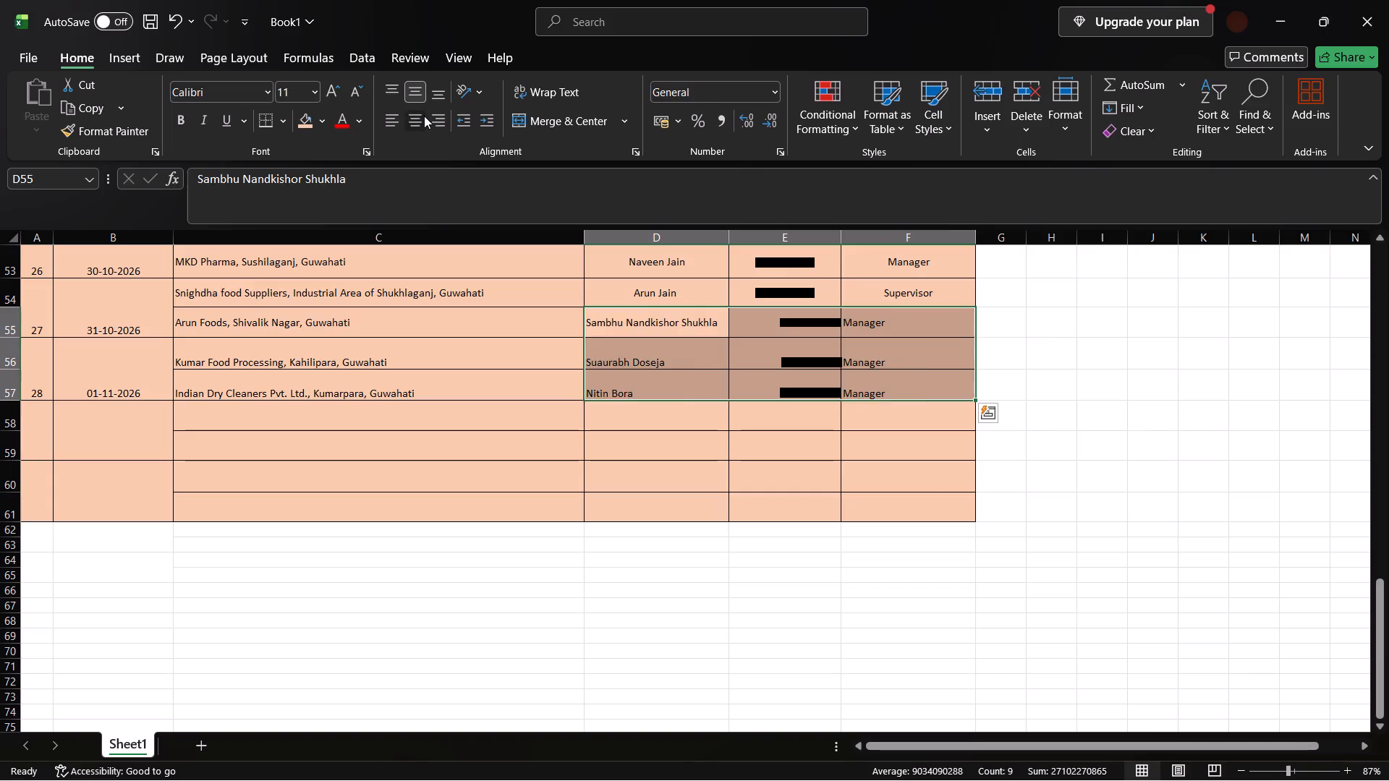
left_click(413, 82)
left_click(413, 82)
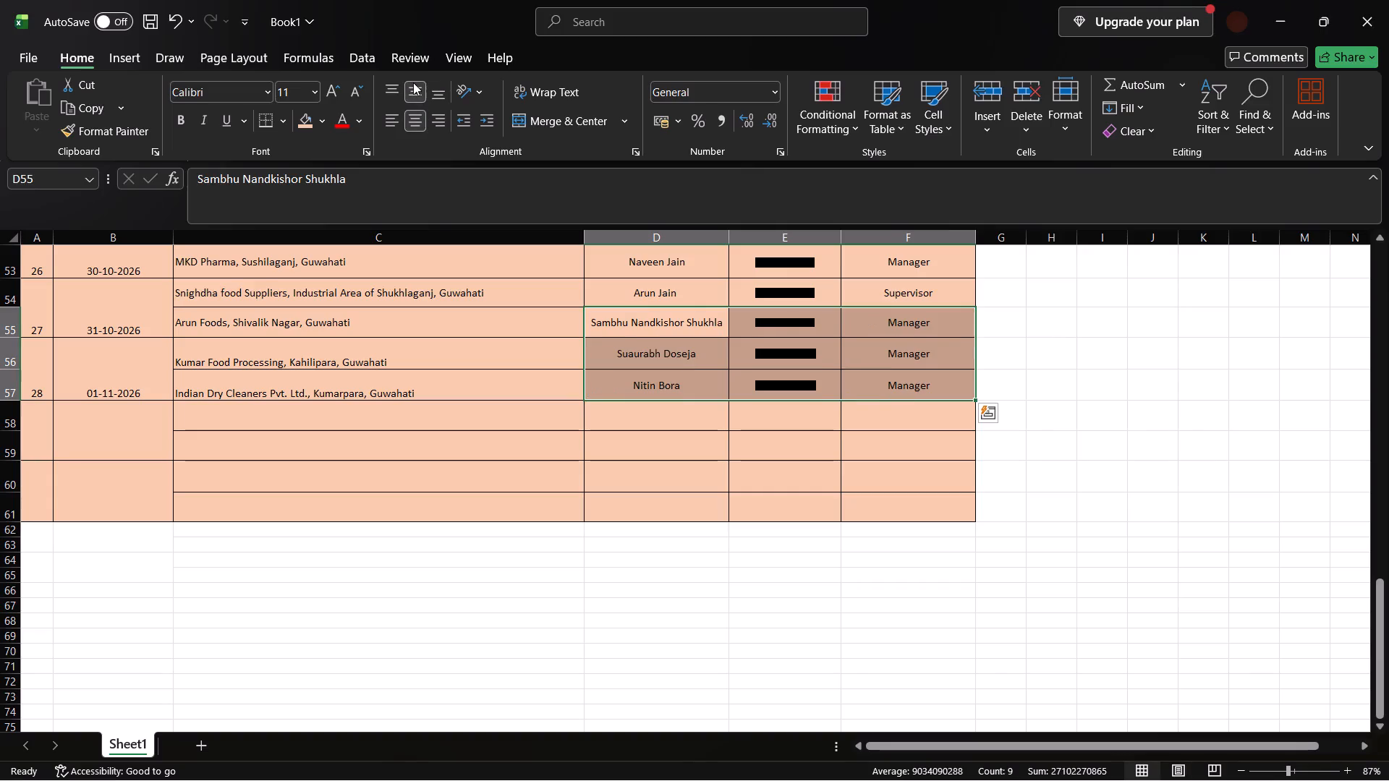
Align the dates in column B from 15-10-2026 through 01-11-2026 to the middle of their cells, keeping them centred horizontally.
left_click_drag(126, 359, 126, 208)
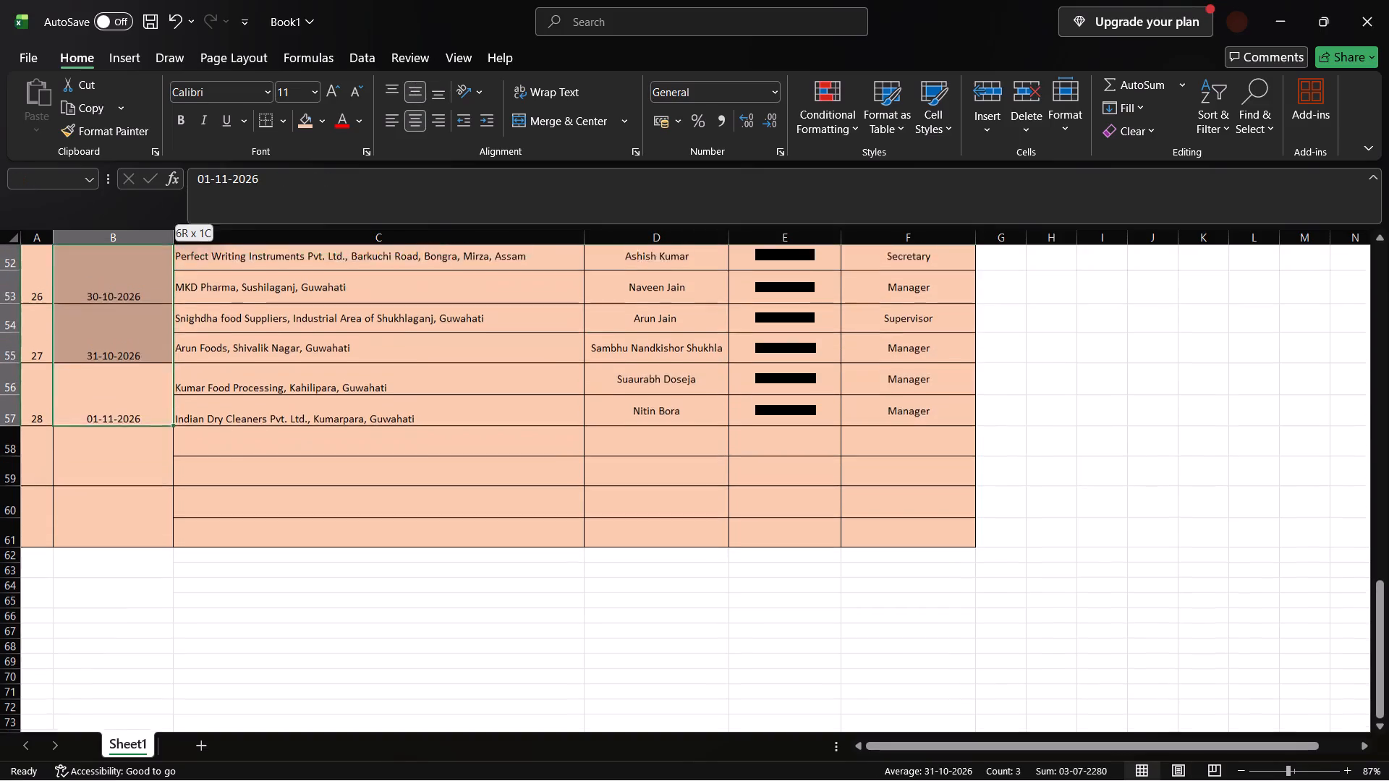
left_click_drag(126, 208, 101, 331)
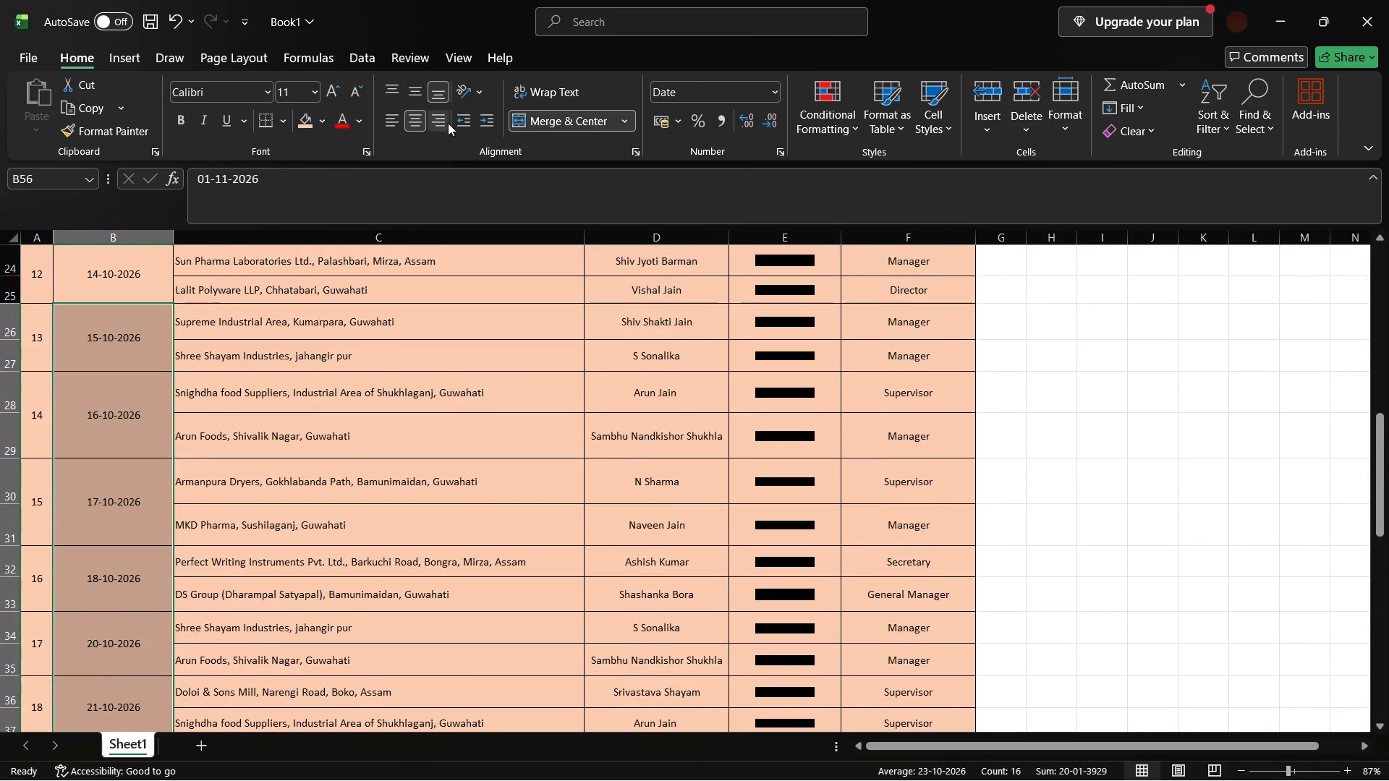
left_click(420, 93)
left_click(420, 93)
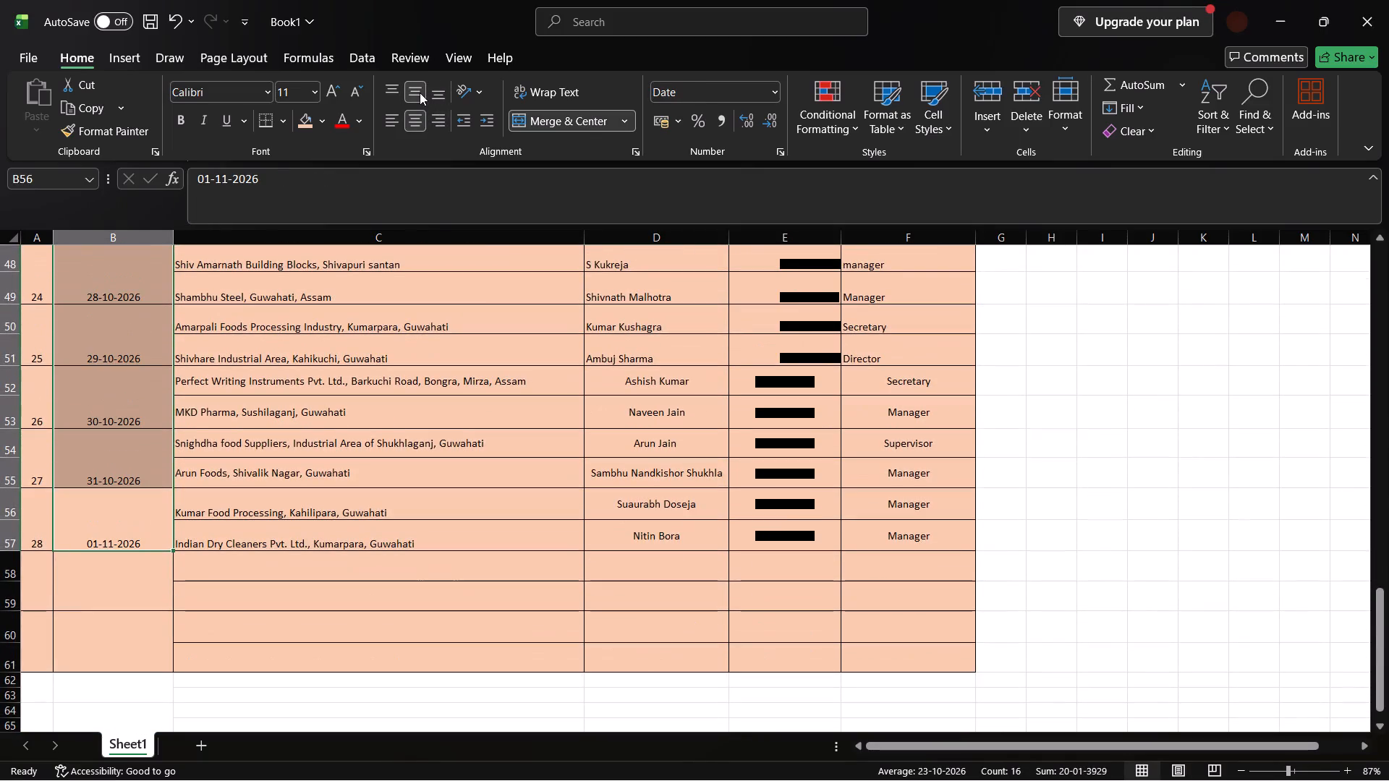
left_click(420, 93)
left_click(415, 115)
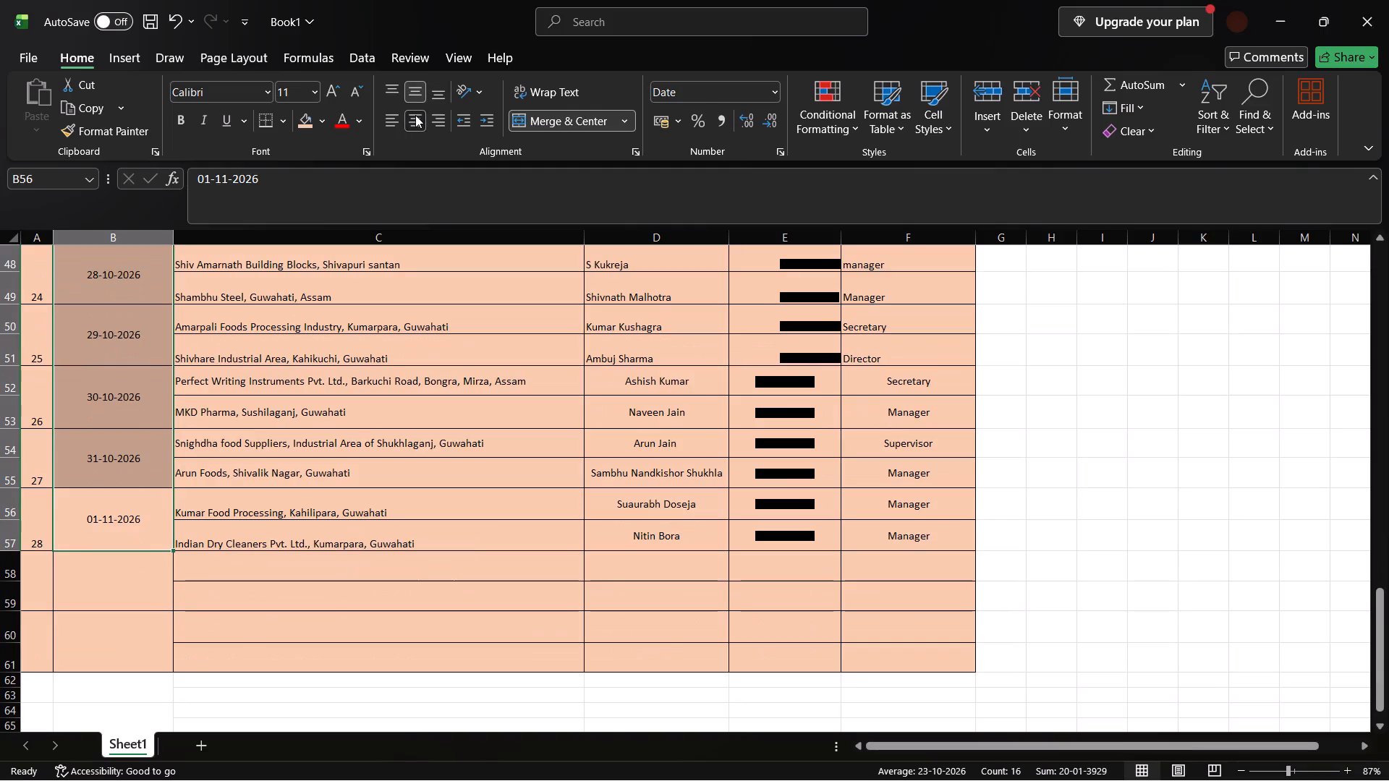
left_click(415, 115)
left_click(568, 457)
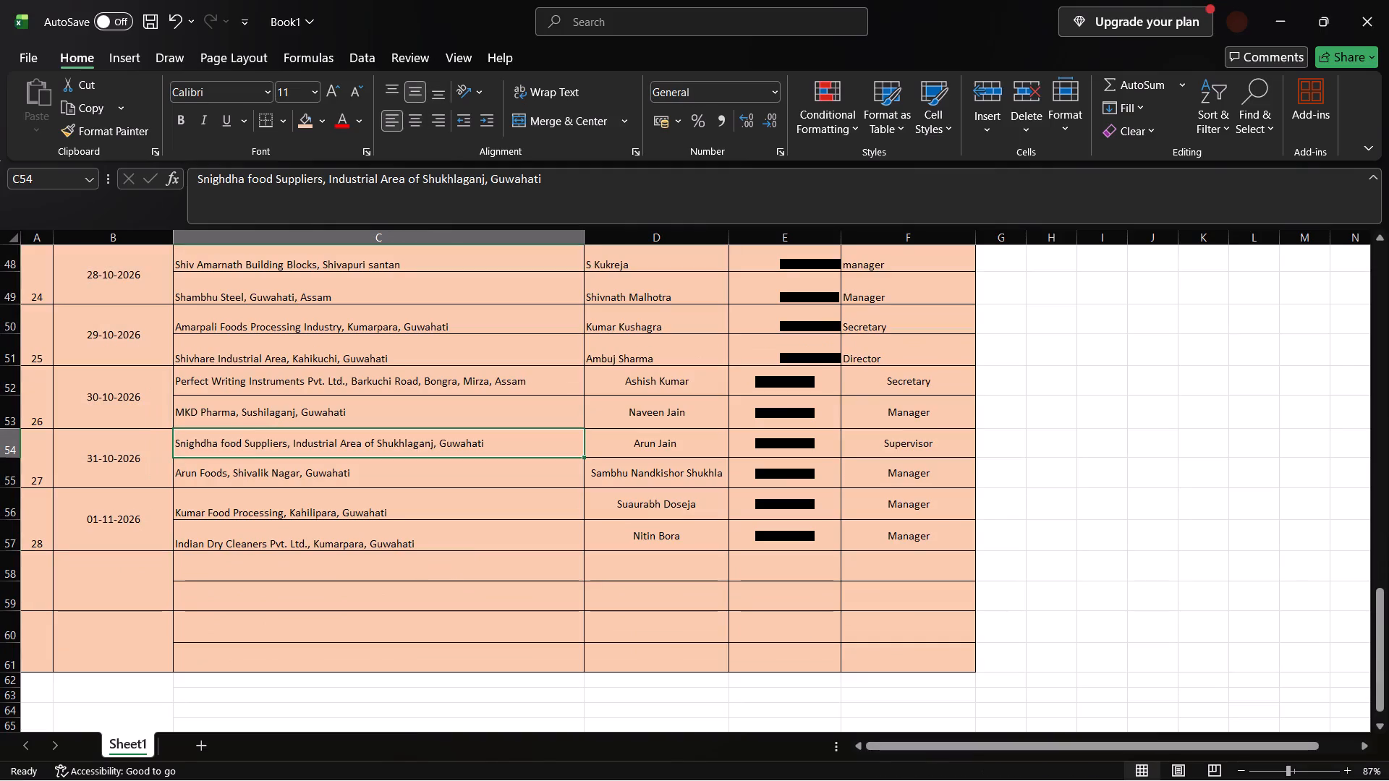
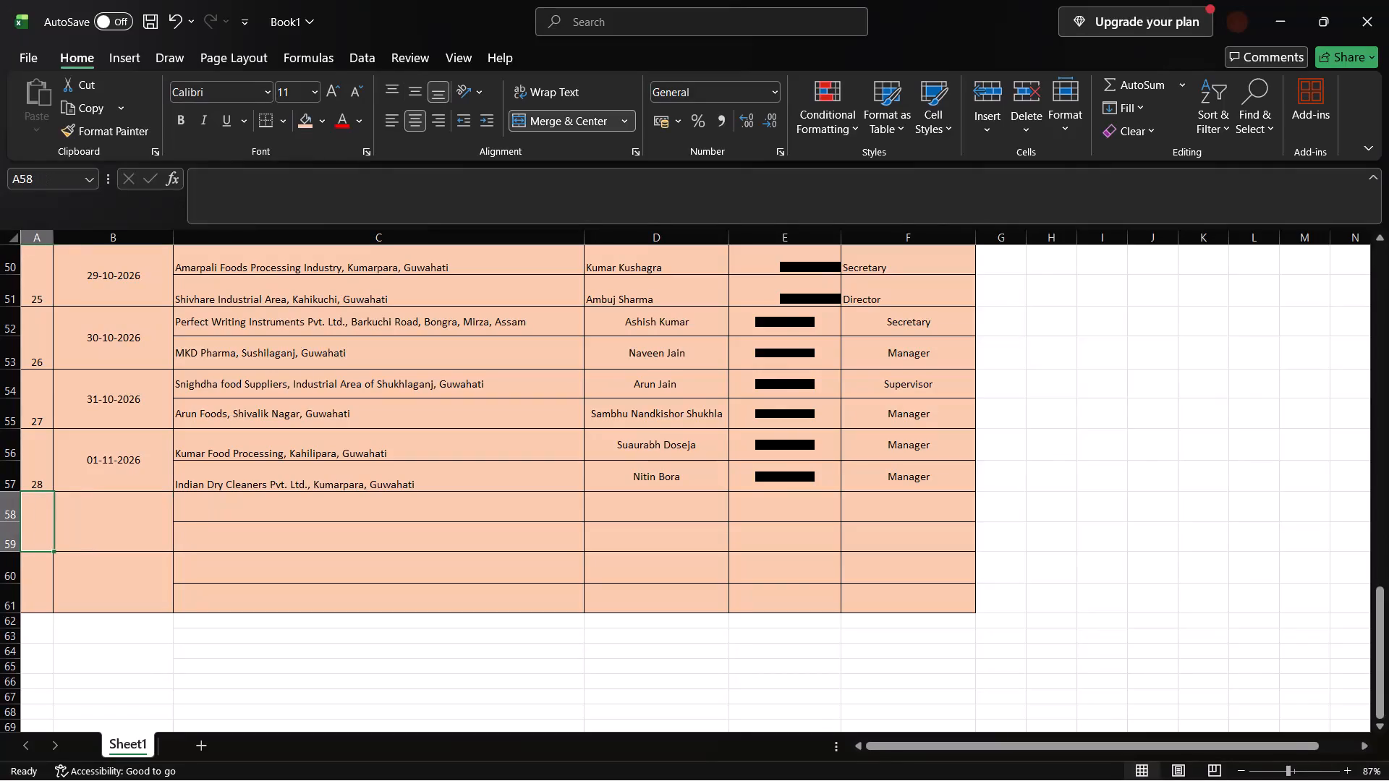
Enter the serial number 29 in A58.
type("29")
key("Right")
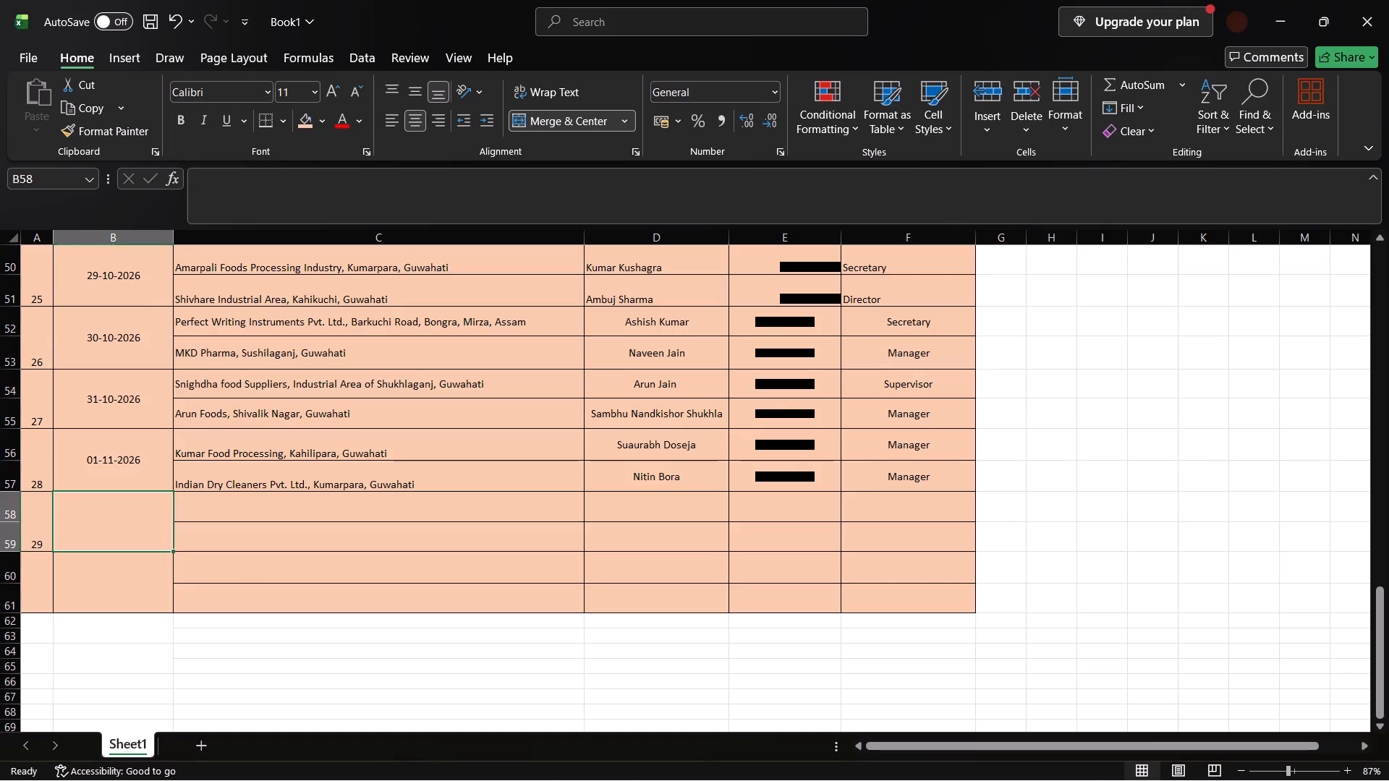
Align the serial numbers 8 through 29 in column A to the middle of their cells.
left_click_drag(41, 547, 45, 176)
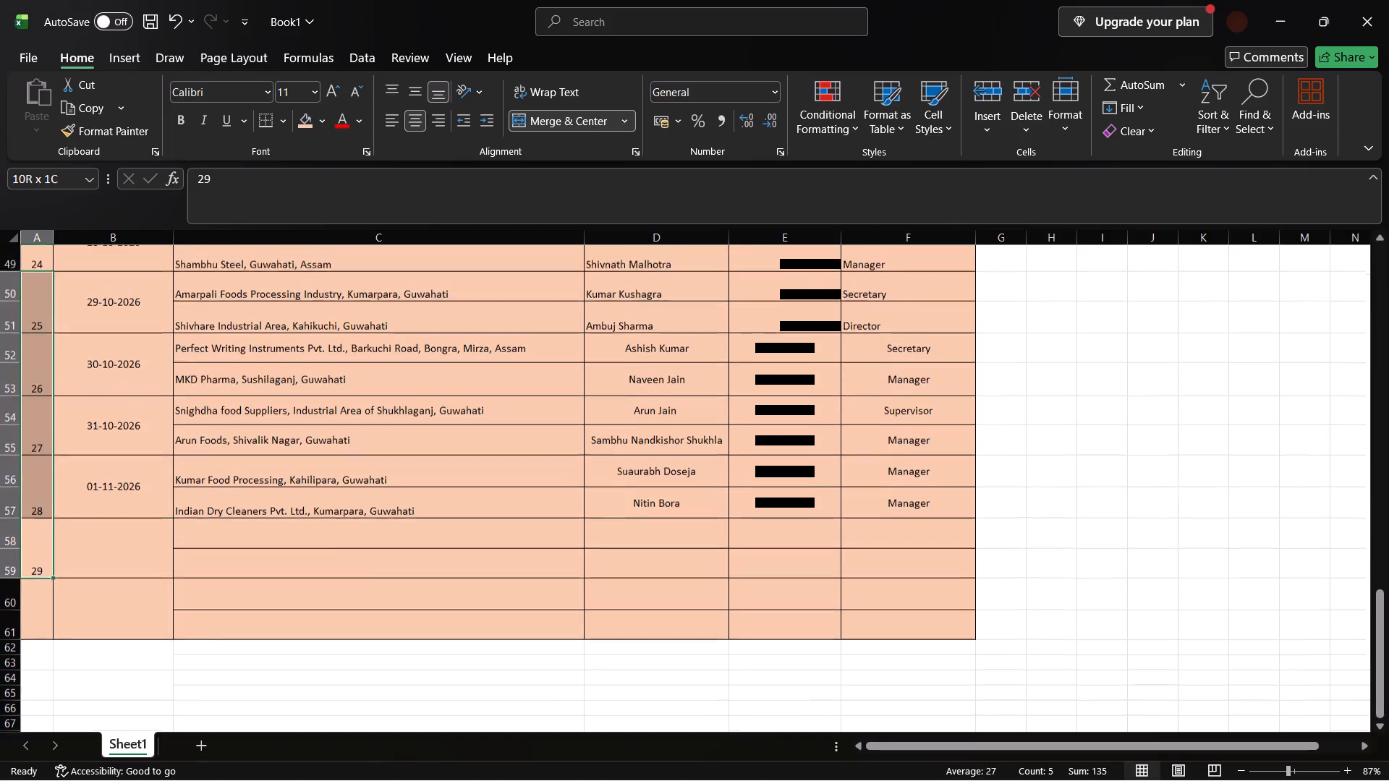
left_click_drag(45, 176, 47, 317)
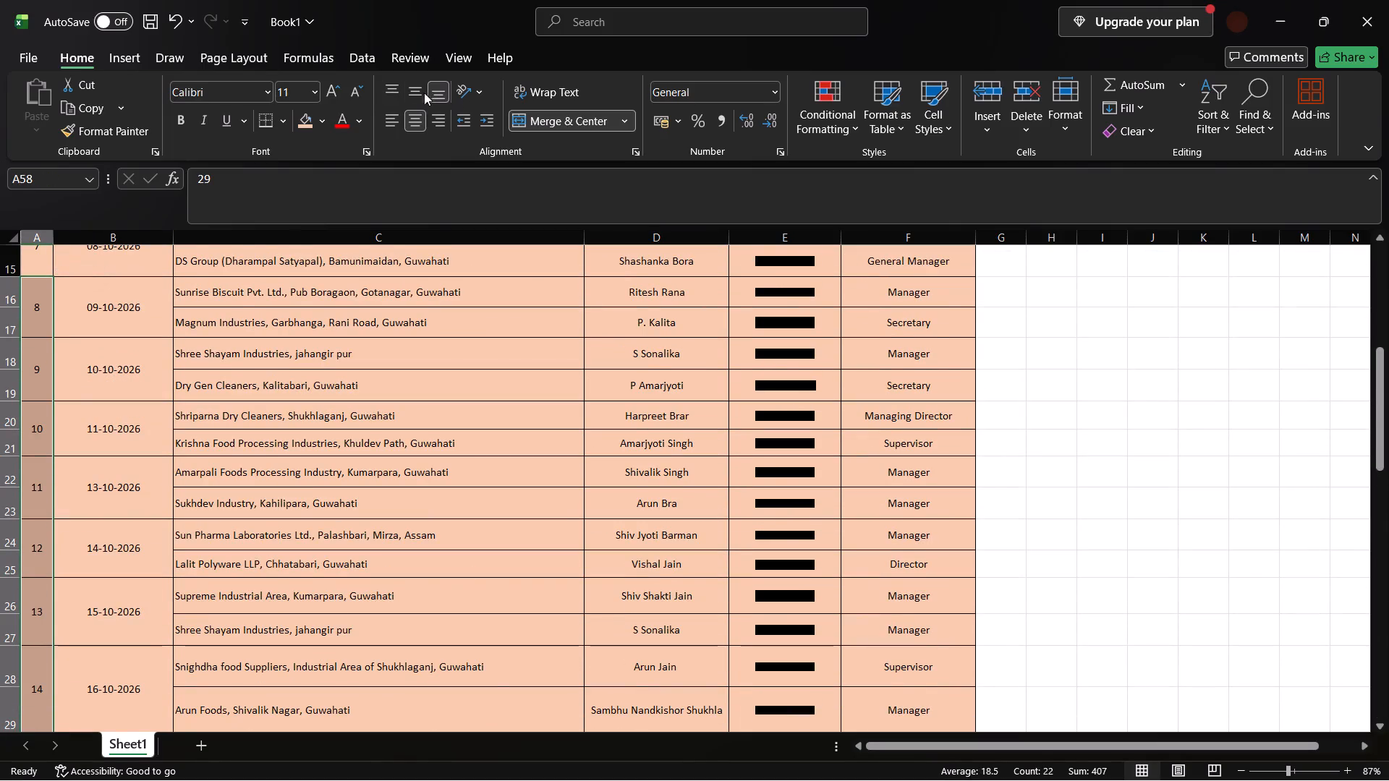
left_click(419, 93)
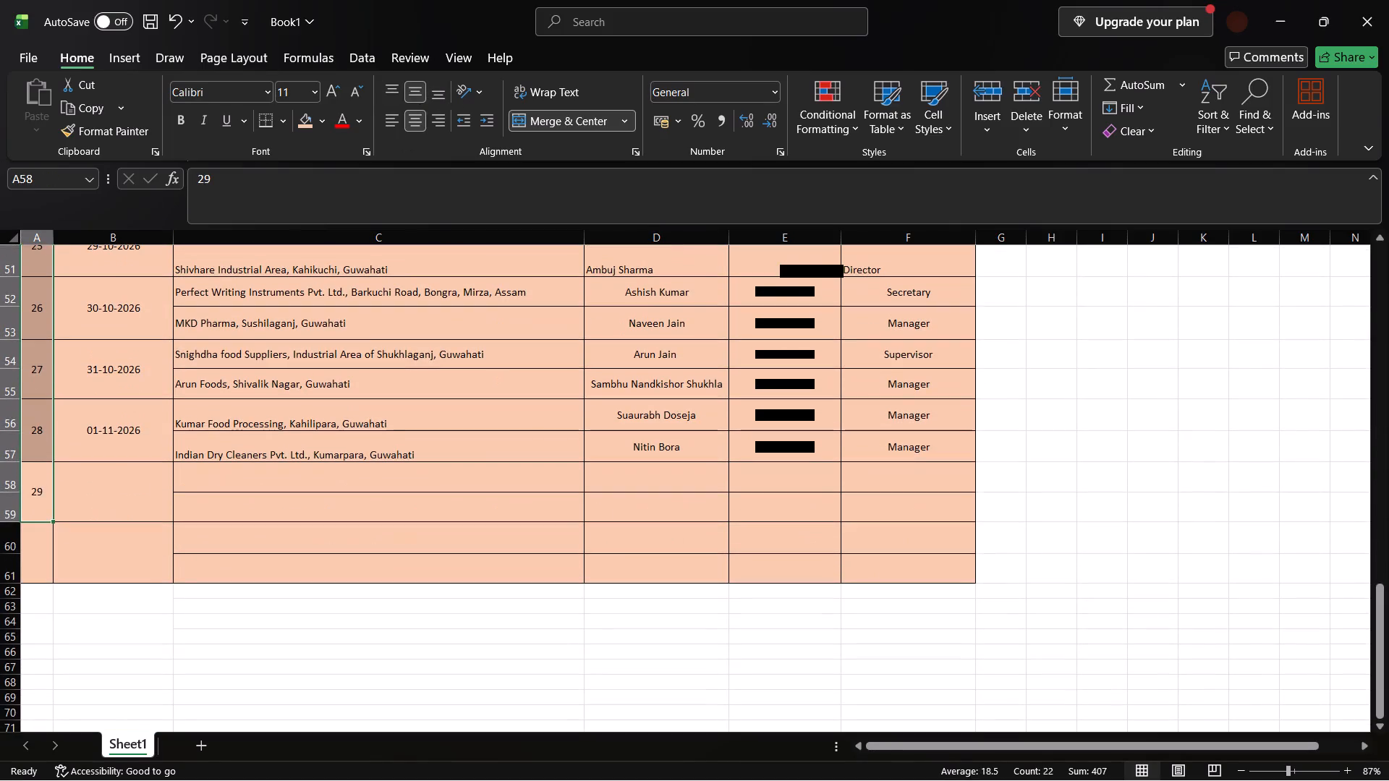
Centre the cells from A58 down to B96 horizontally and align them to the middle vertically.
left_click_drag(43, 508, 62, 626)
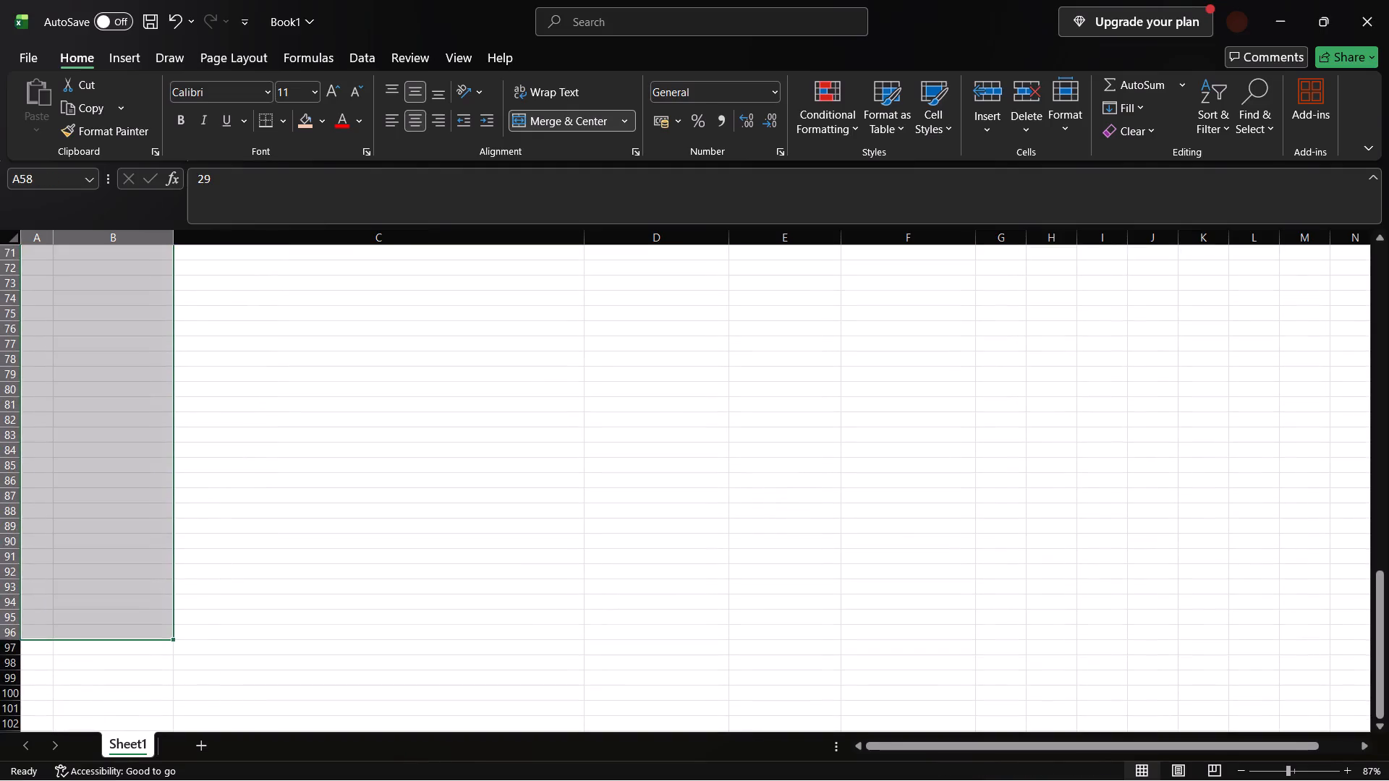
left_click(418, 104)
left_click(417, 94)
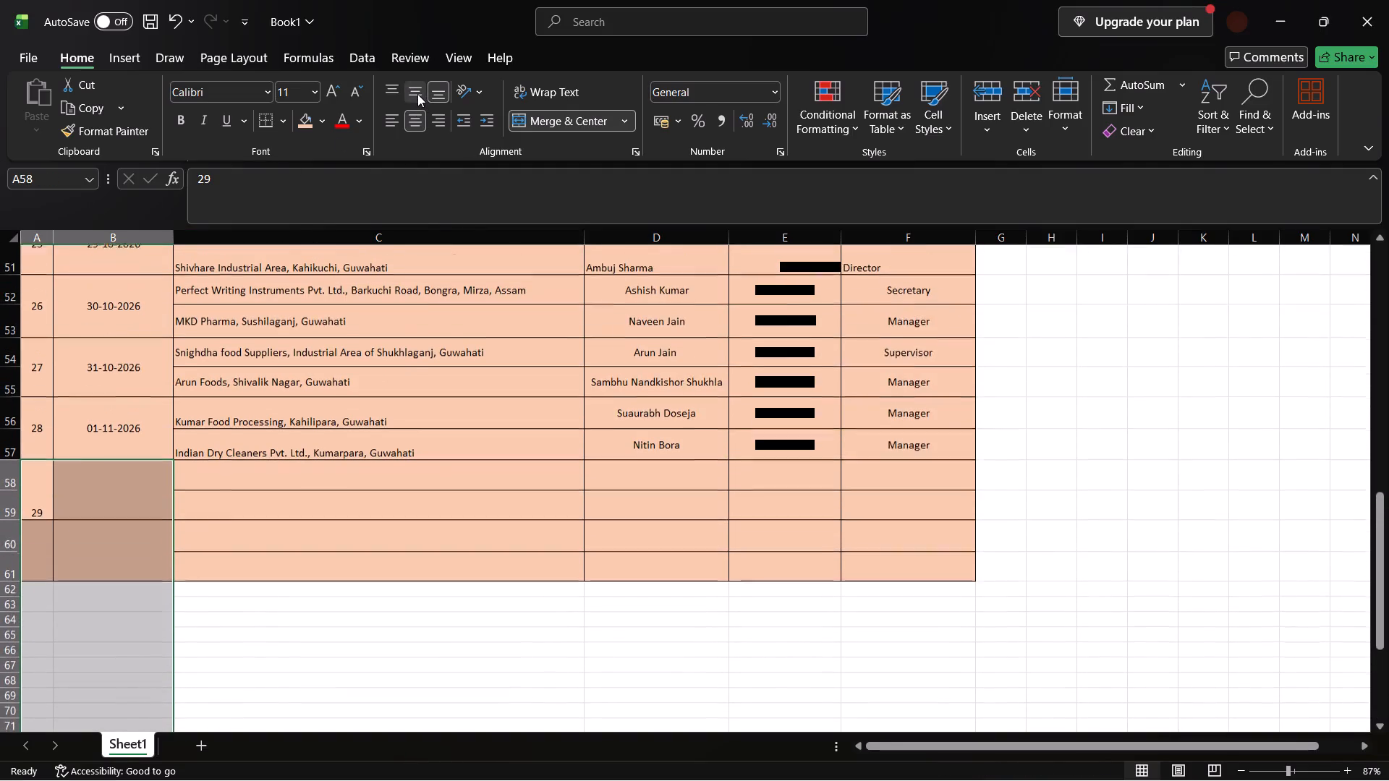
left_click(417, 94)
left_click(407, 124)
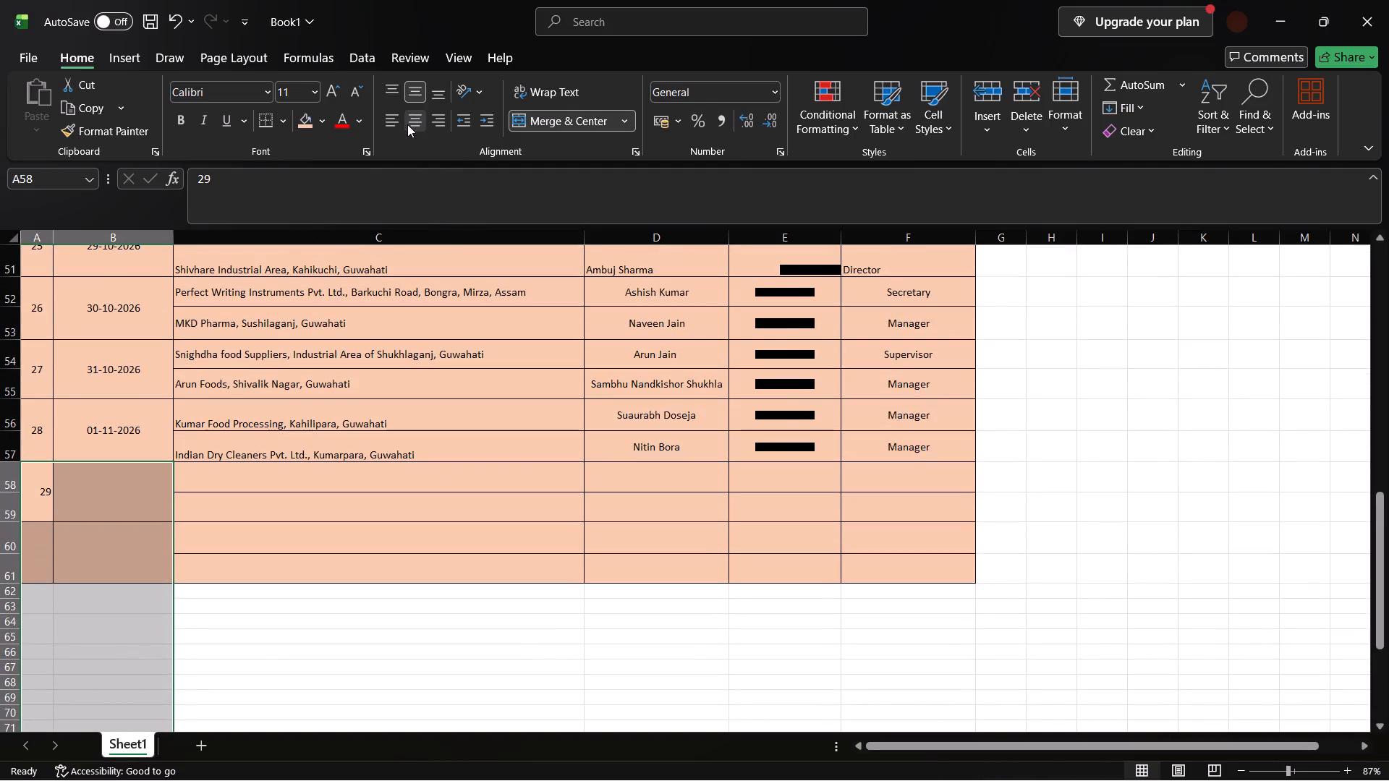
left_click(407, 124)
Enter the date 03-11-2026 in B58, beside serial number 29.
left_click(70, 501)
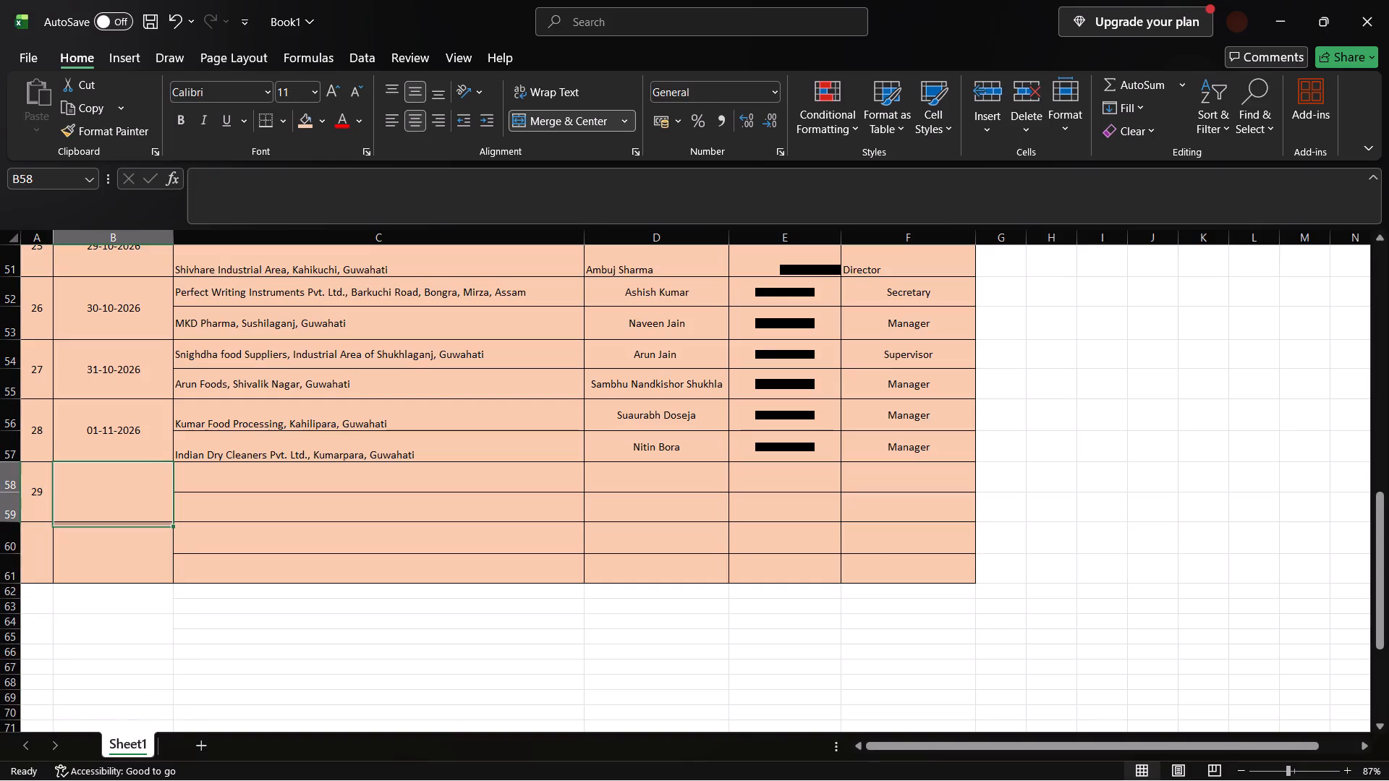
type("02")
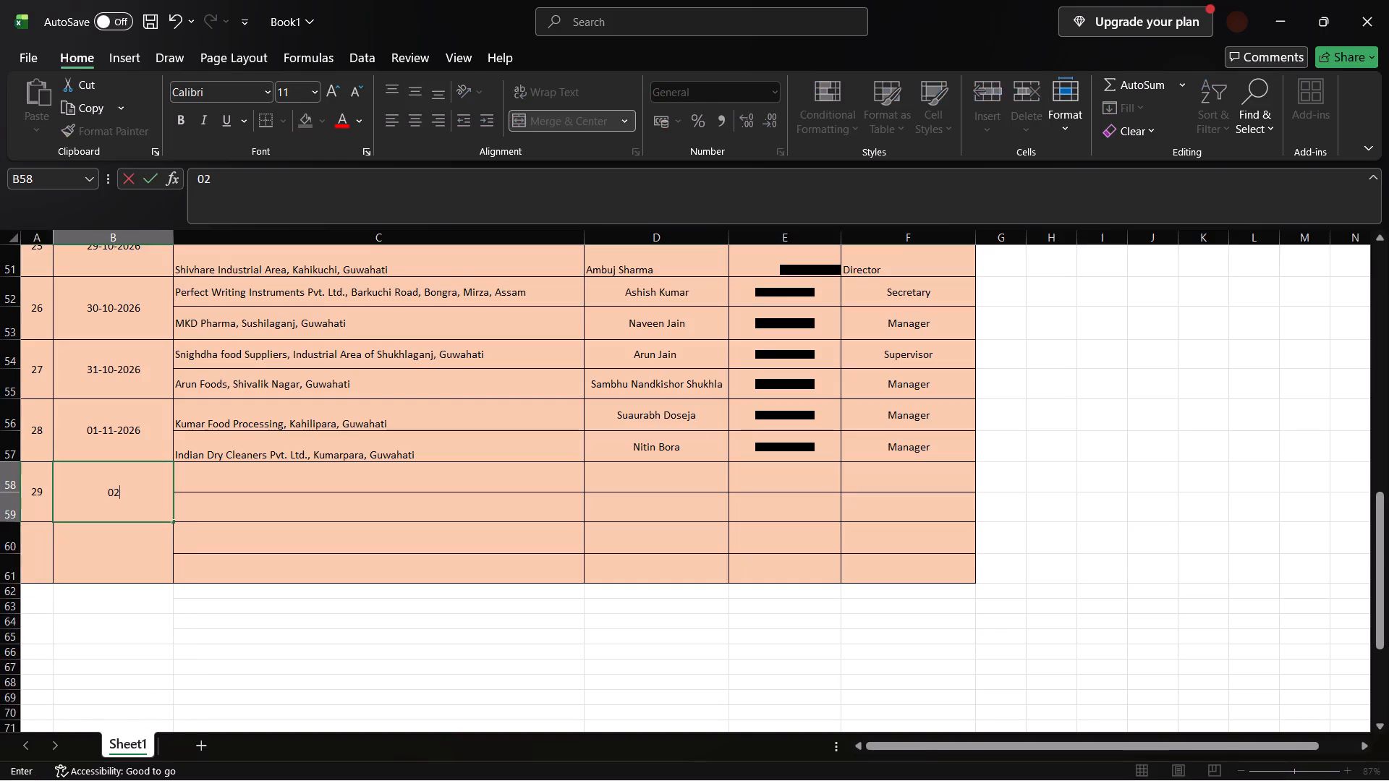
key("minus")
scroll(70, 501, "up", 1)
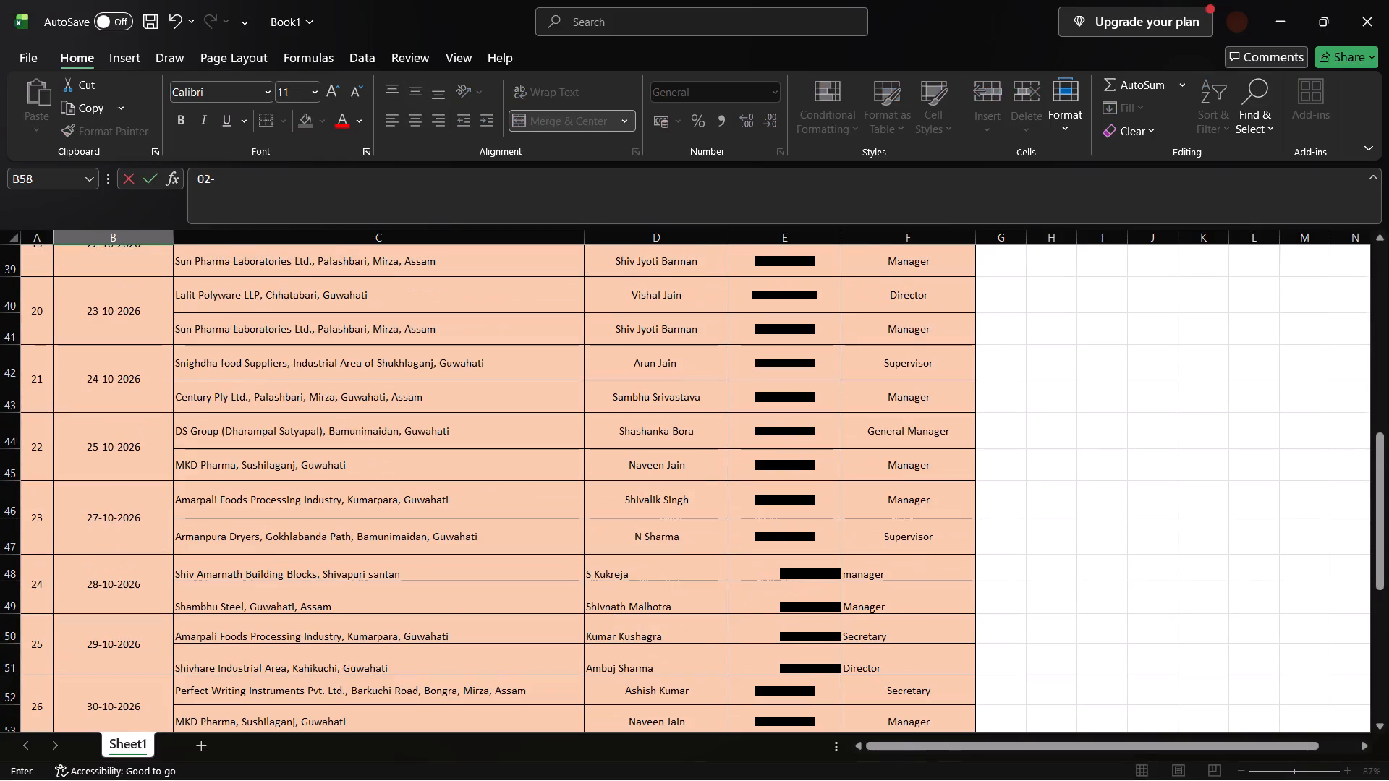
scroll(70, 501, "up", 1)
scroll(70, 501, "down", 2)
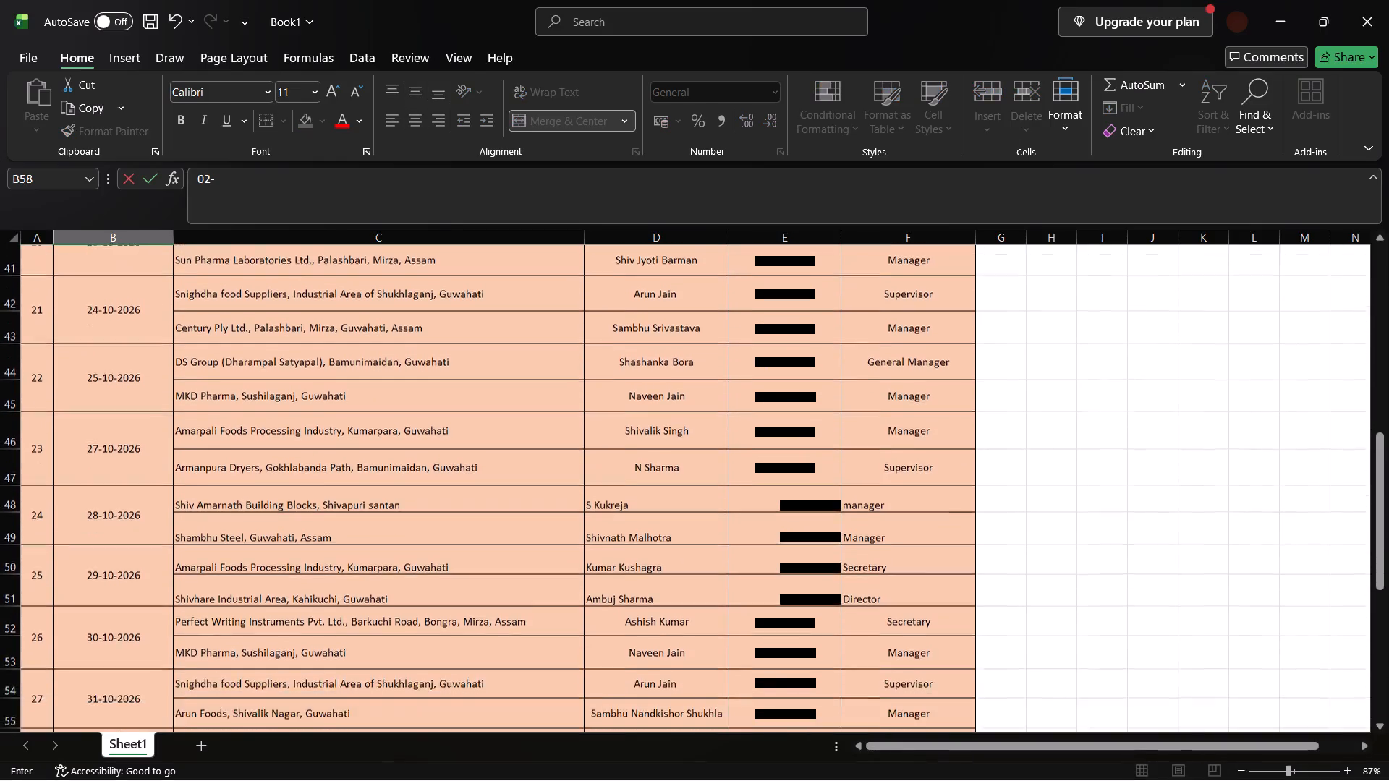
scroll(70, 501, "down", 2)
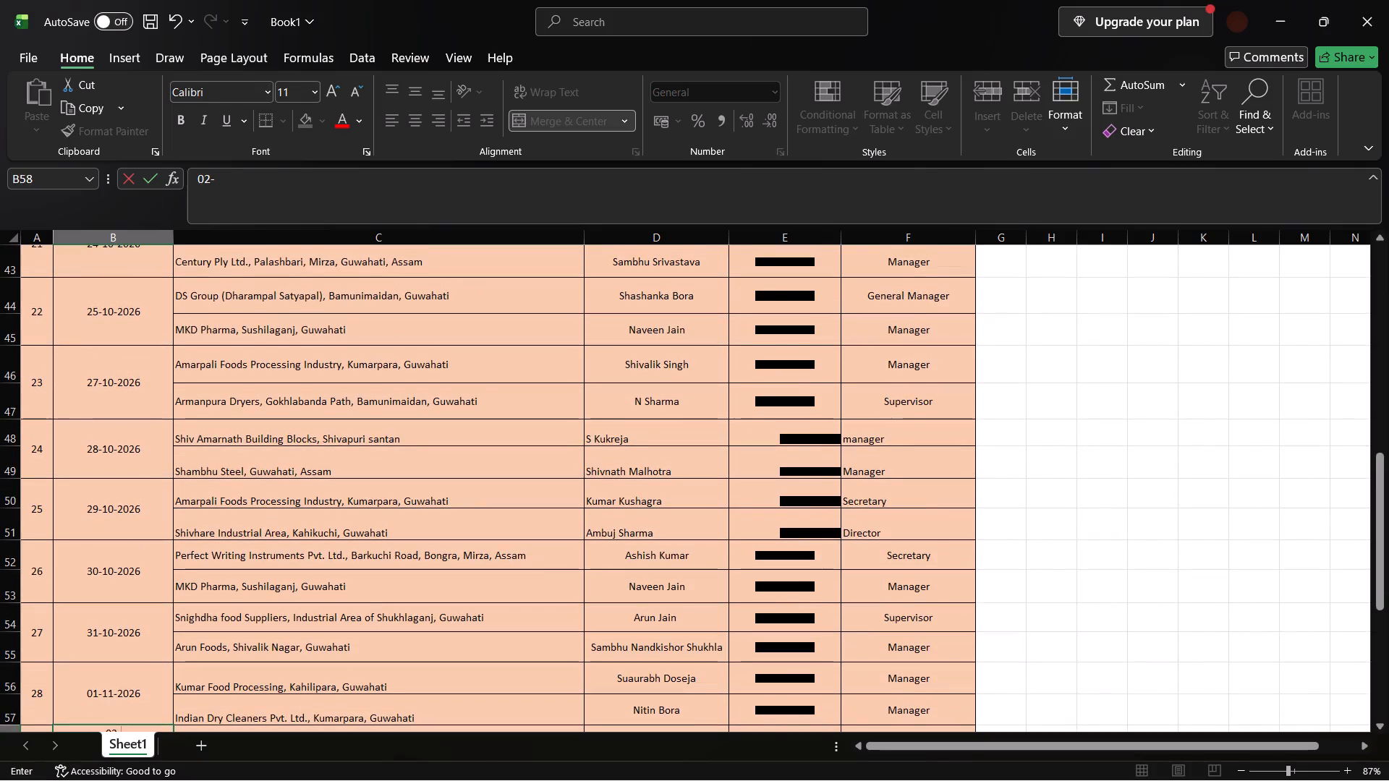
scroll(91, 624, "down", 2)
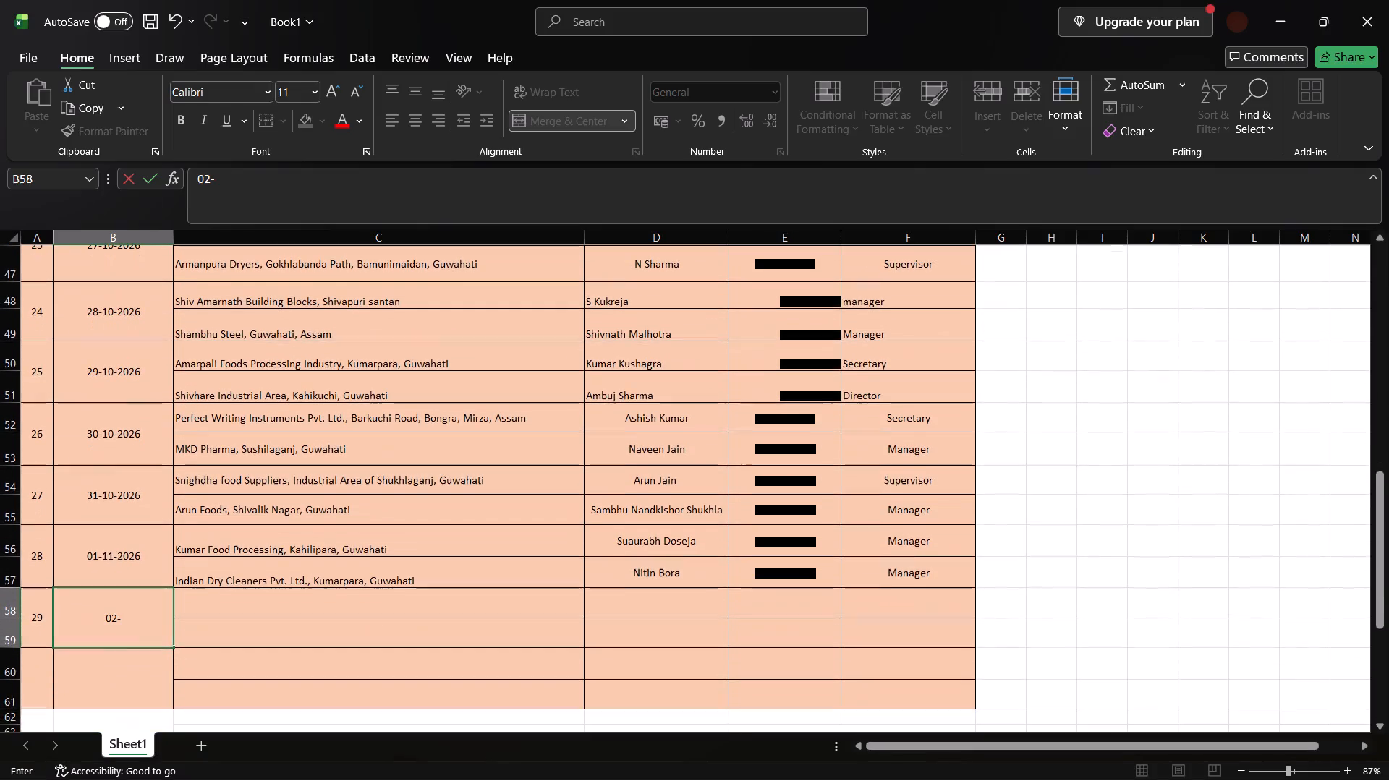
key("BackSpace")
key("BackSpace")
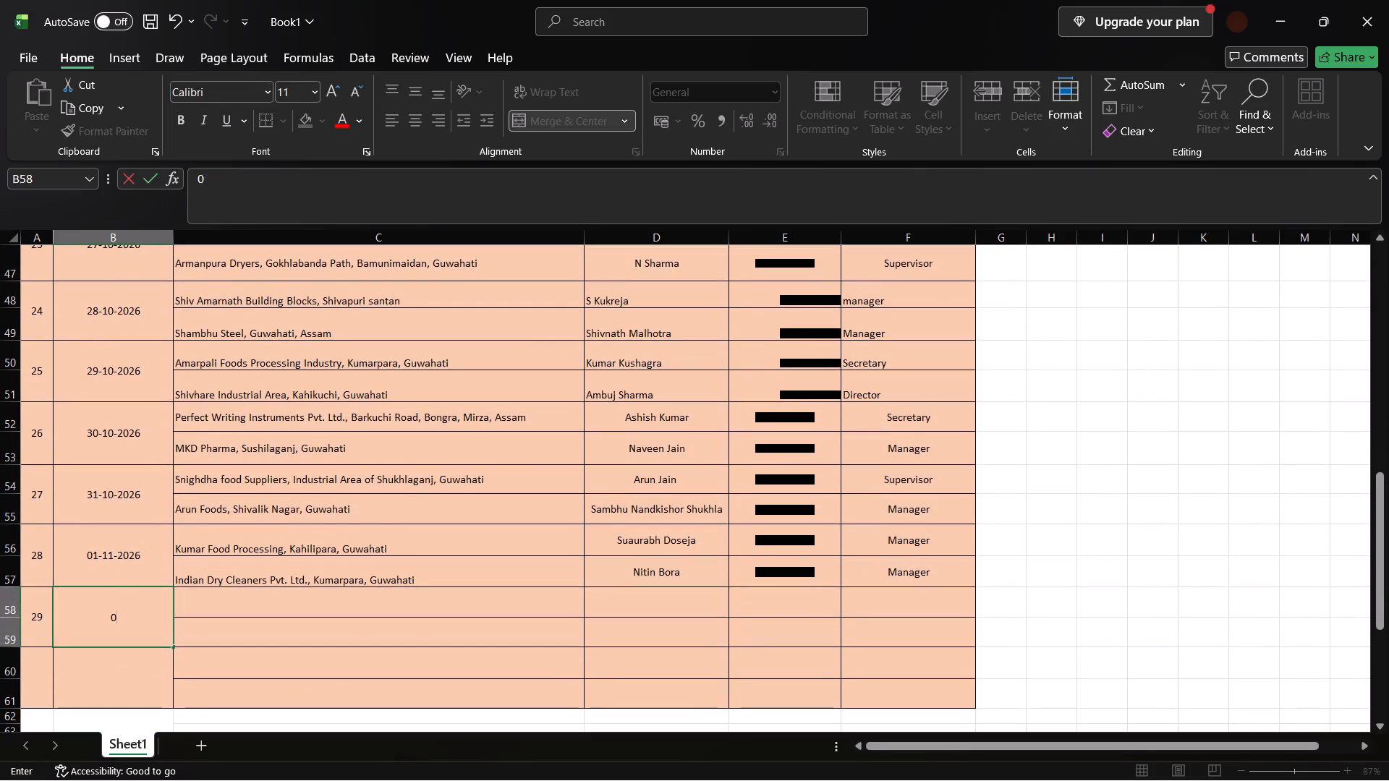
type("3-")
type("11-")
type("202")
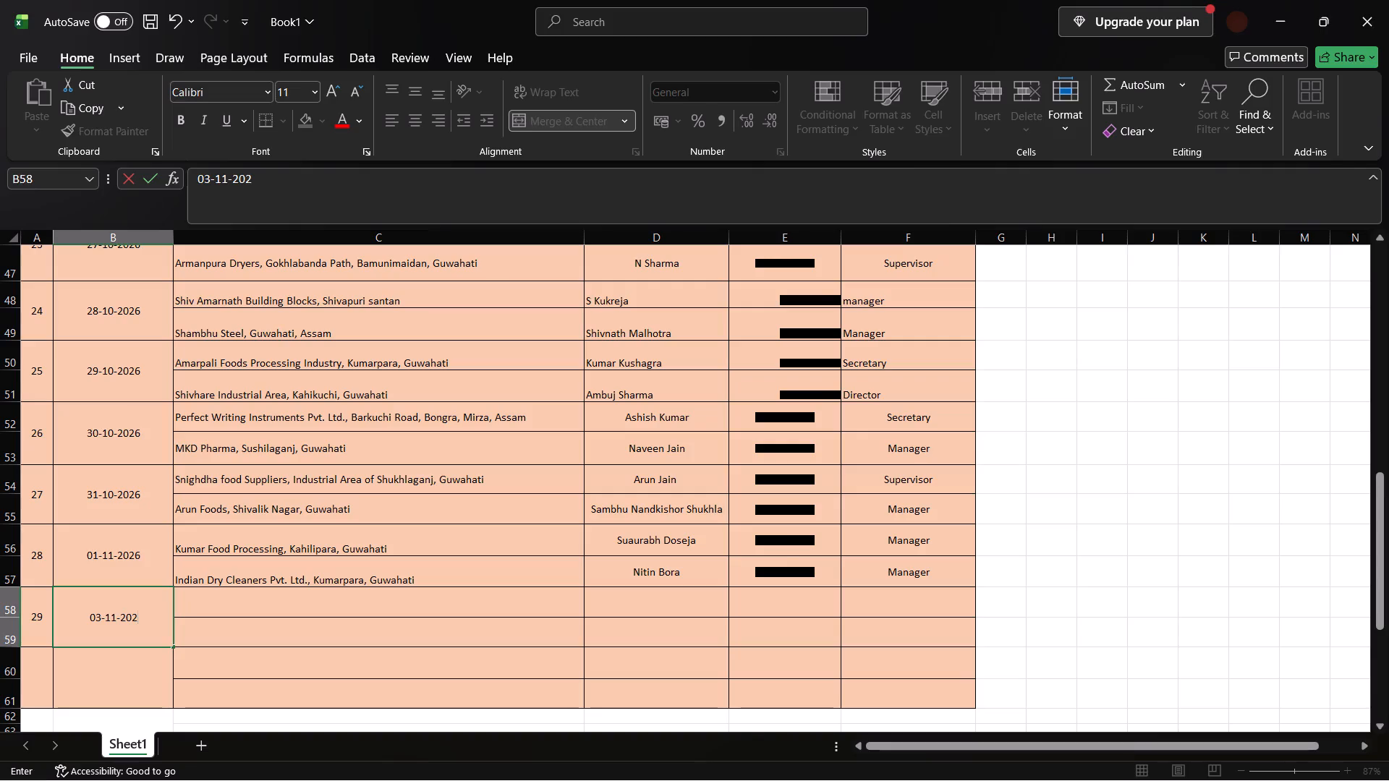
key("6")
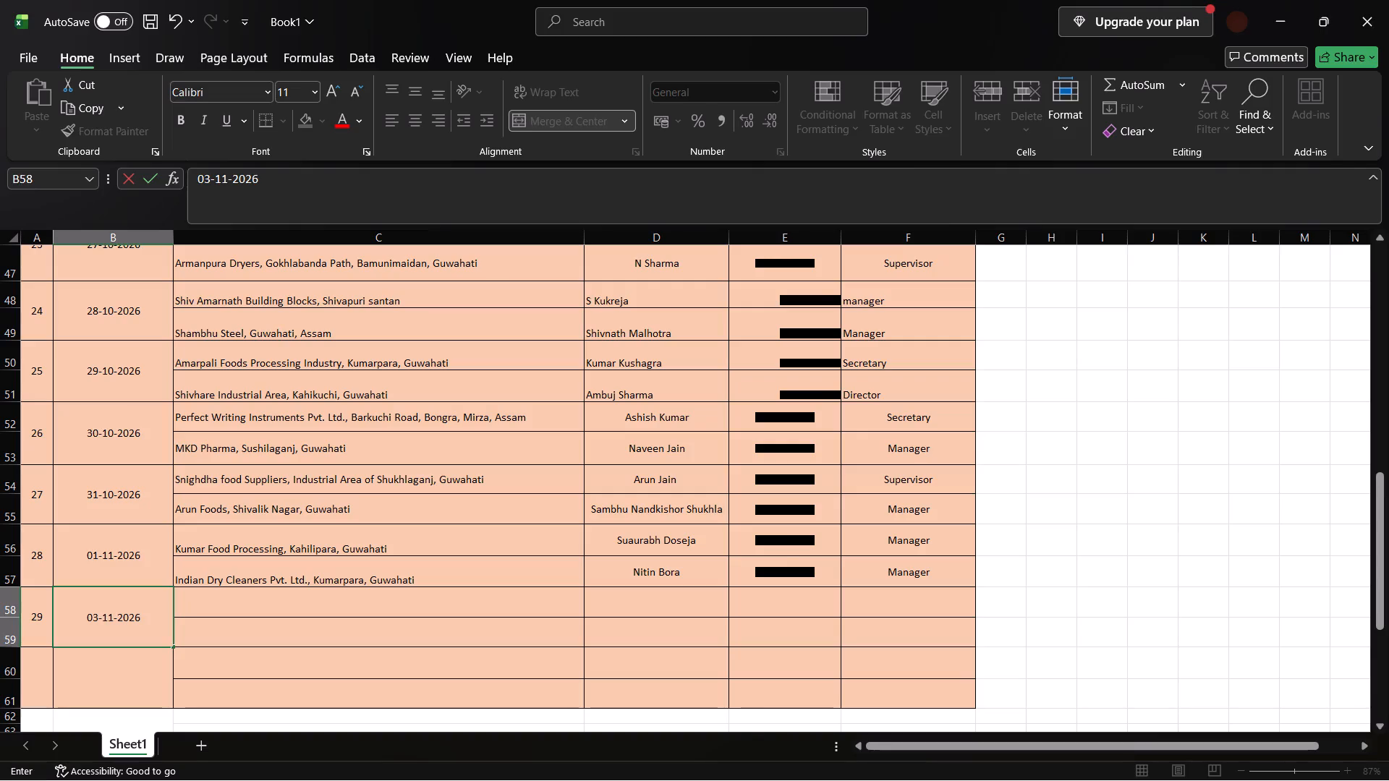
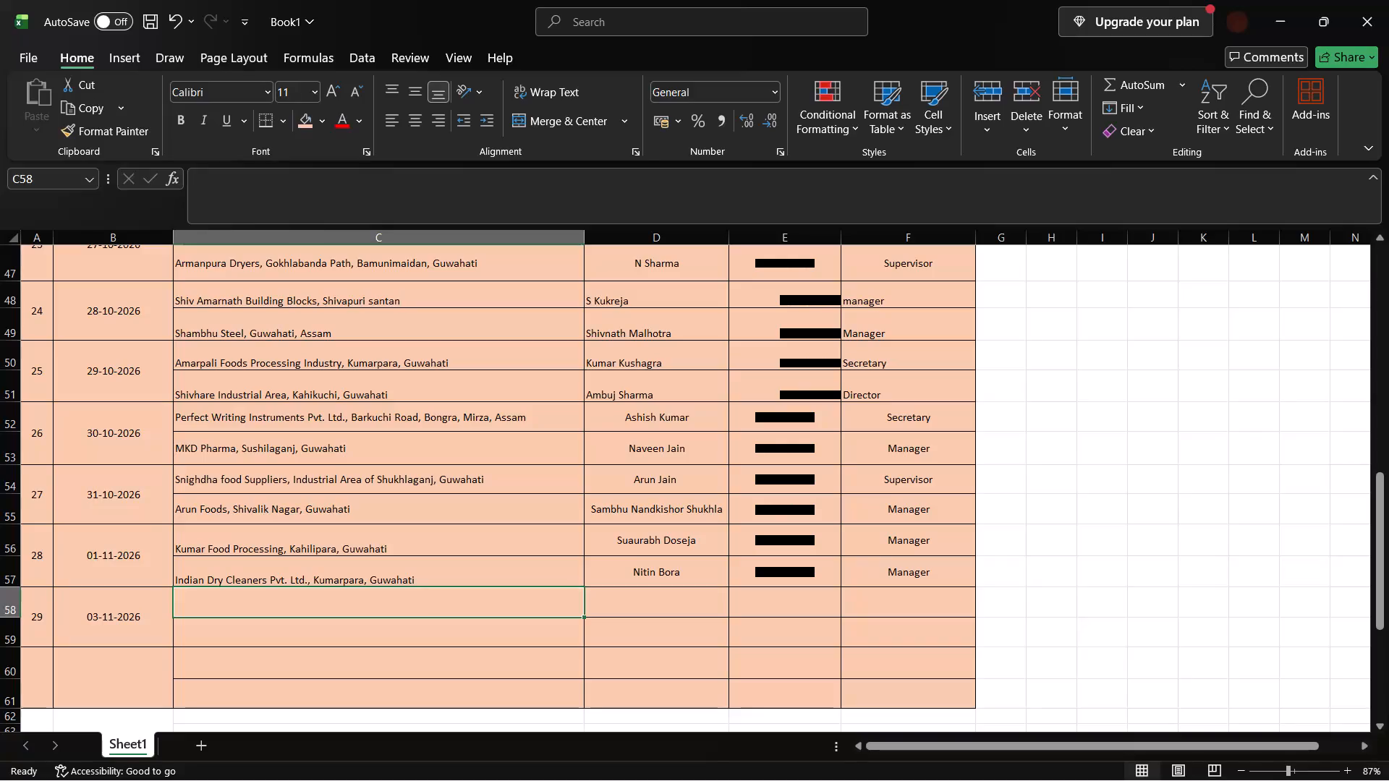
Enter the company "Indian Oil Corporation Ltd. Guwahati Refinery, Guwahati, Assam" in C58 for the 03-11-2026 visit.
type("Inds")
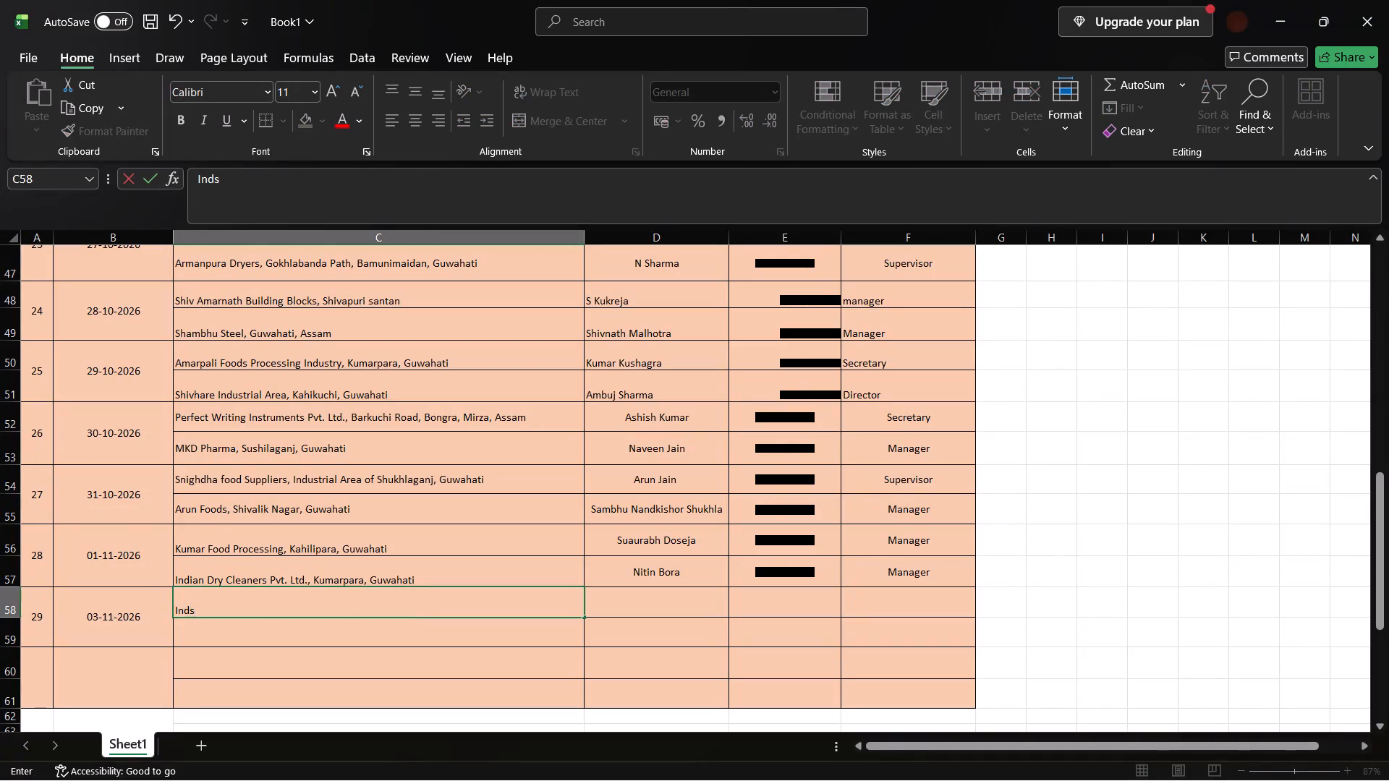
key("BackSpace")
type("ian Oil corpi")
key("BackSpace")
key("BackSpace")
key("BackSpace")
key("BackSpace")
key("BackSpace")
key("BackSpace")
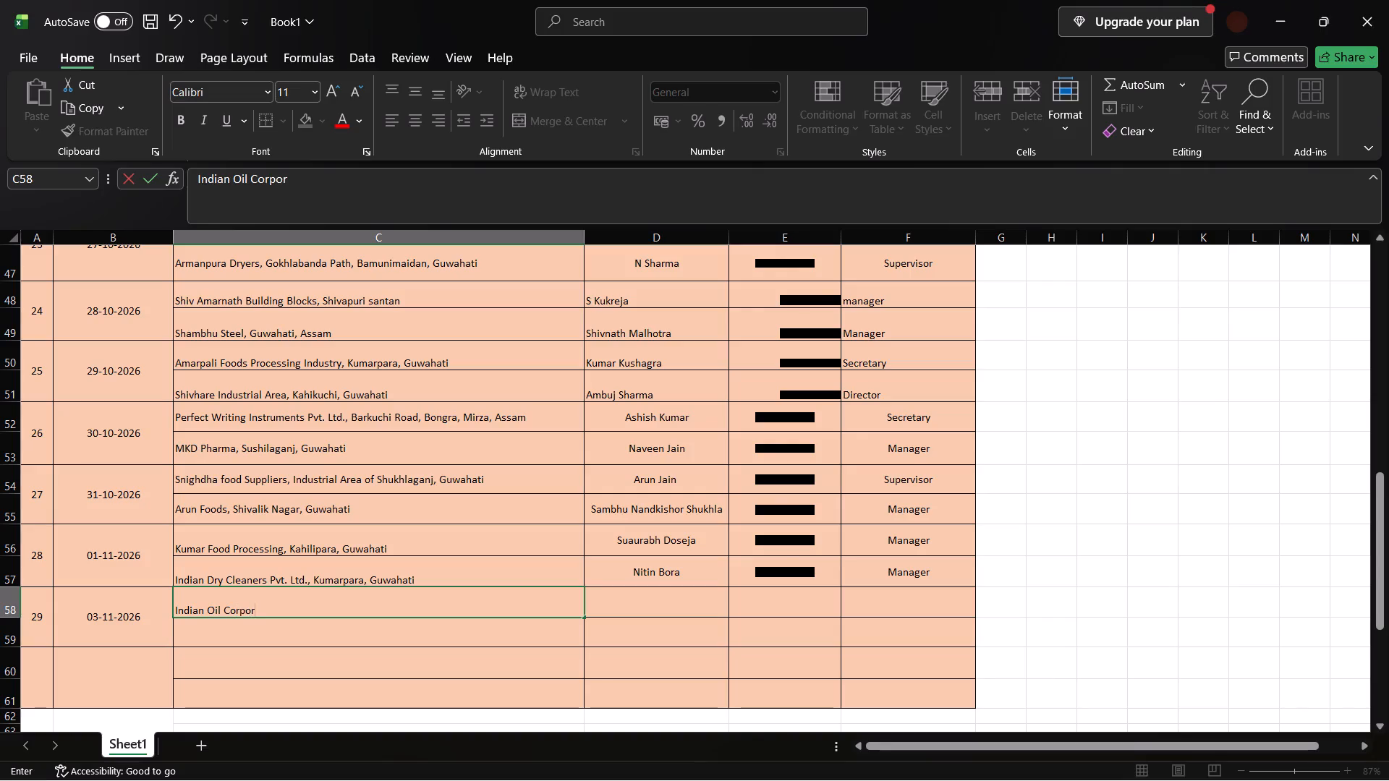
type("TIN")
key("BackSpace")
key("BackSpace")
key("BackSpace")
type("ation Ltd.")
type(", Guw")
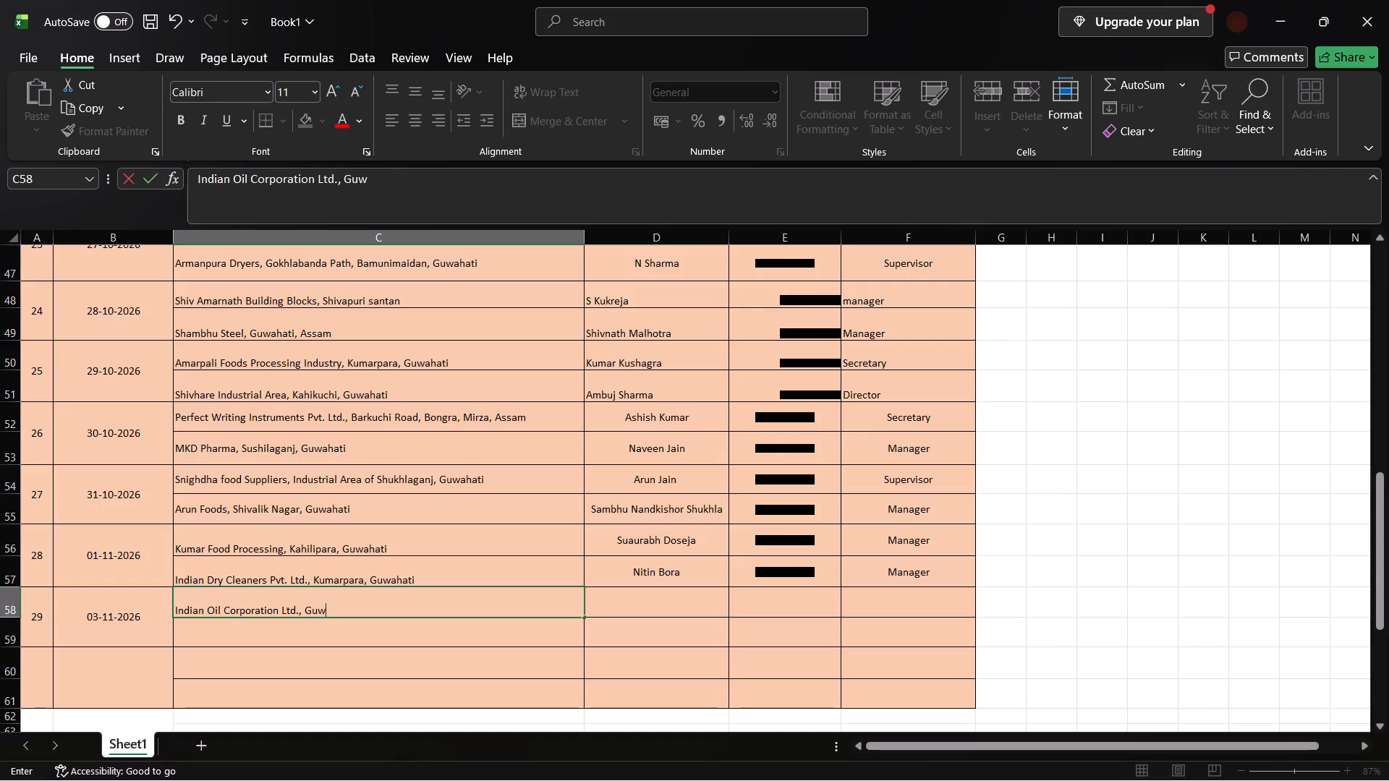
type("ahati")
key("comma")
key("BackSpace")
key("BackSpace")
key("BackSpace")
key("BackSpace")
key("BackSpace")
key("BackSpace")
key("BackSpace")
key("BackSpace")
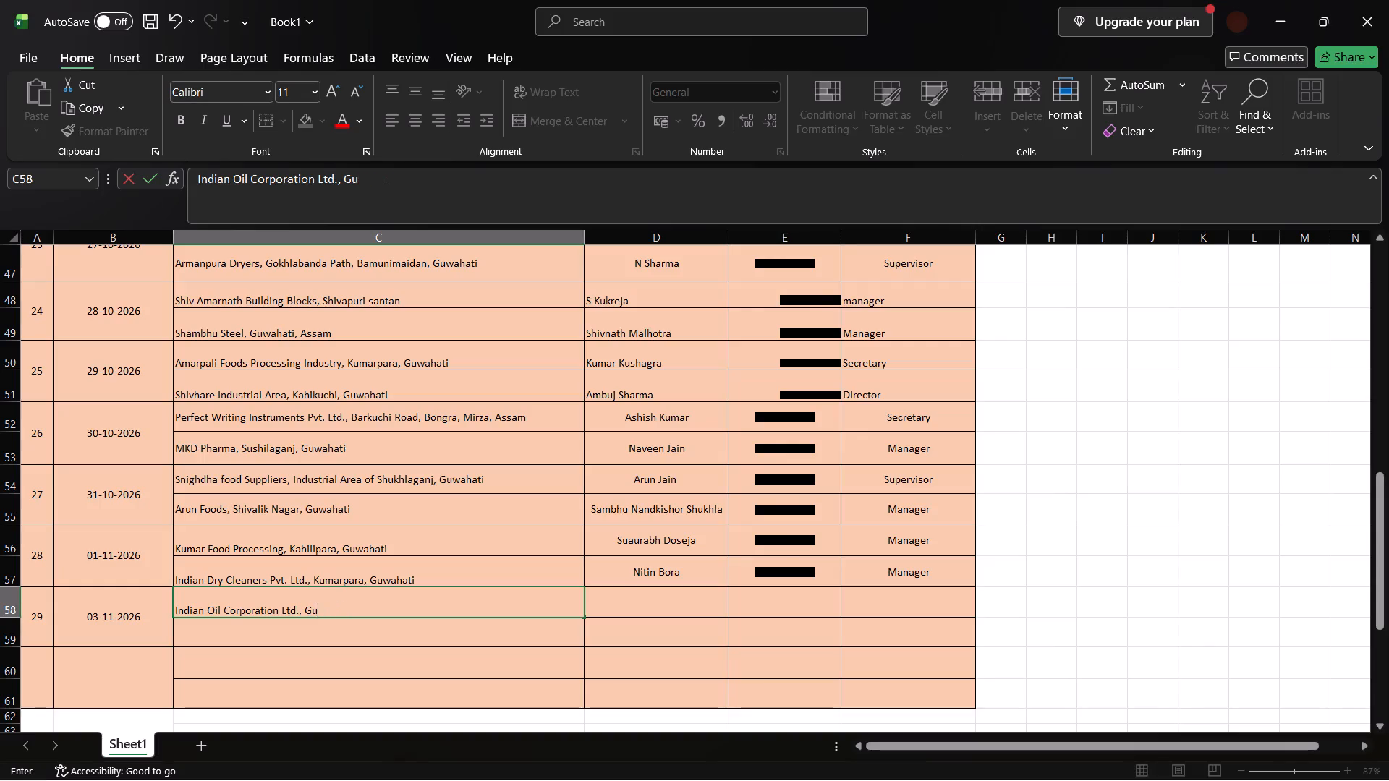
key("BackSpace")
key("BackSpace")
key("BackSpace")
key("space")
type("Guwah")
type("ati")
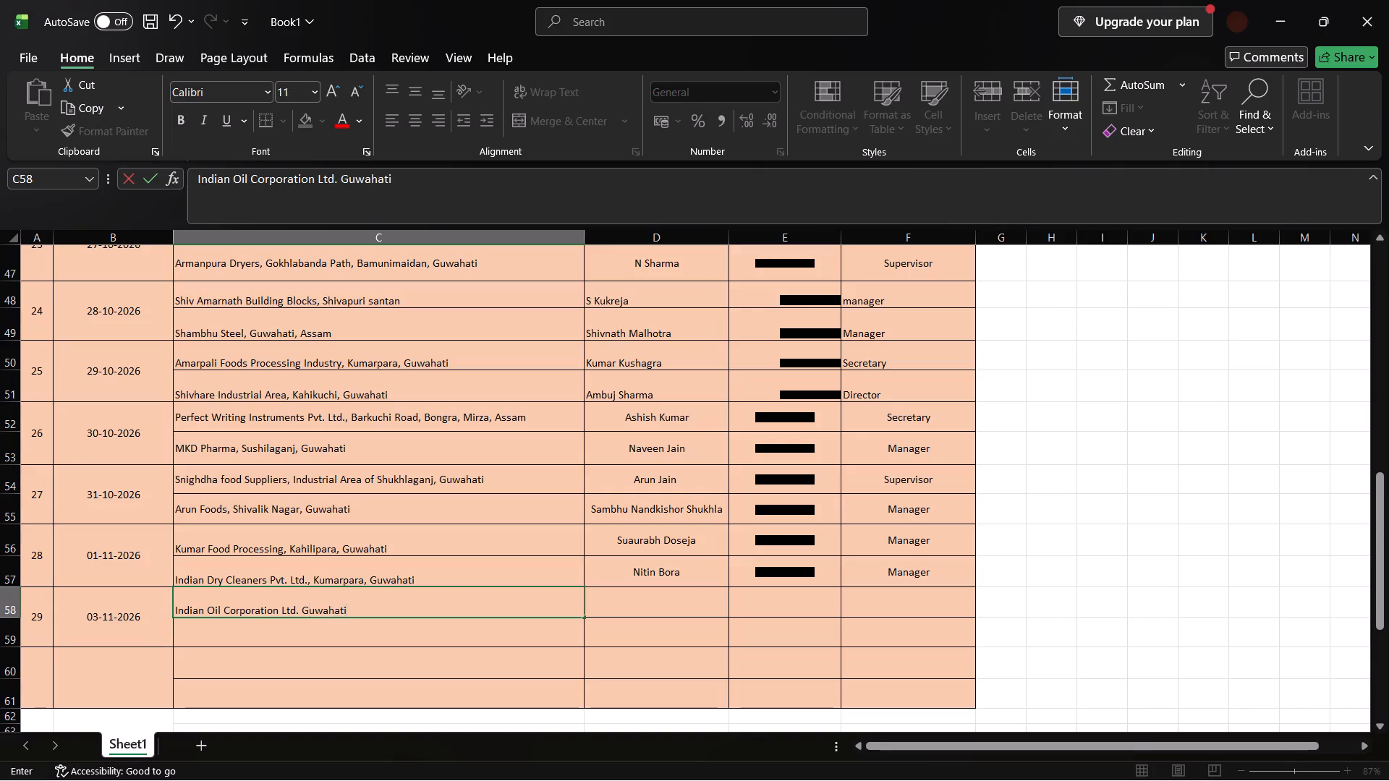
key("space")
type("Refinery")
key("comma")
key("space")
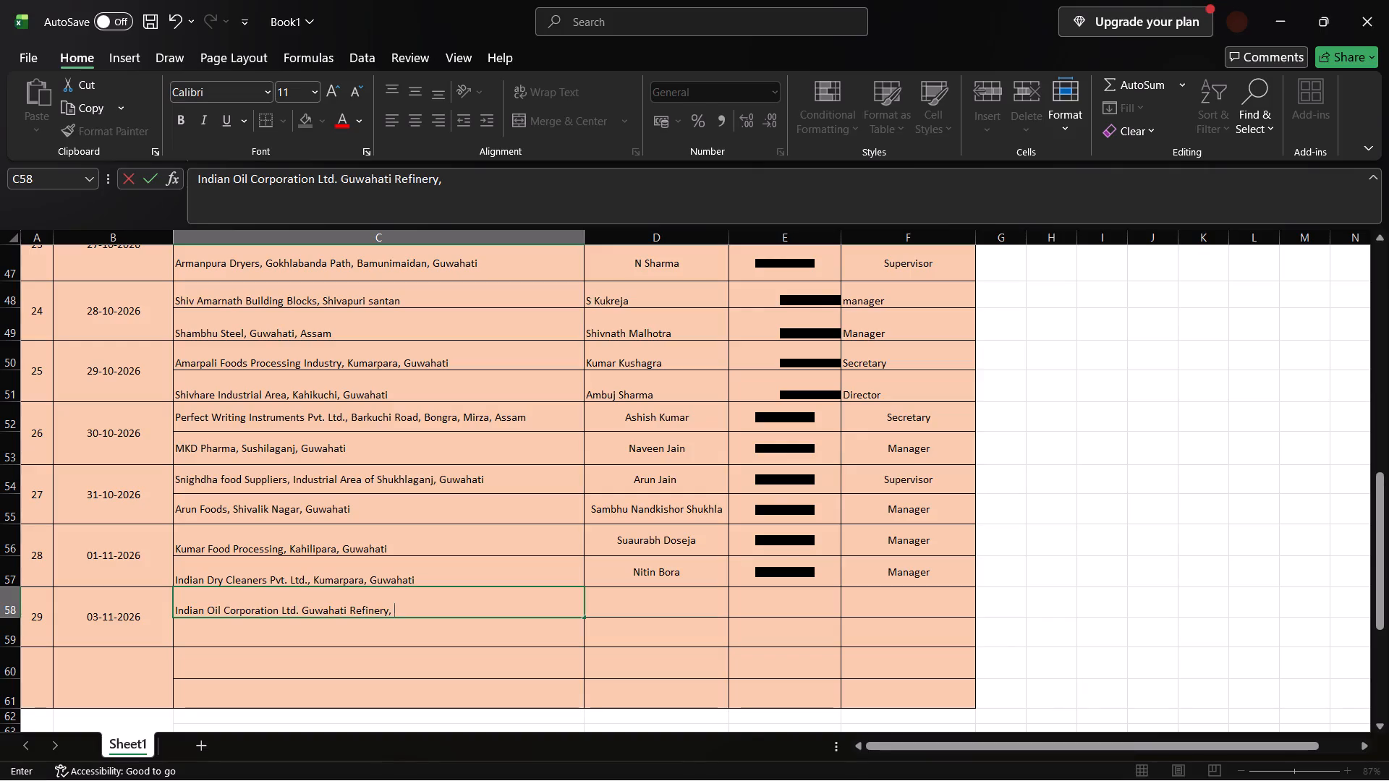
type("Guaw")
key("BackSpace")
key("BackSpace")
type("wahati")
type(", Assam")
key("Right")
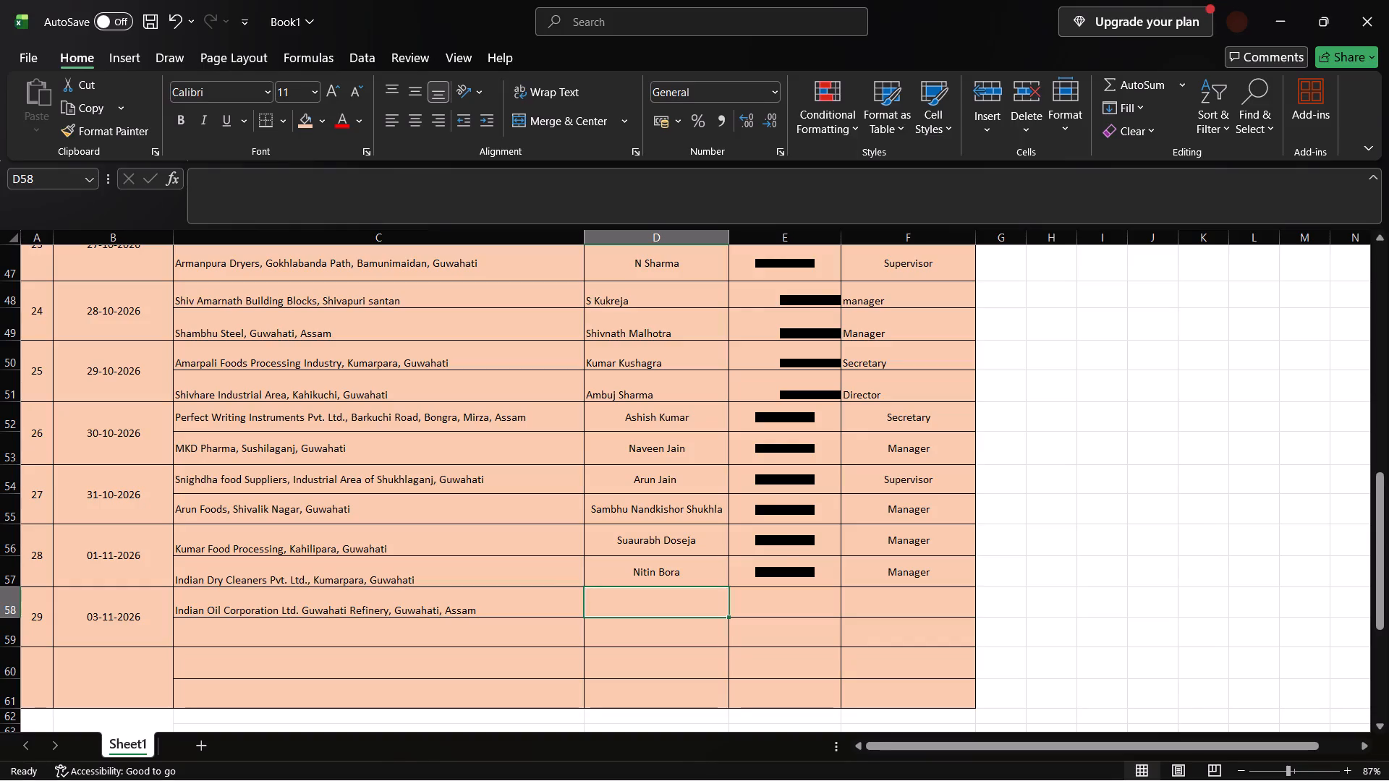
Fill in the contact person's name, phone number and the designation Secretary in D58 to F58.
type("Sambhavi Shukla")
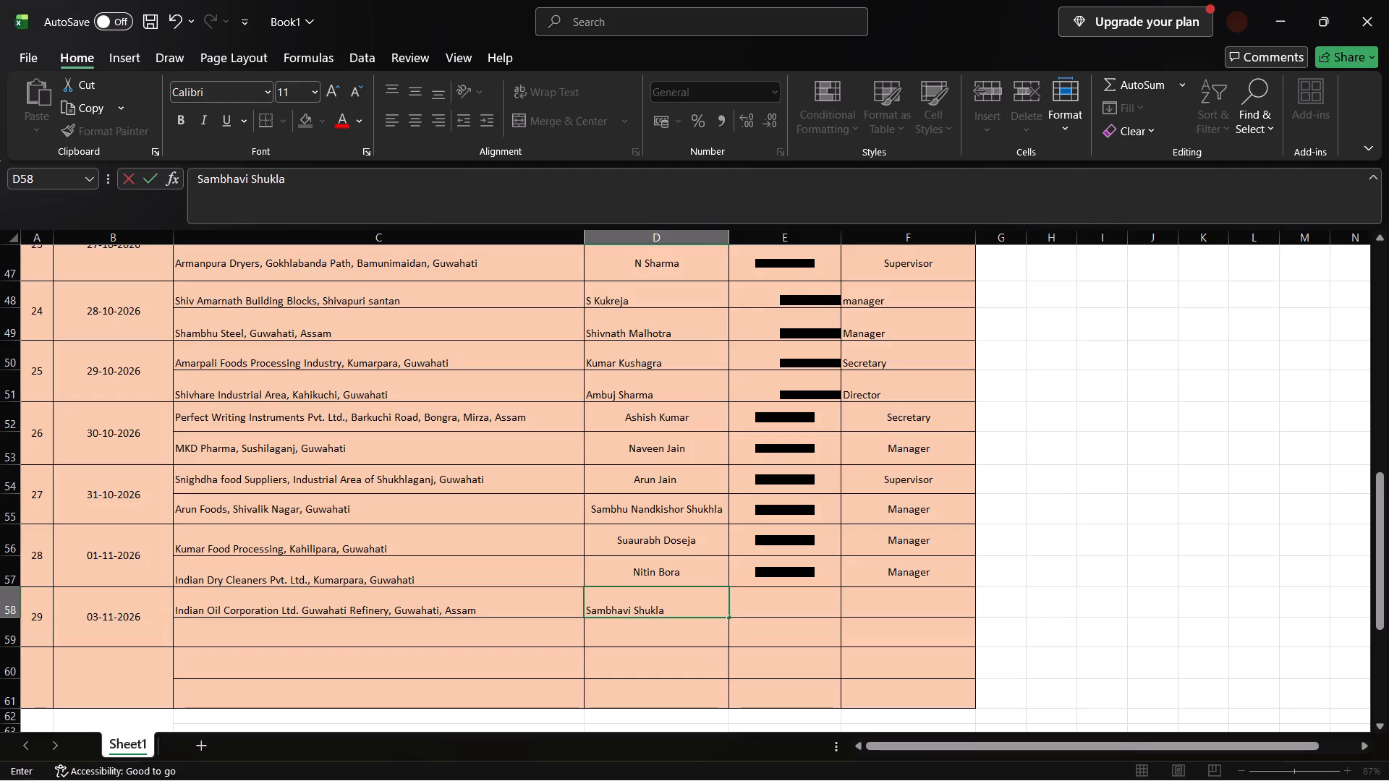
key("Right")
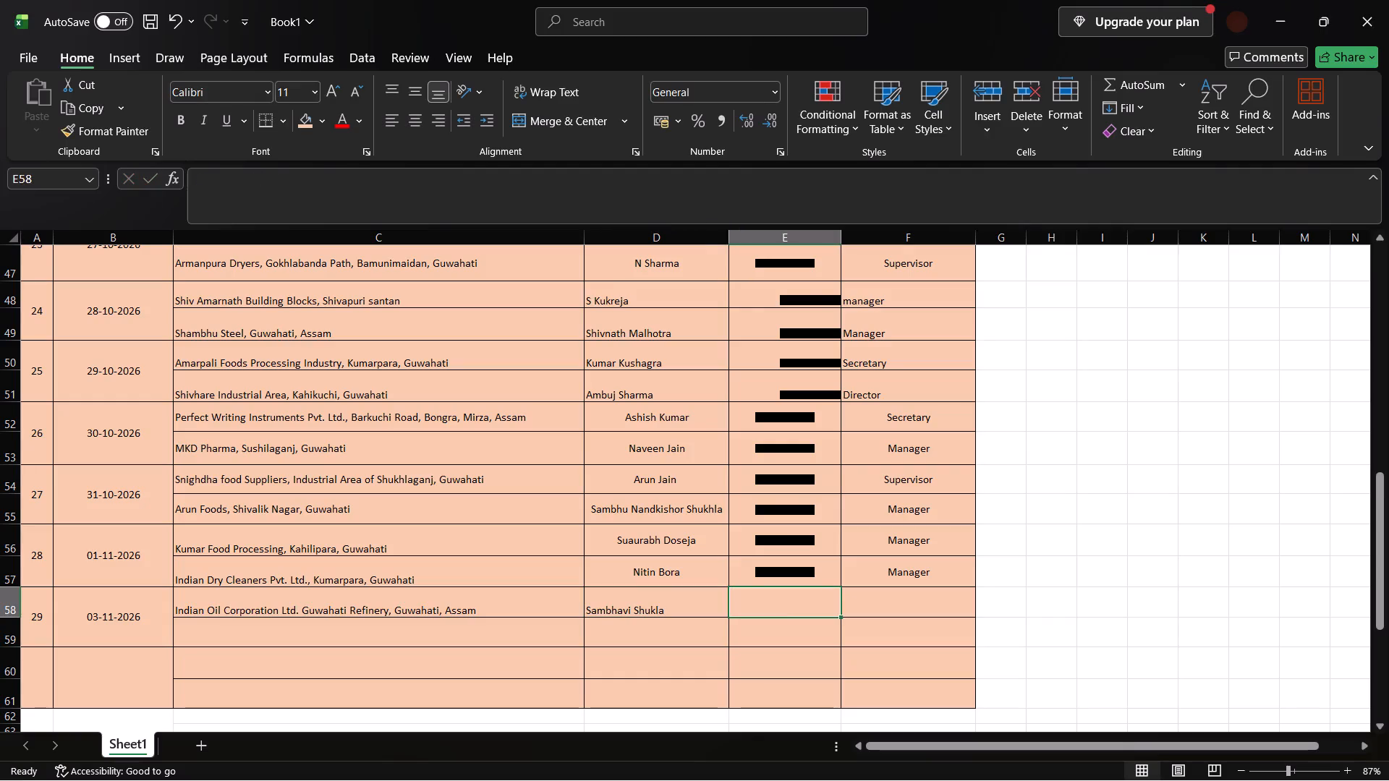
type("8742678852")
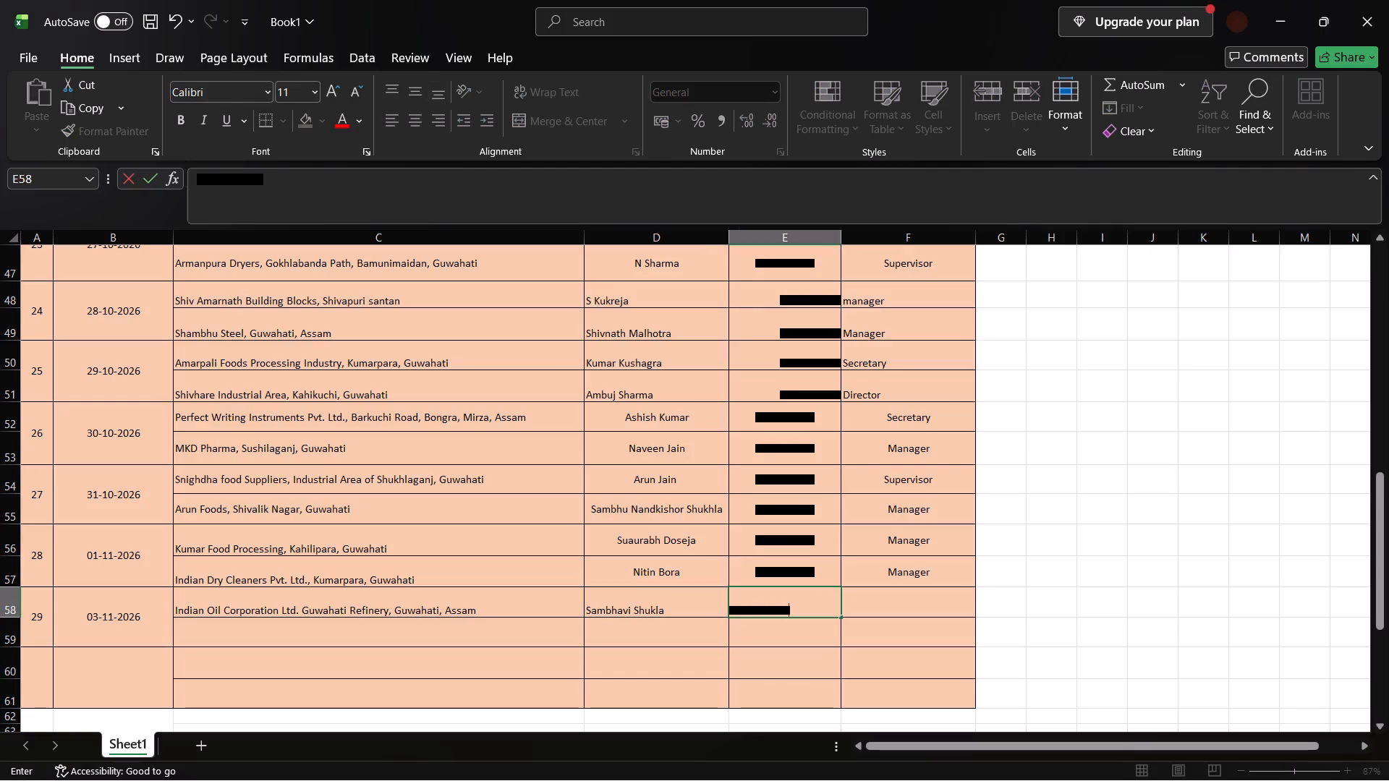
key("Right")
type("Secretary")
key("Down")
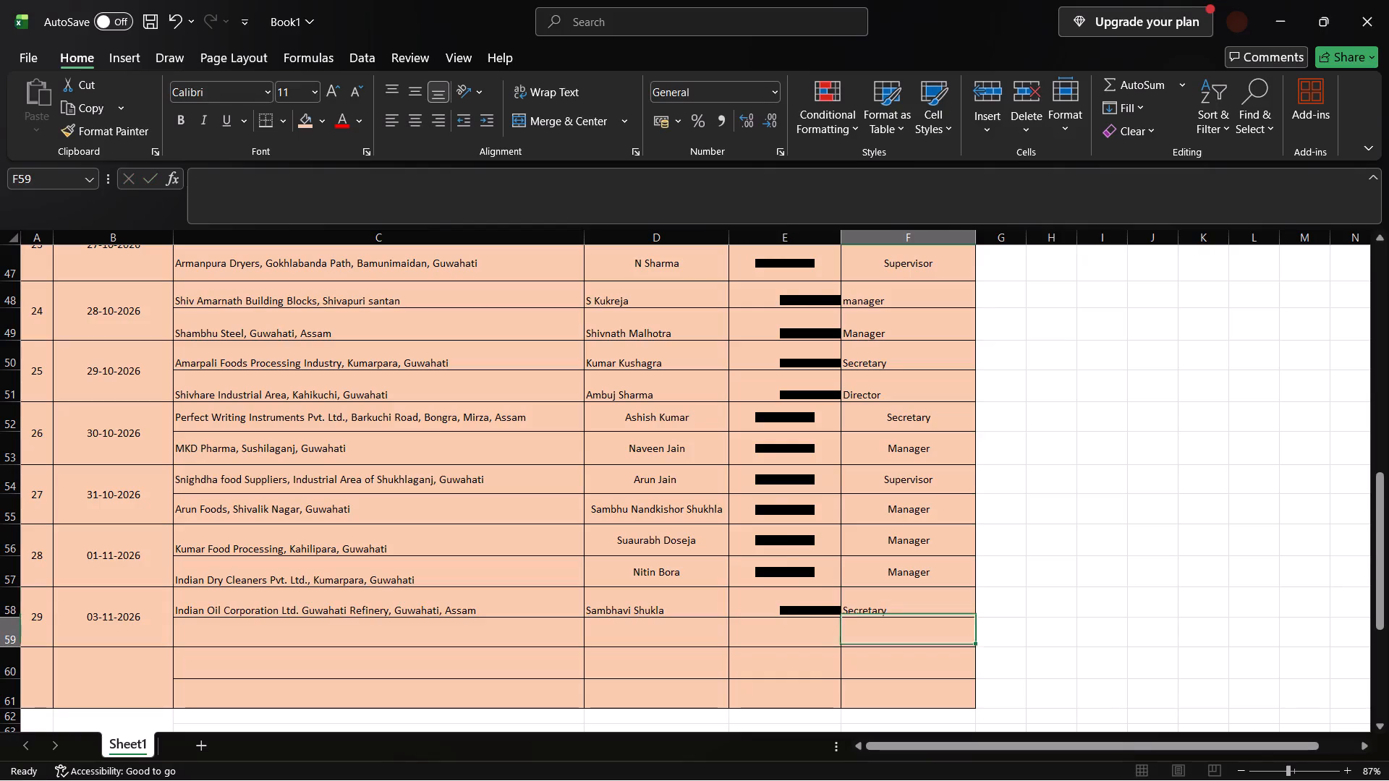
Enter the company "DS Group (Dharampal Satyapal), Bamunimaidan, Guwahati" in C59 as the second visit under serial number 29.
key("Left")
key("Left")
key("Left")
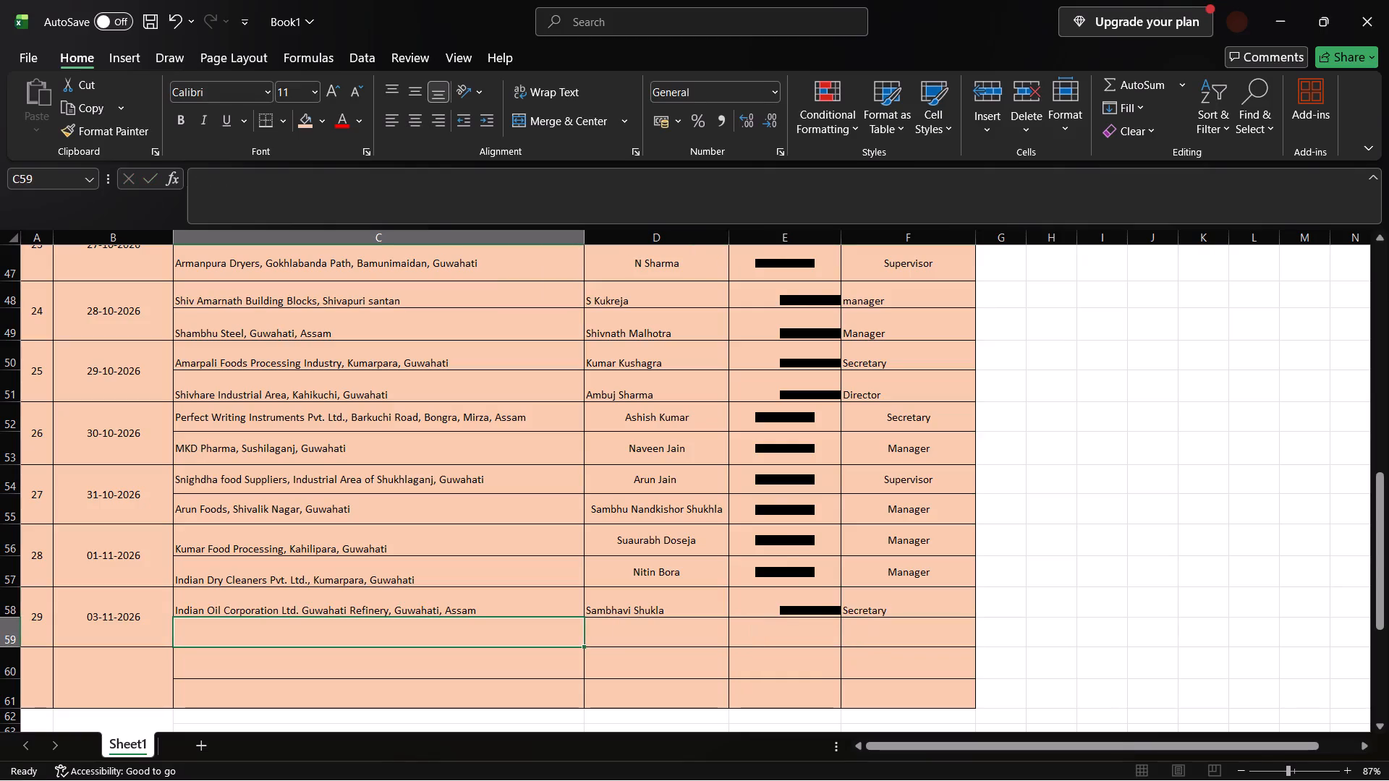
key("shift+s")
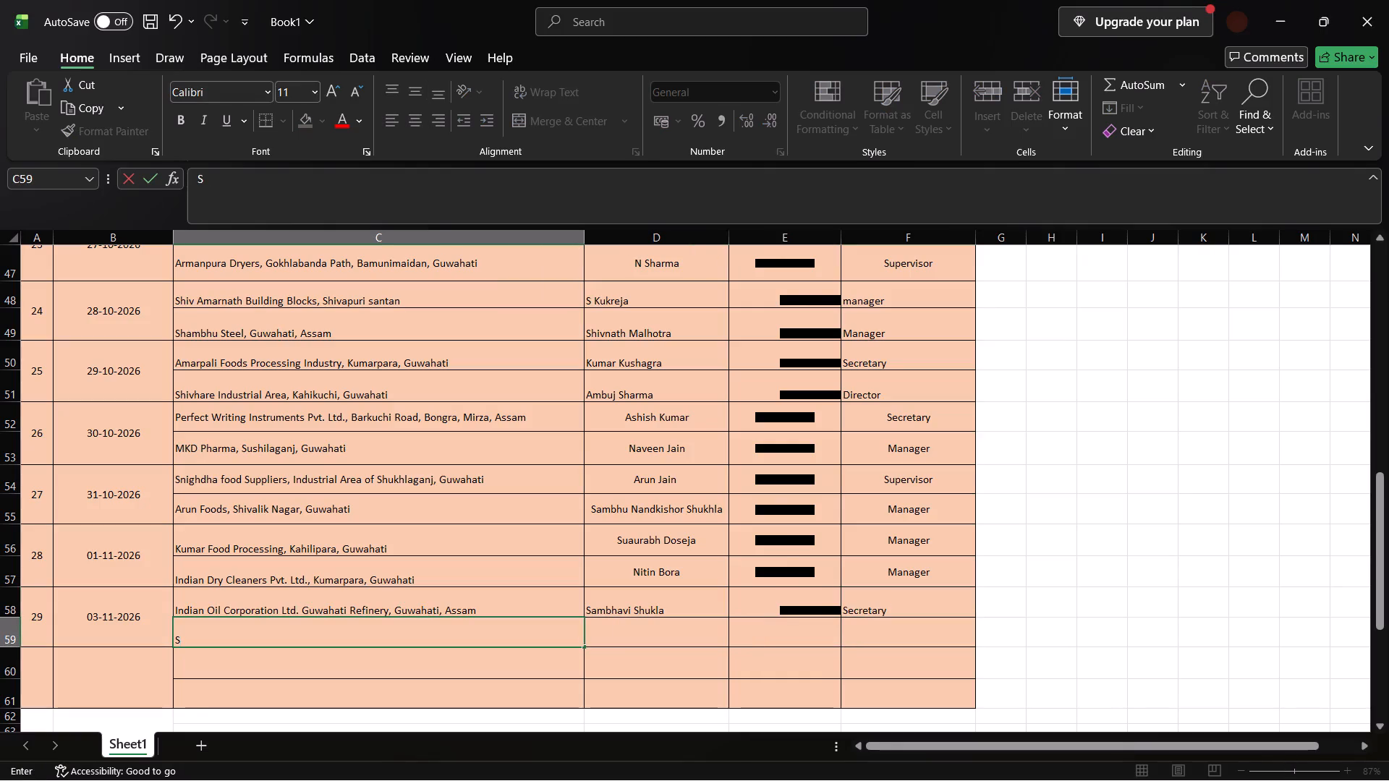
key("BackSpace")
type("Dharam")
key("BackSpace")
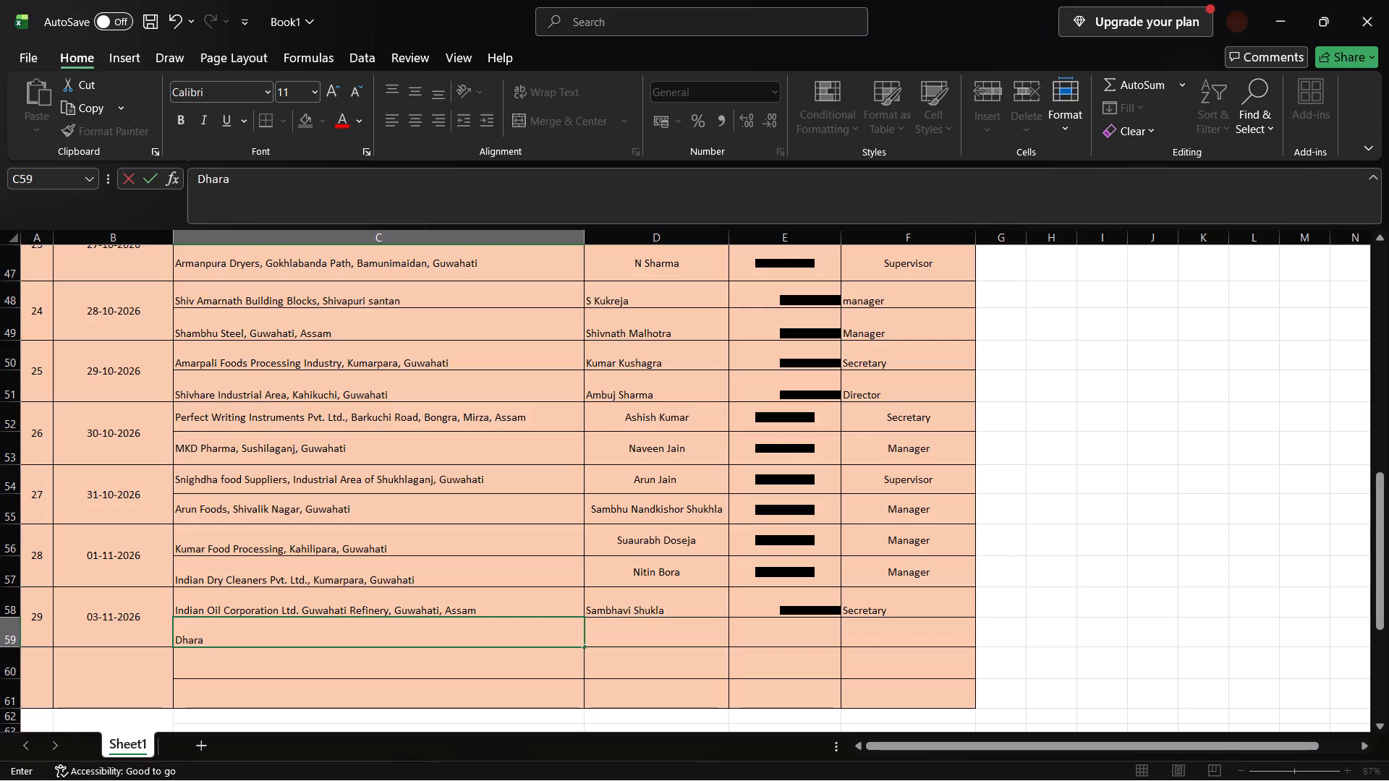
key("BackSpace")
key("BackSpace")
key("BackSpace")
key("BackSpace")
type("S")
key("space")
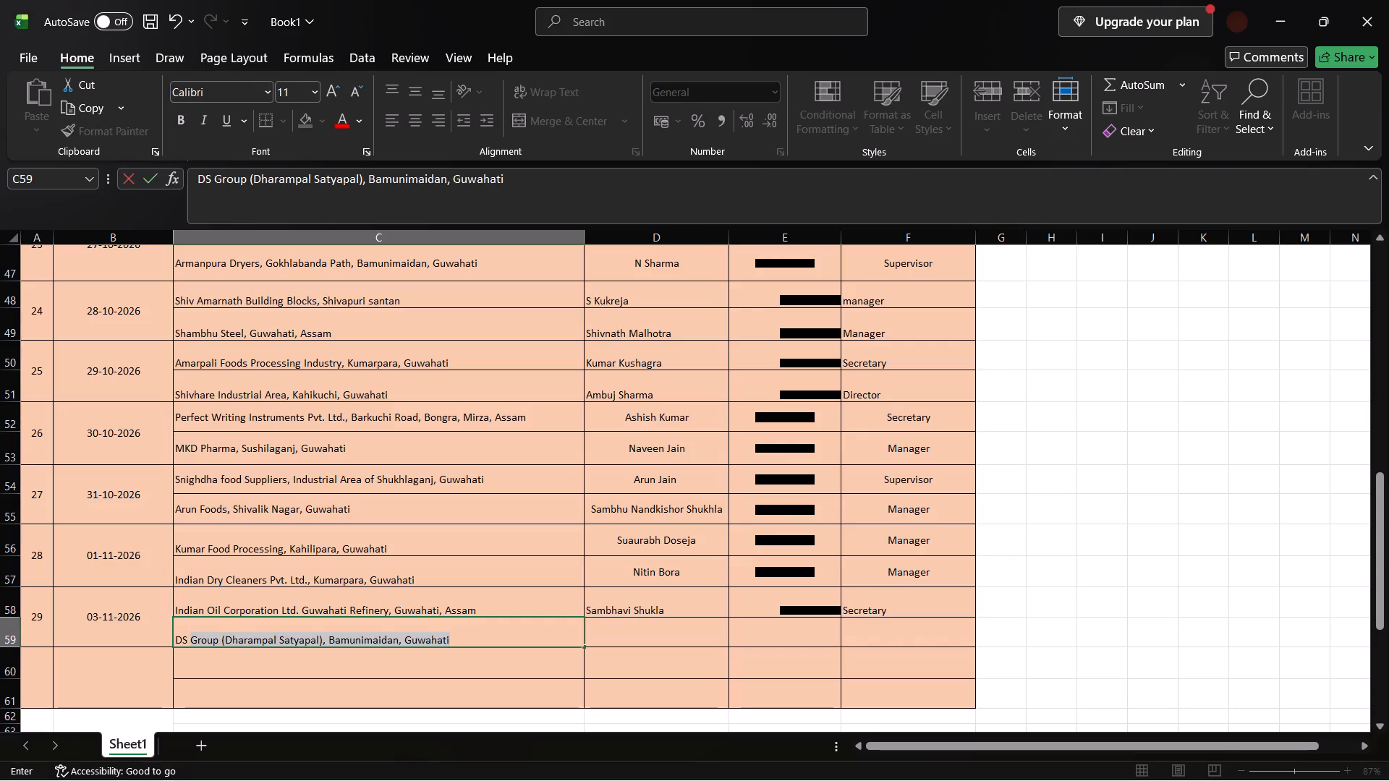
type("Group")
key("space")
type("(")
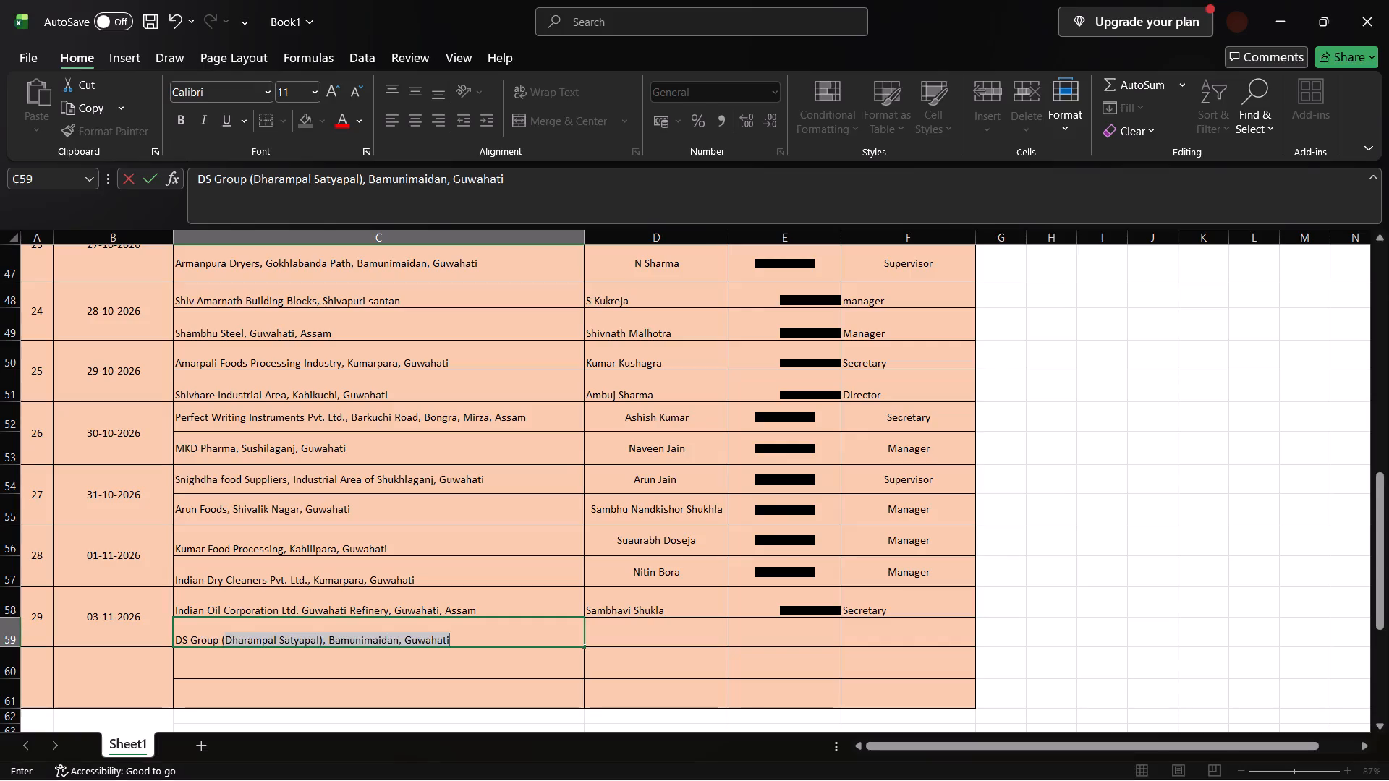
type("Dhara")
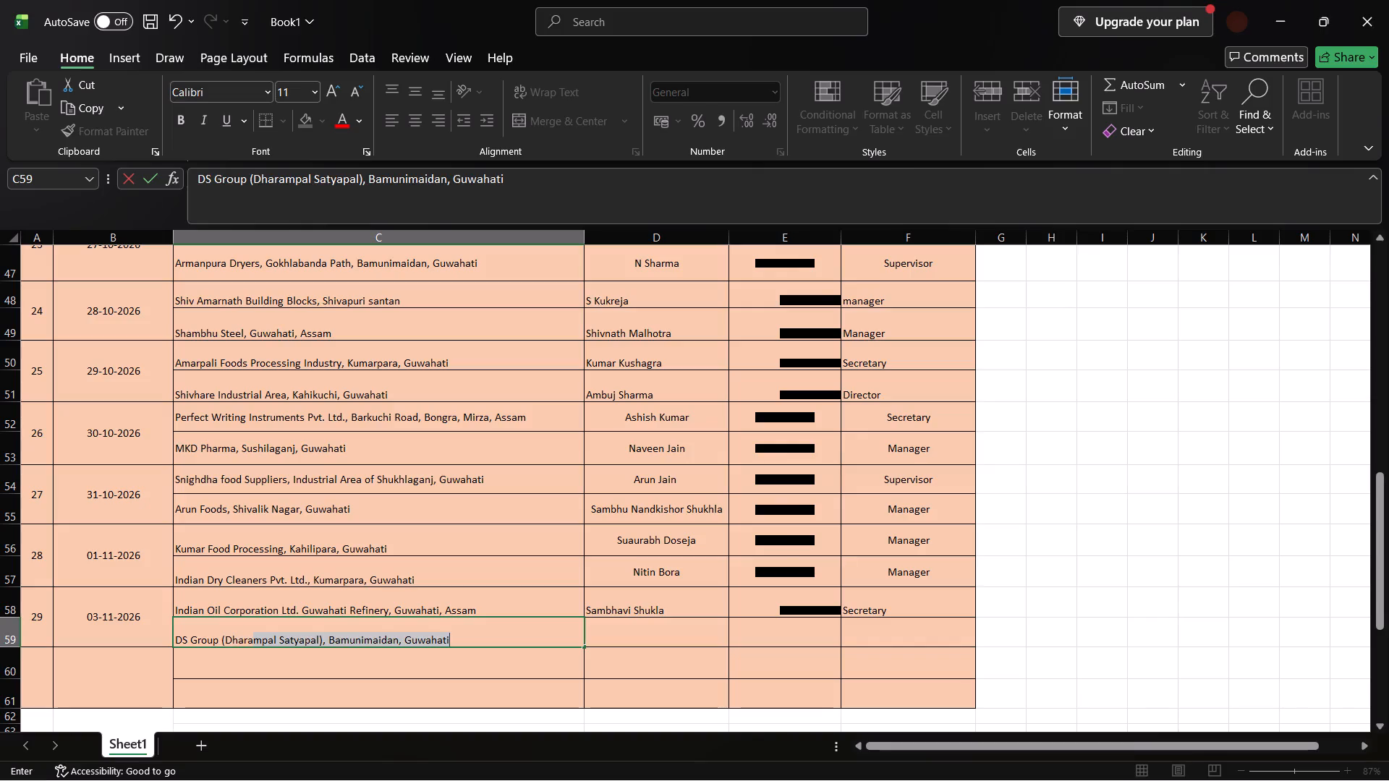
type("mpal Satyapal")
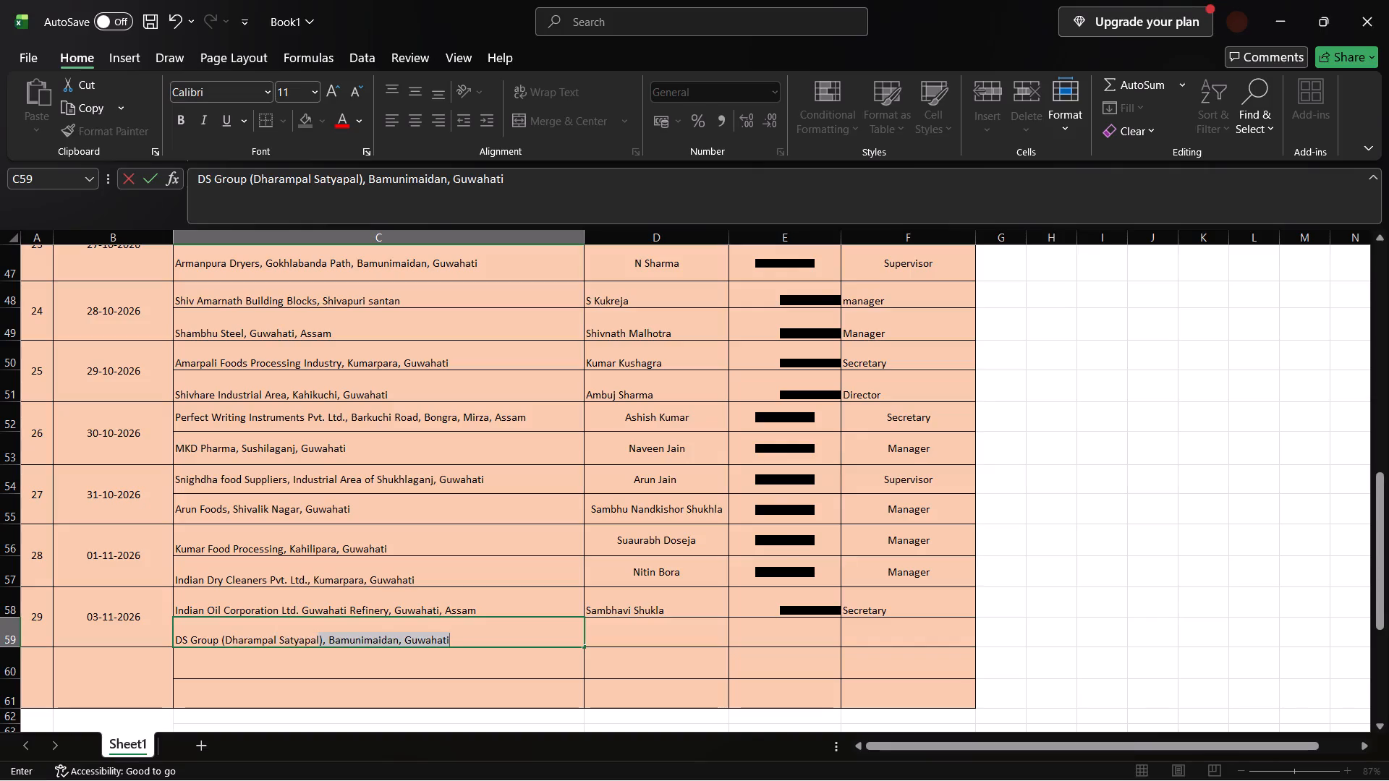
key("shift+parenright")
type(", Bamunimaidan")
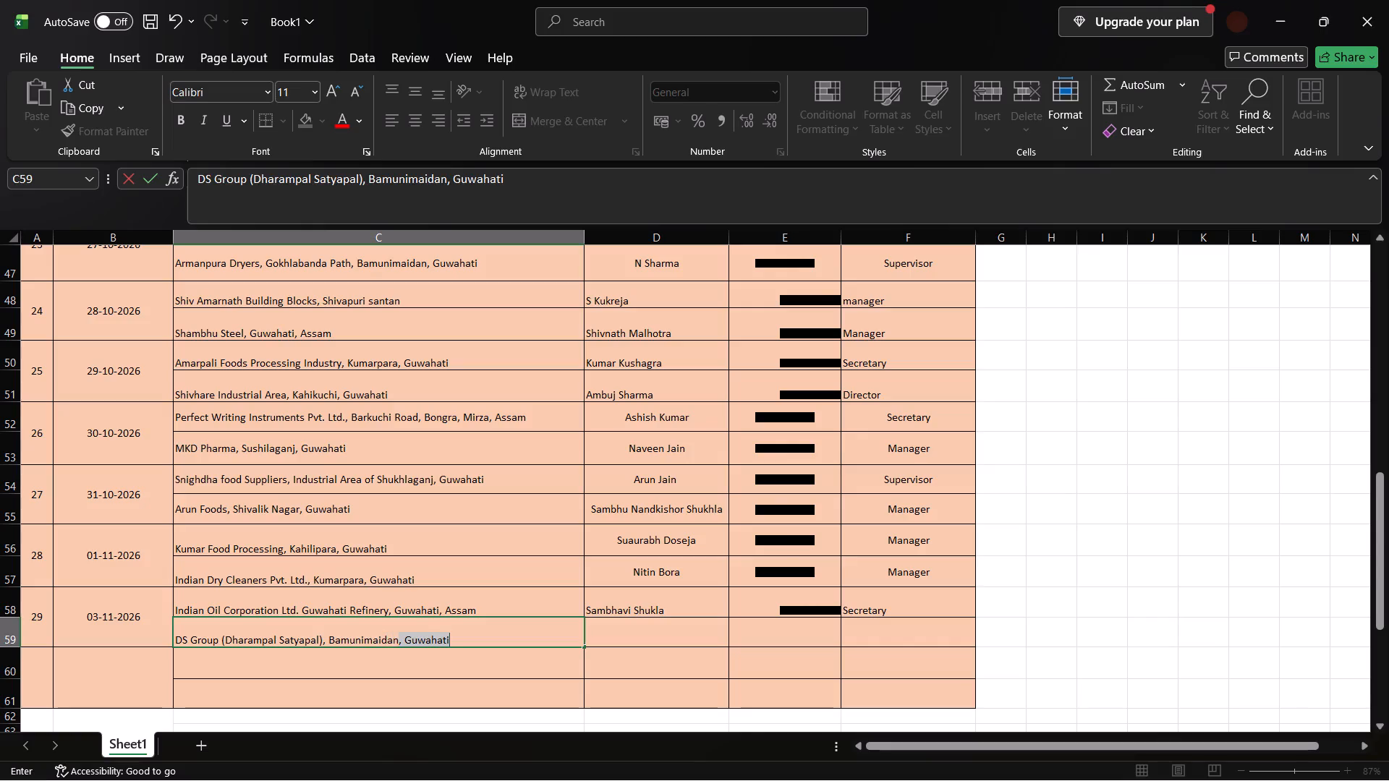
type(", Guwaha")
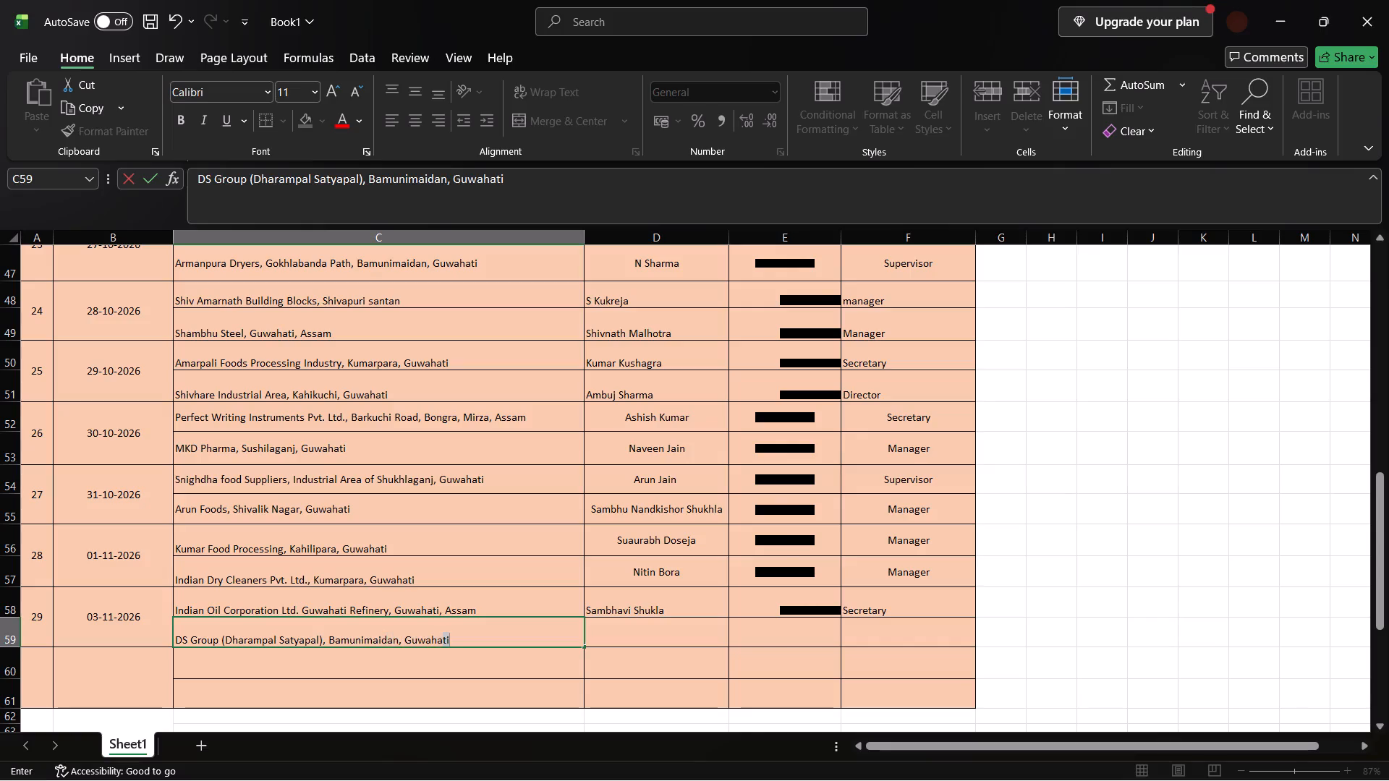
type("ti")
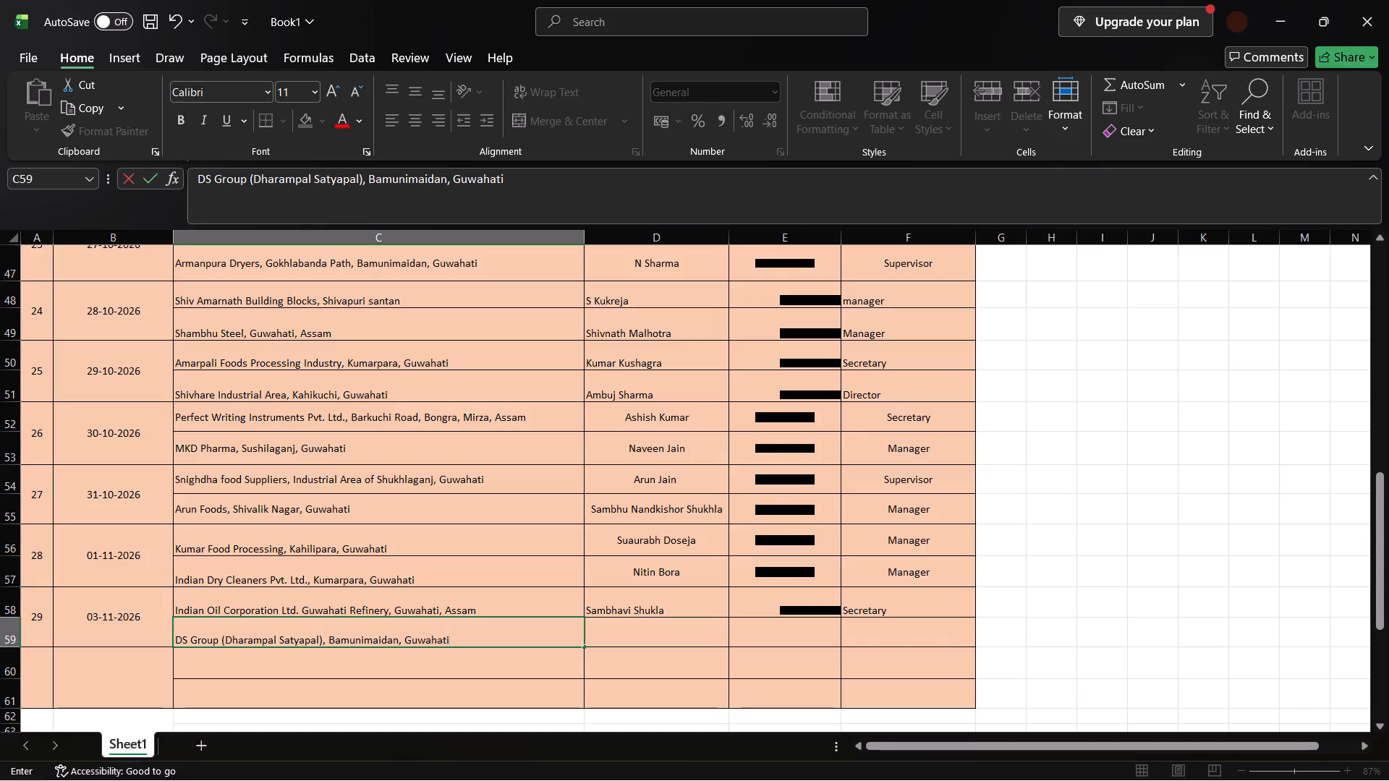
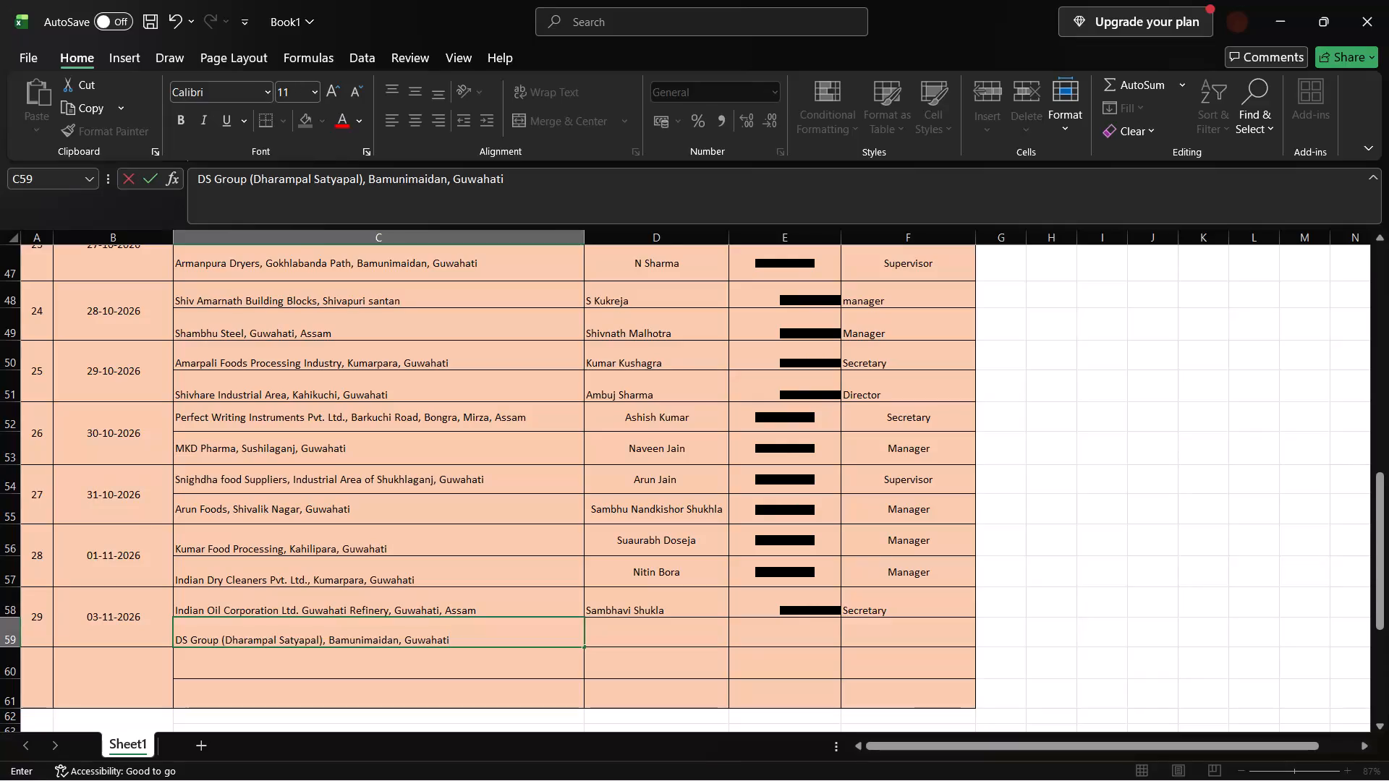
Enter the contact person's name in D59 for the DS Group (Dharampal Satyapal) visit.
left_click(658, 643)
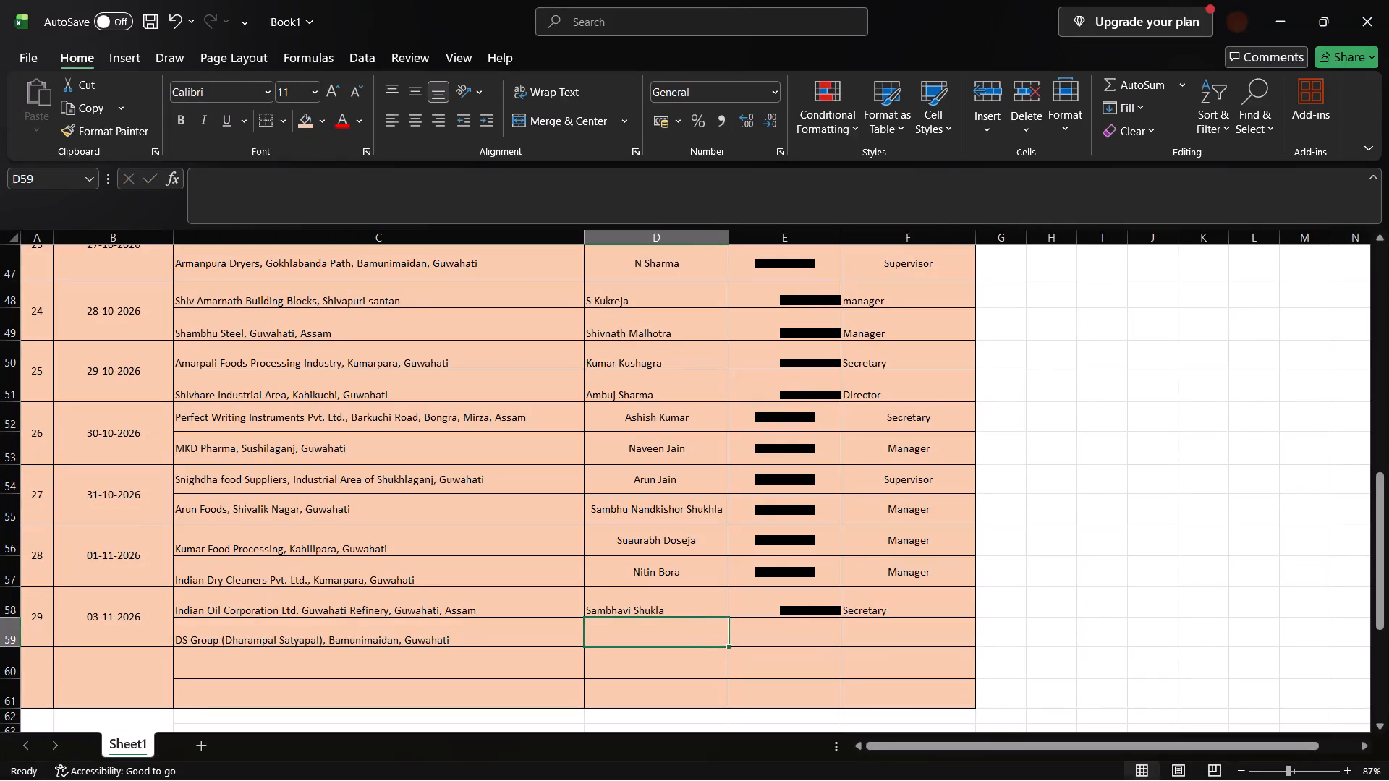
key("Return")
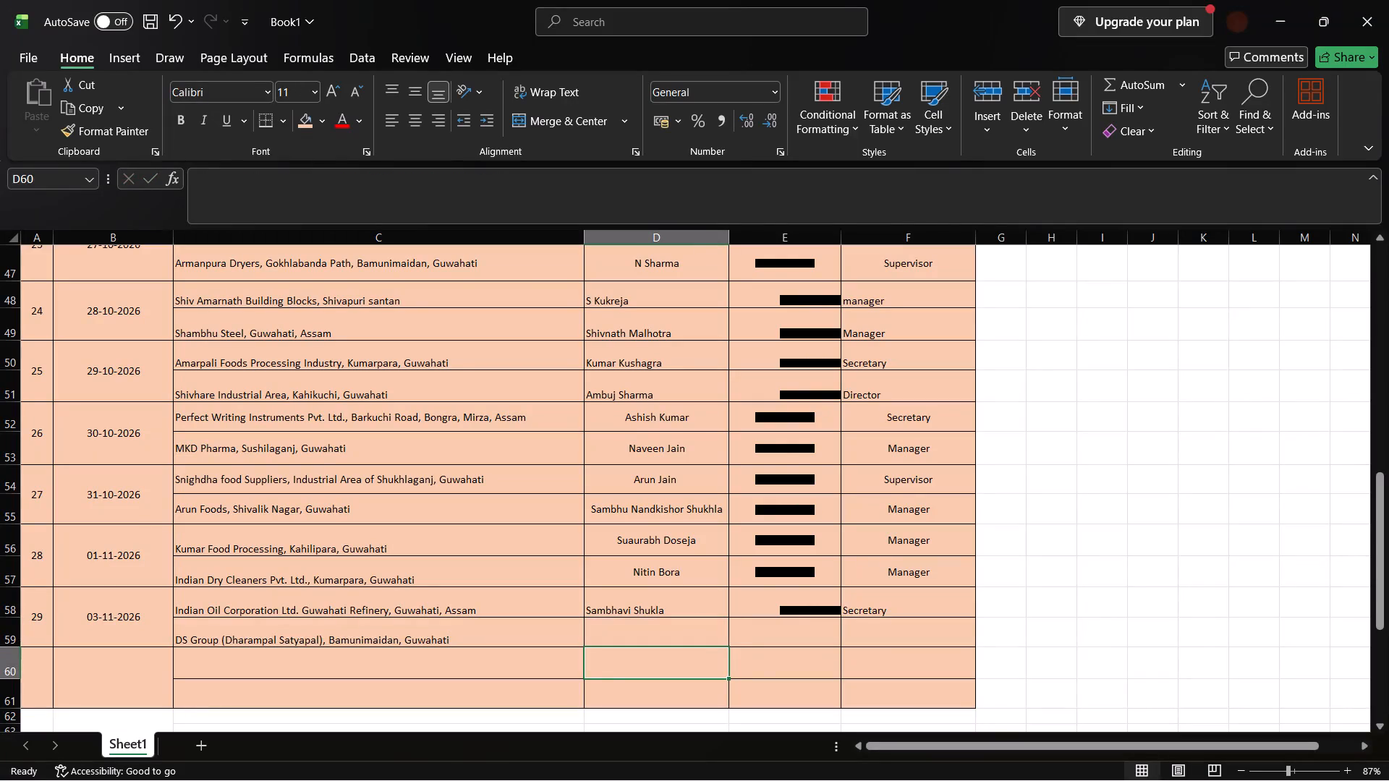
key("Up")
key("BackSpace")
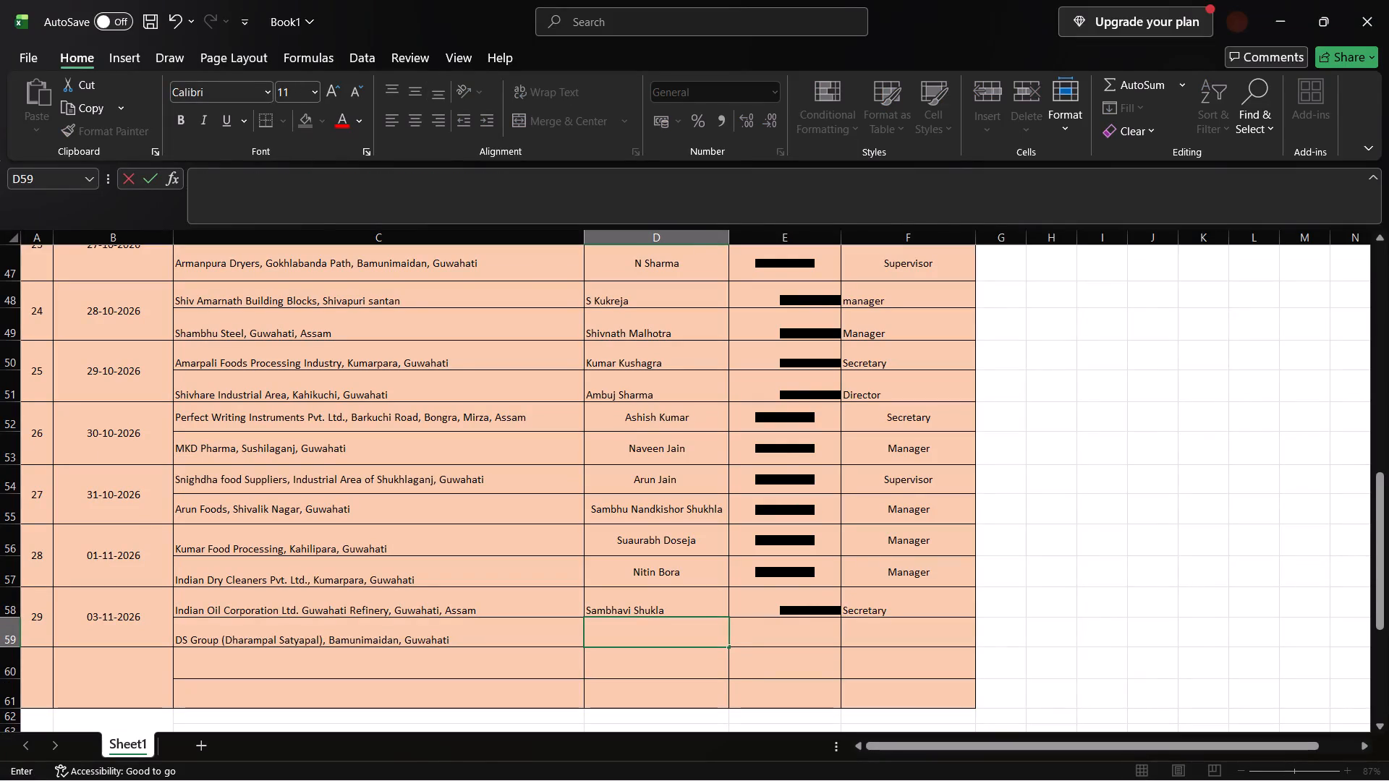
key("BackSpace")
key("Down")
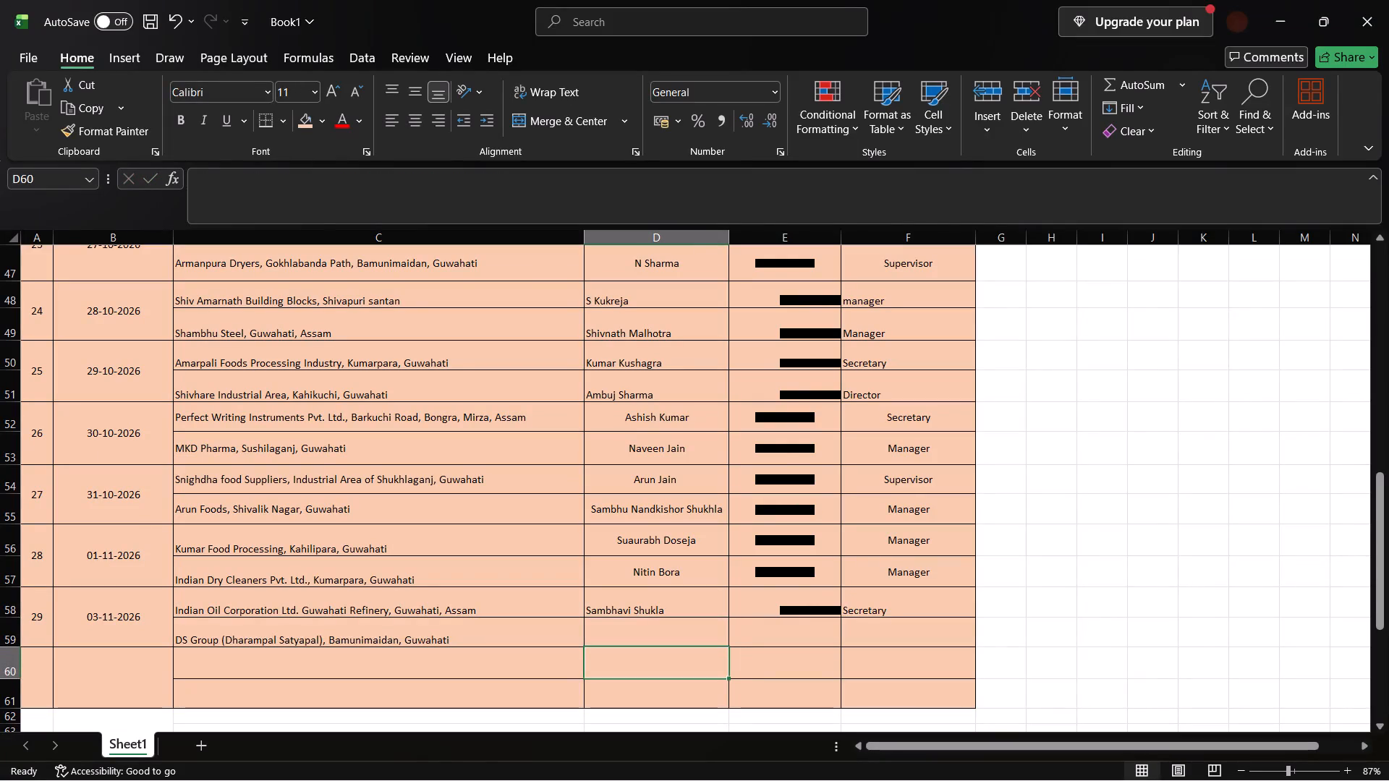
key("Up")
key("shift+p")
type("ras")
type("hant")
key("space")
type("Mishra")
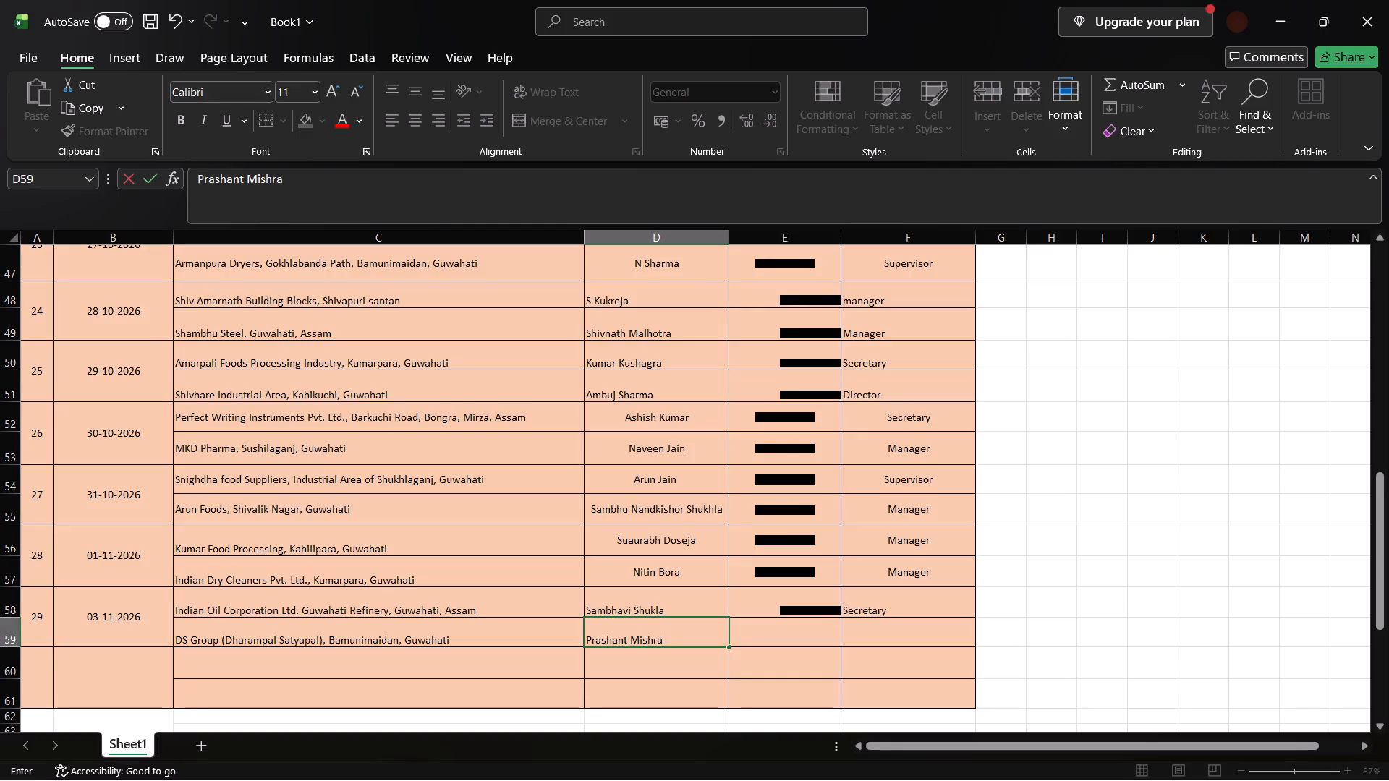
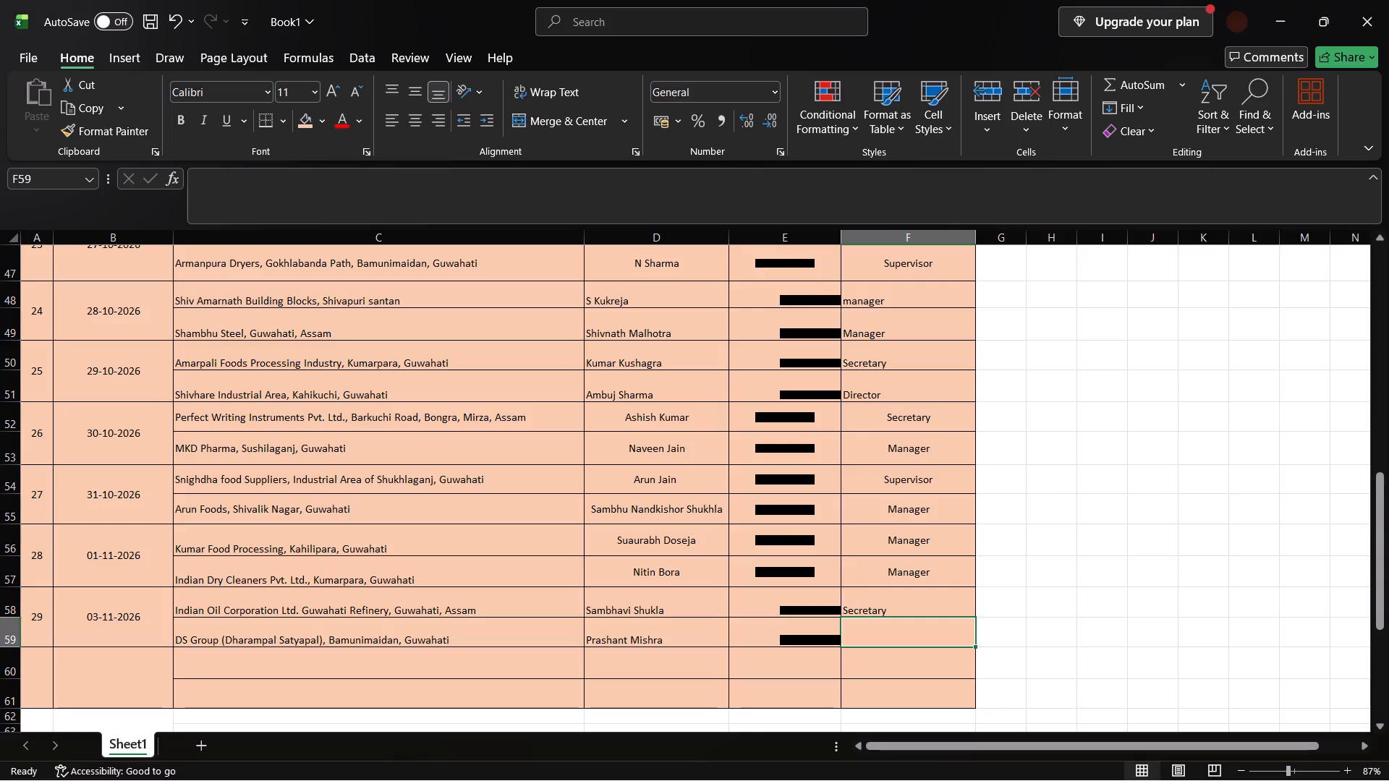
Enter General Manager as the contact's designation in F59 for the DS Group (Dharampal Satyapal) visit.
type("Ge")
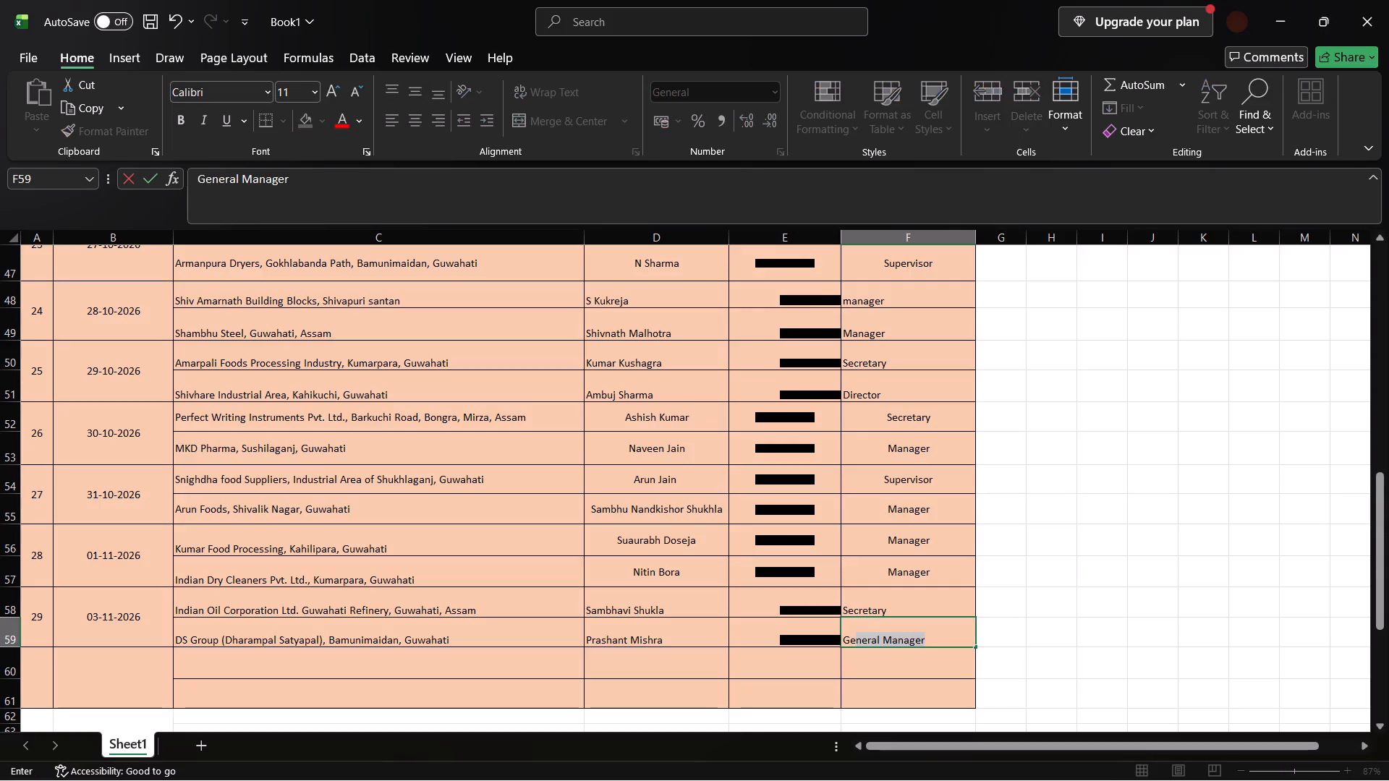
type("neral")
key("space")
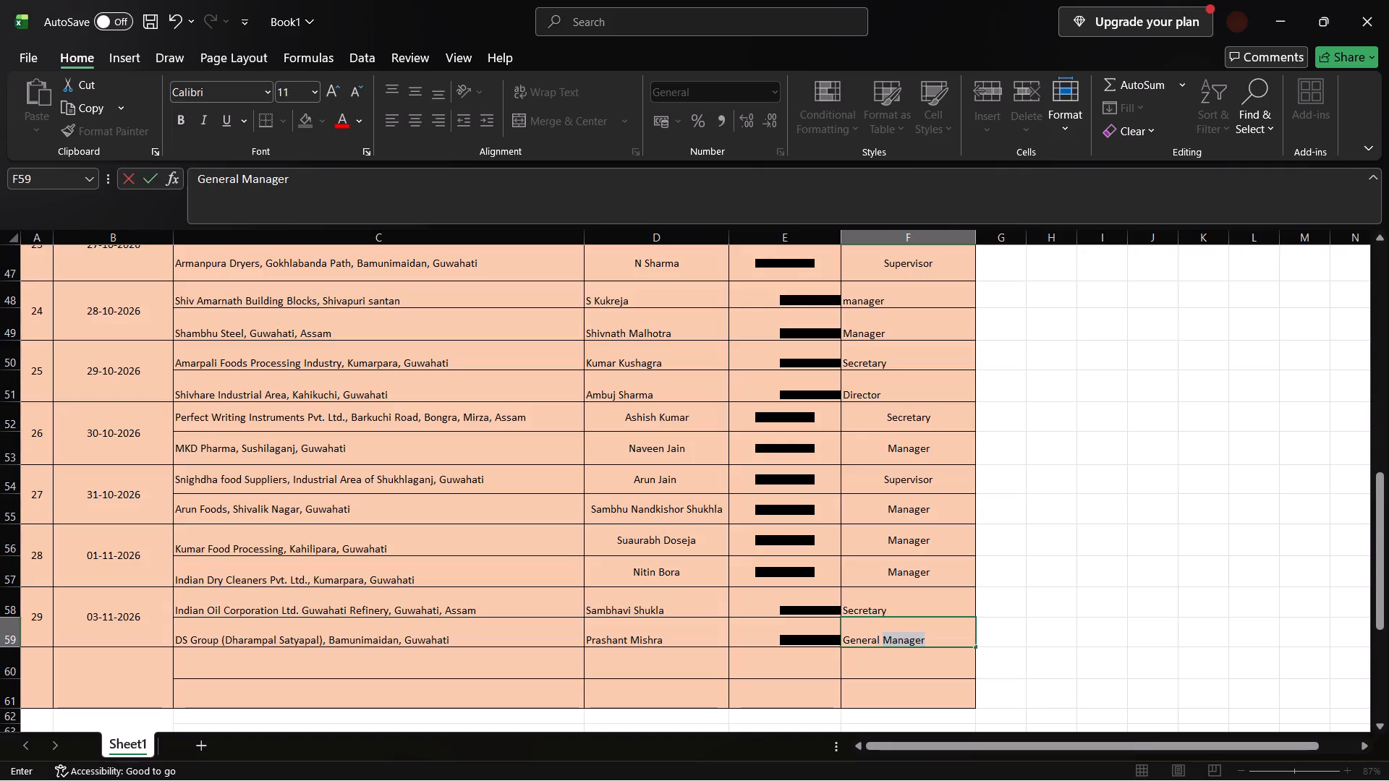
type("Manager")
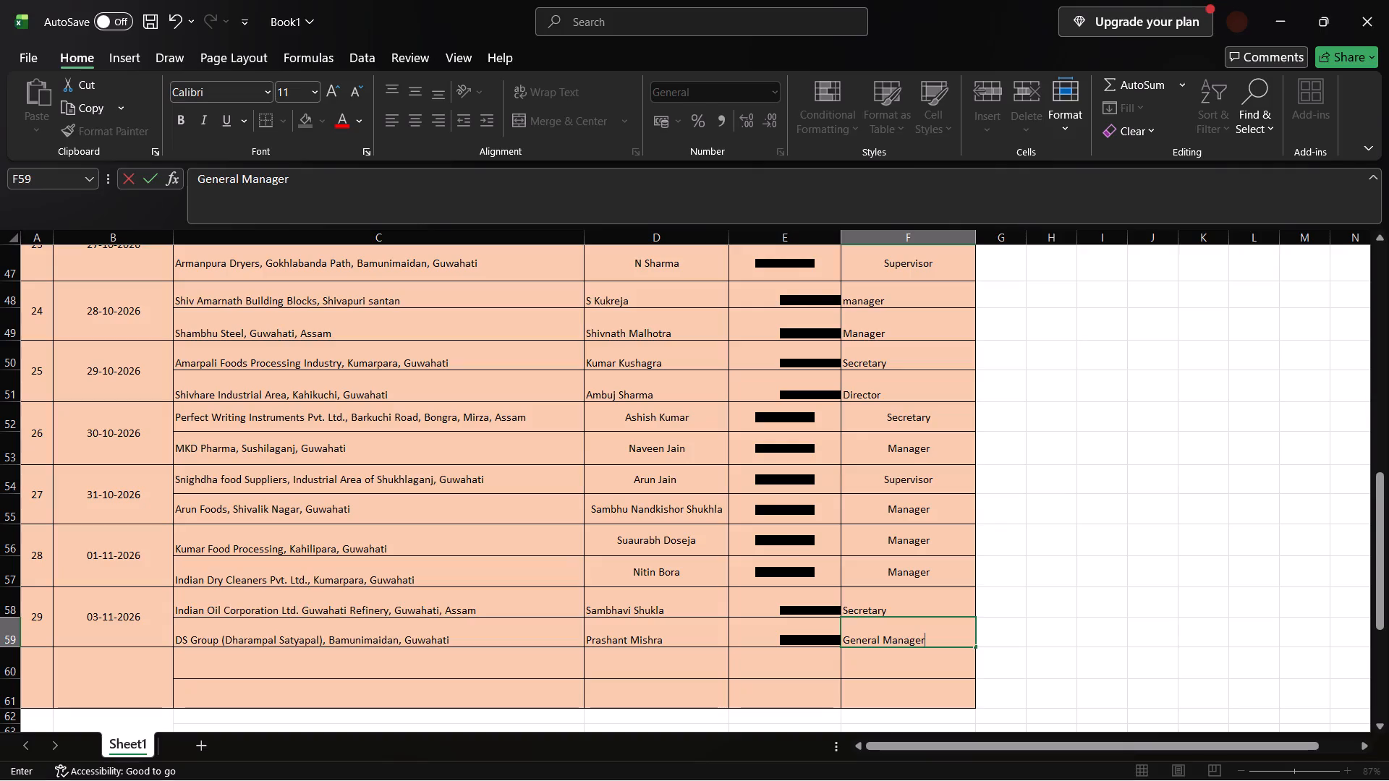
left_click(289, 667)
Start the next visit entry in row 60 with serial number 30 in column A and date 04-11-2026 in column B.
scroll(289, 667, "down", 2)
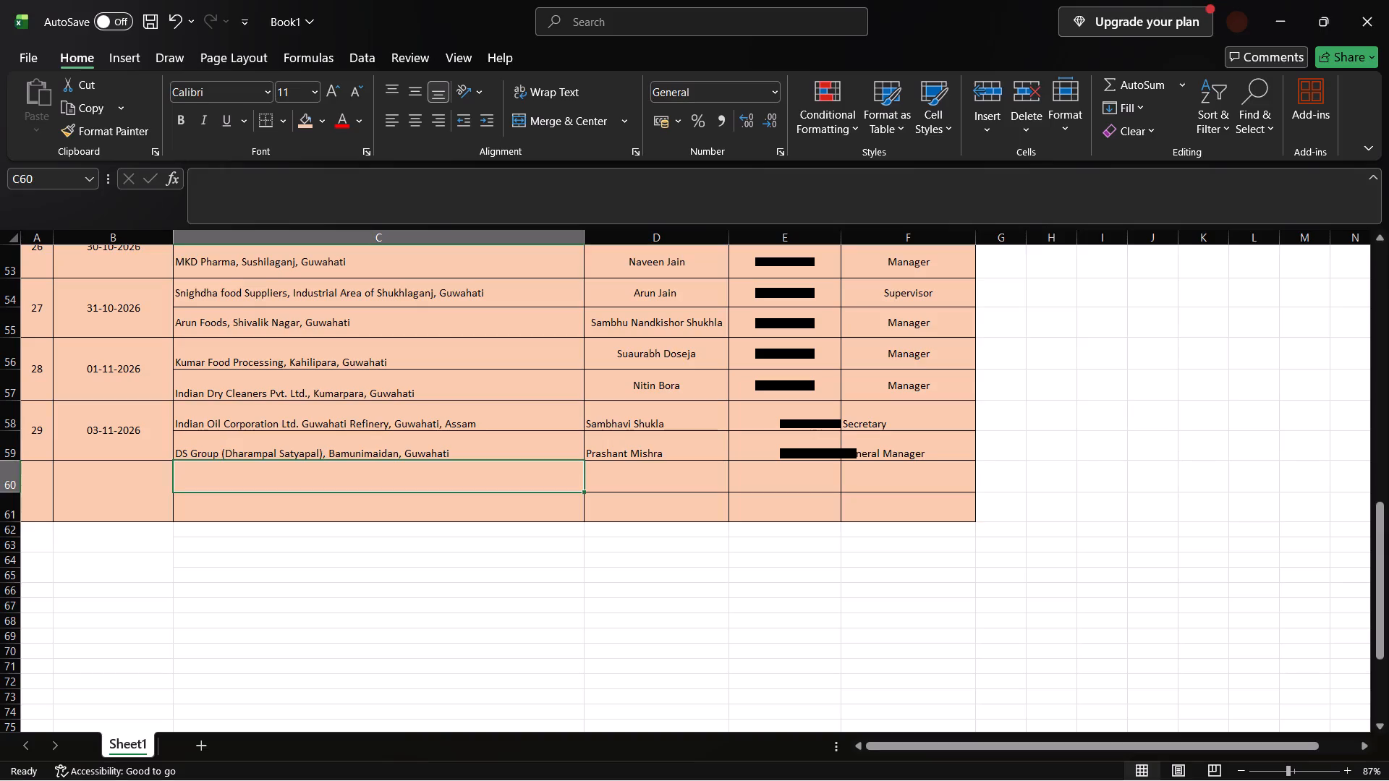
left_click(45, 481)
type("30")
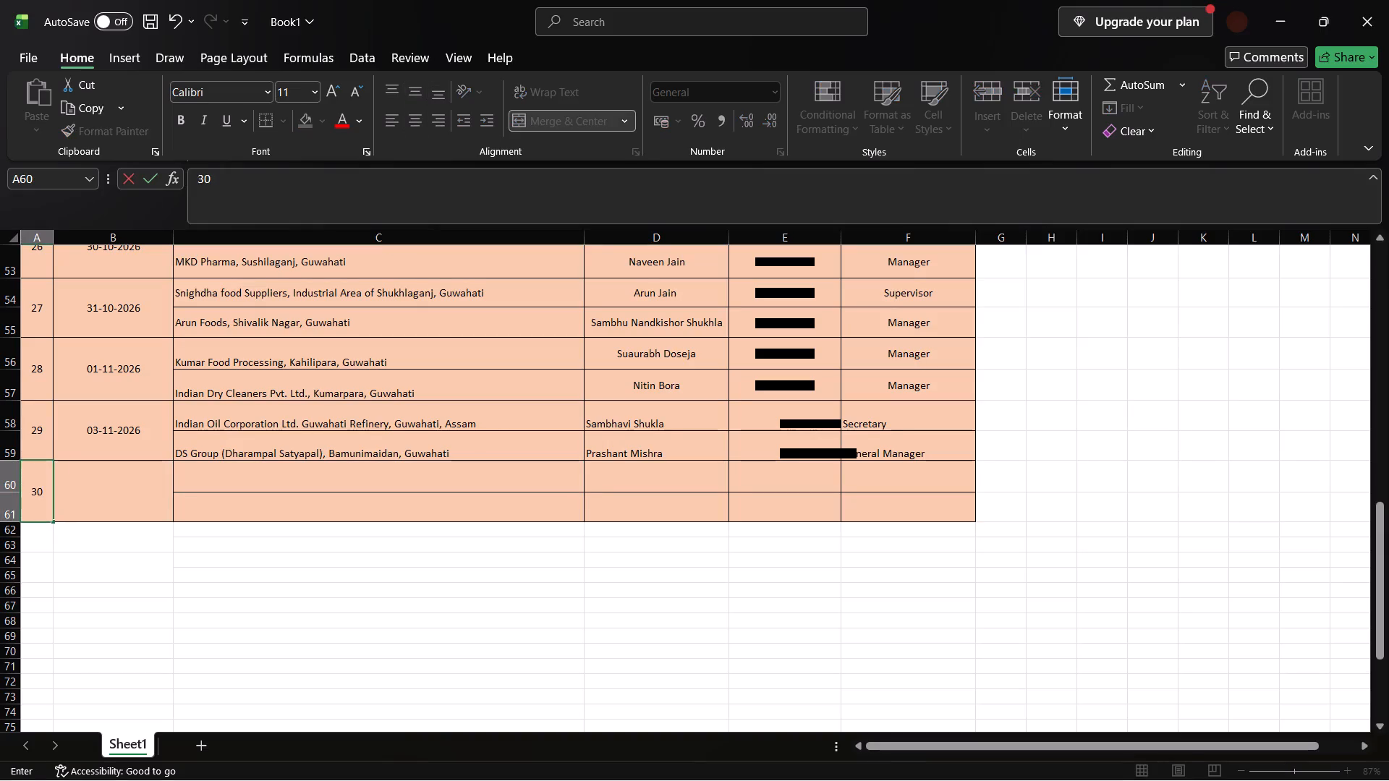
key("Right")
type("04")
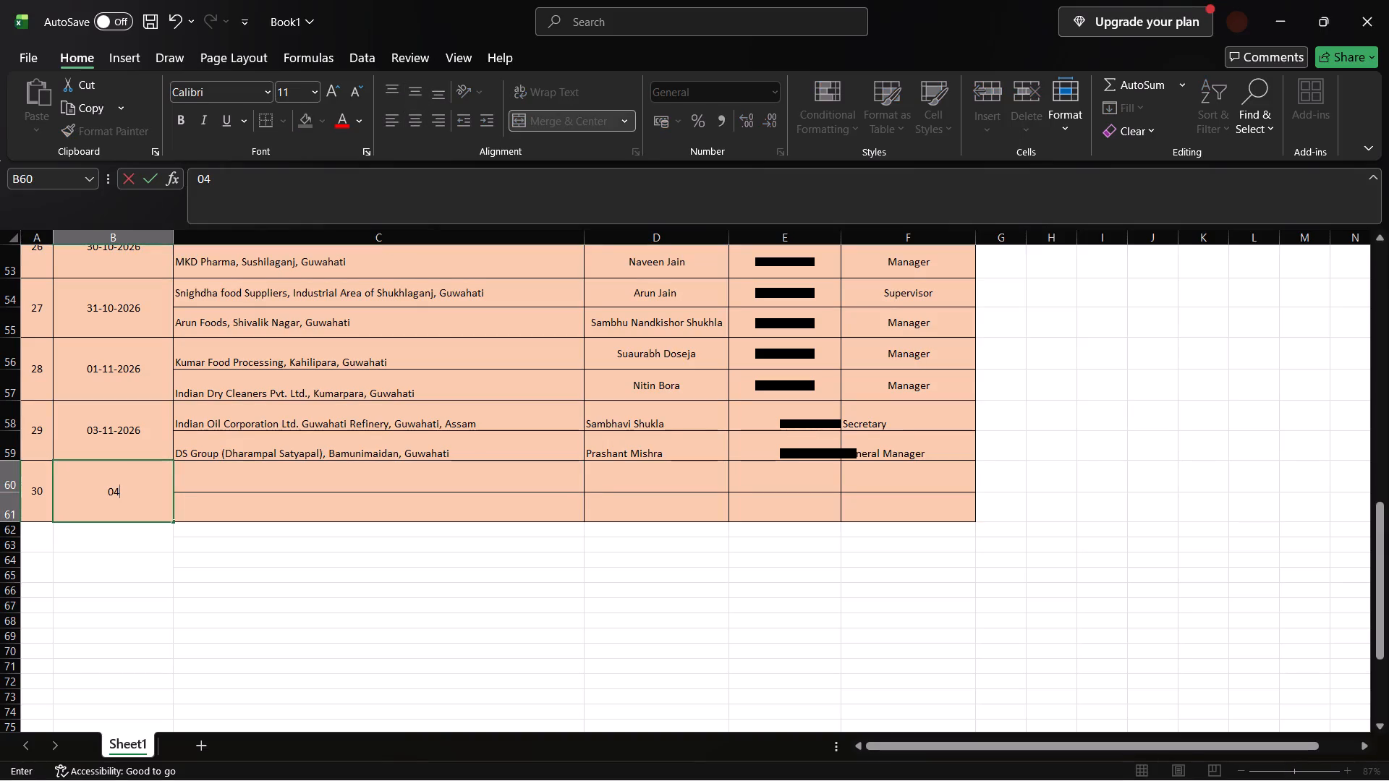
scroll(45, 481, "up", 1)
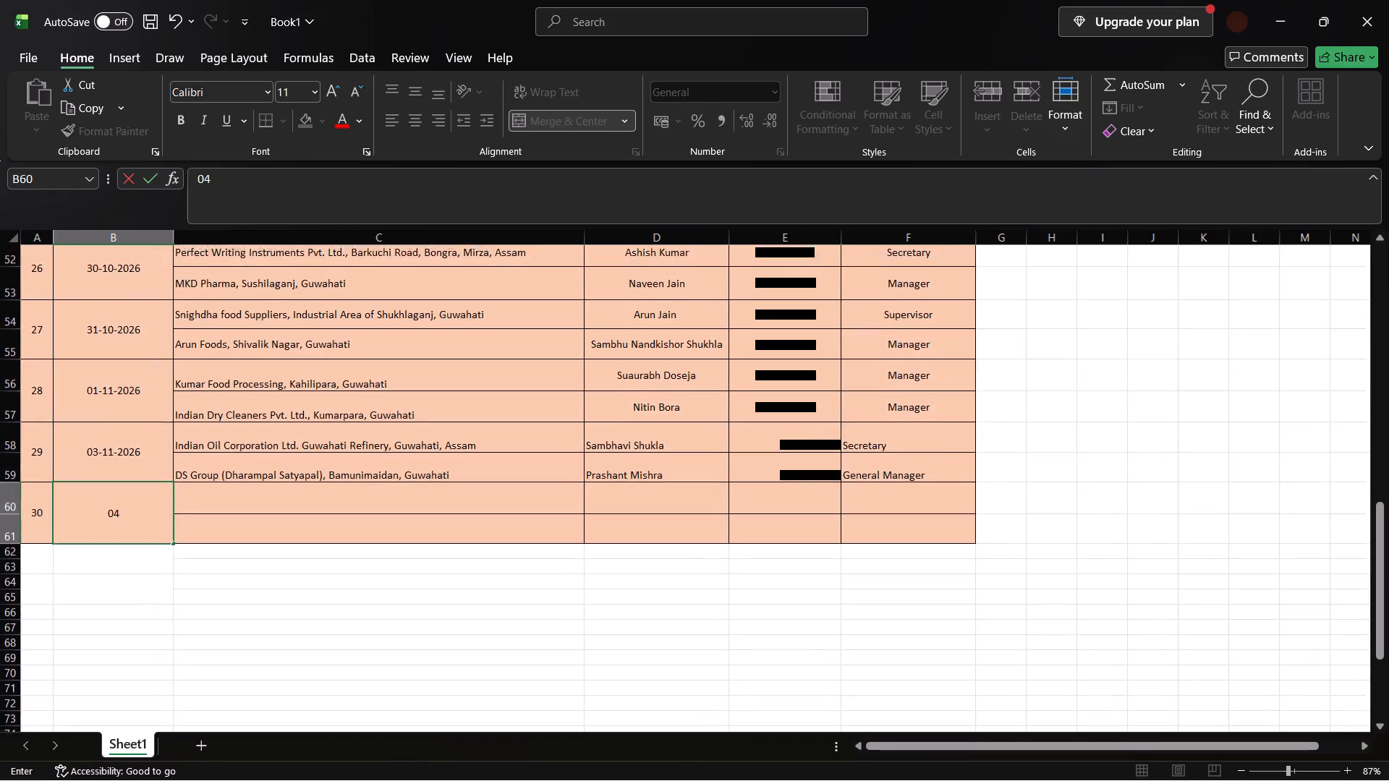
scroll(45, 481, "up", 1)
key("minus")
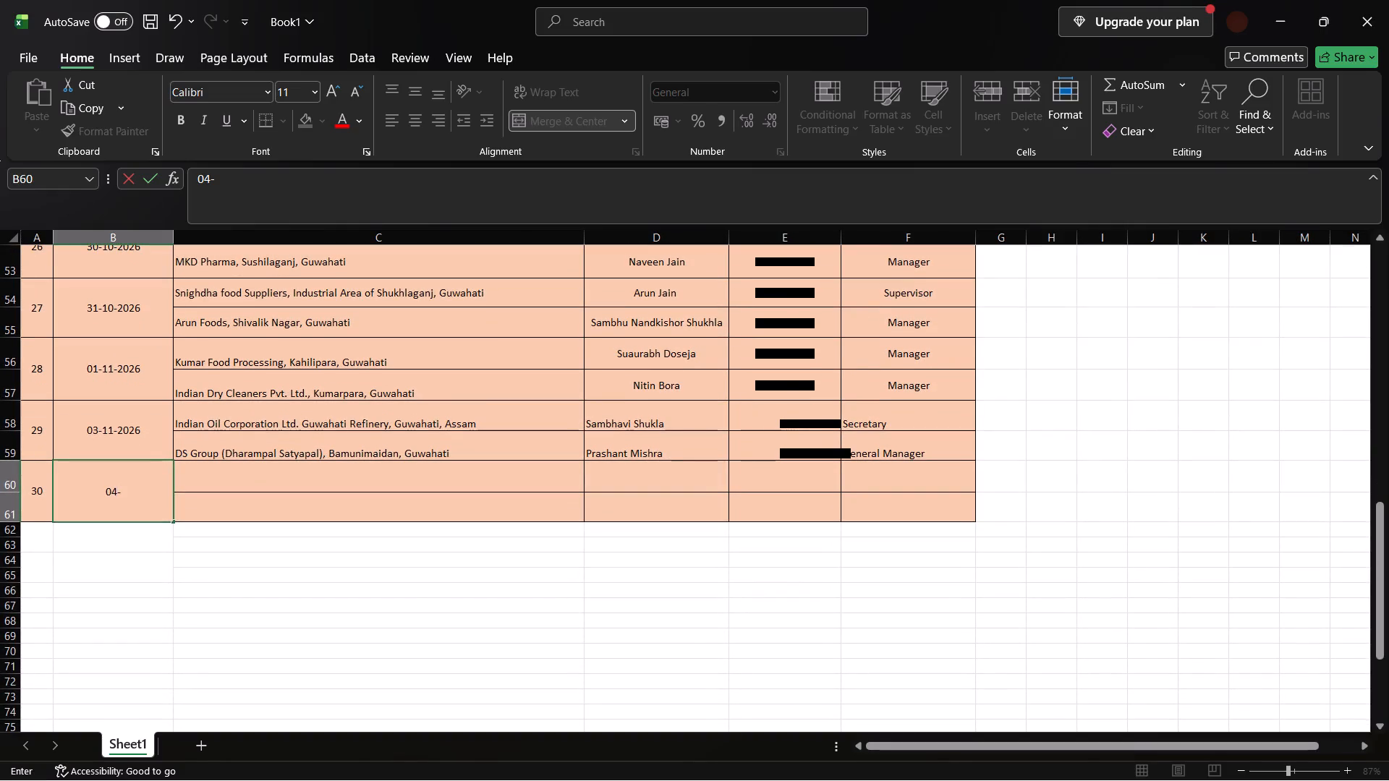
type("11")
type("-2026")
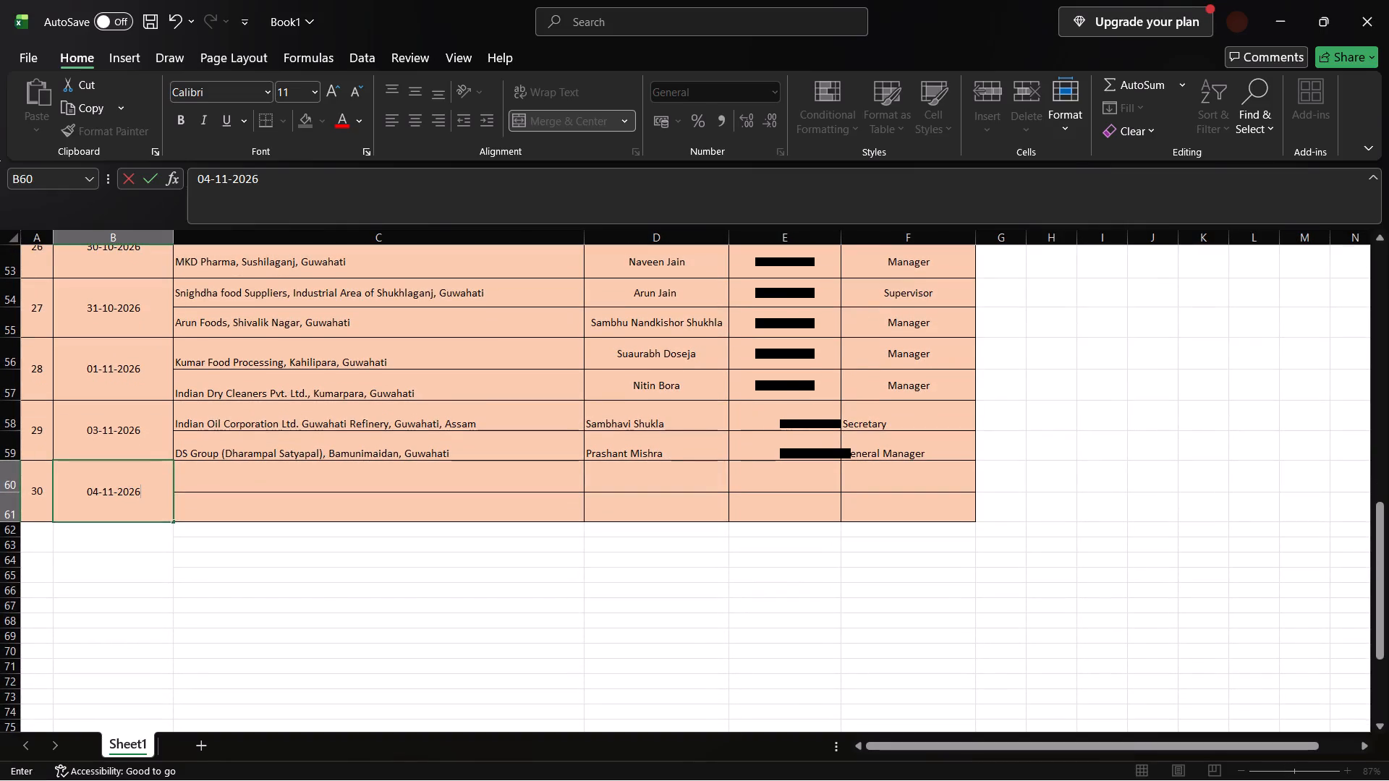
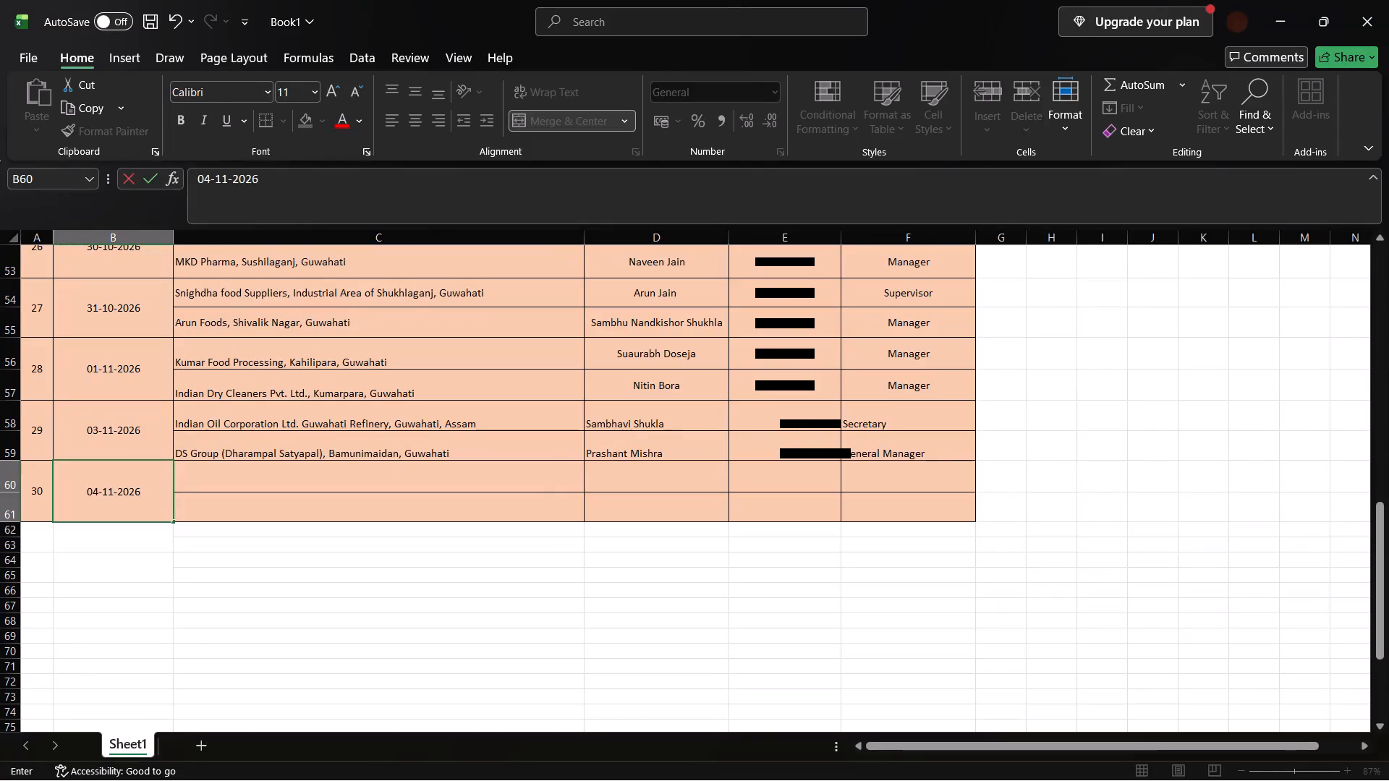
Enter the company "Oil India Corporation Limited, Patharquary,, Guwahati, Assam" in C60 for the 04-11-2026 visit.
left_click(268, 475)
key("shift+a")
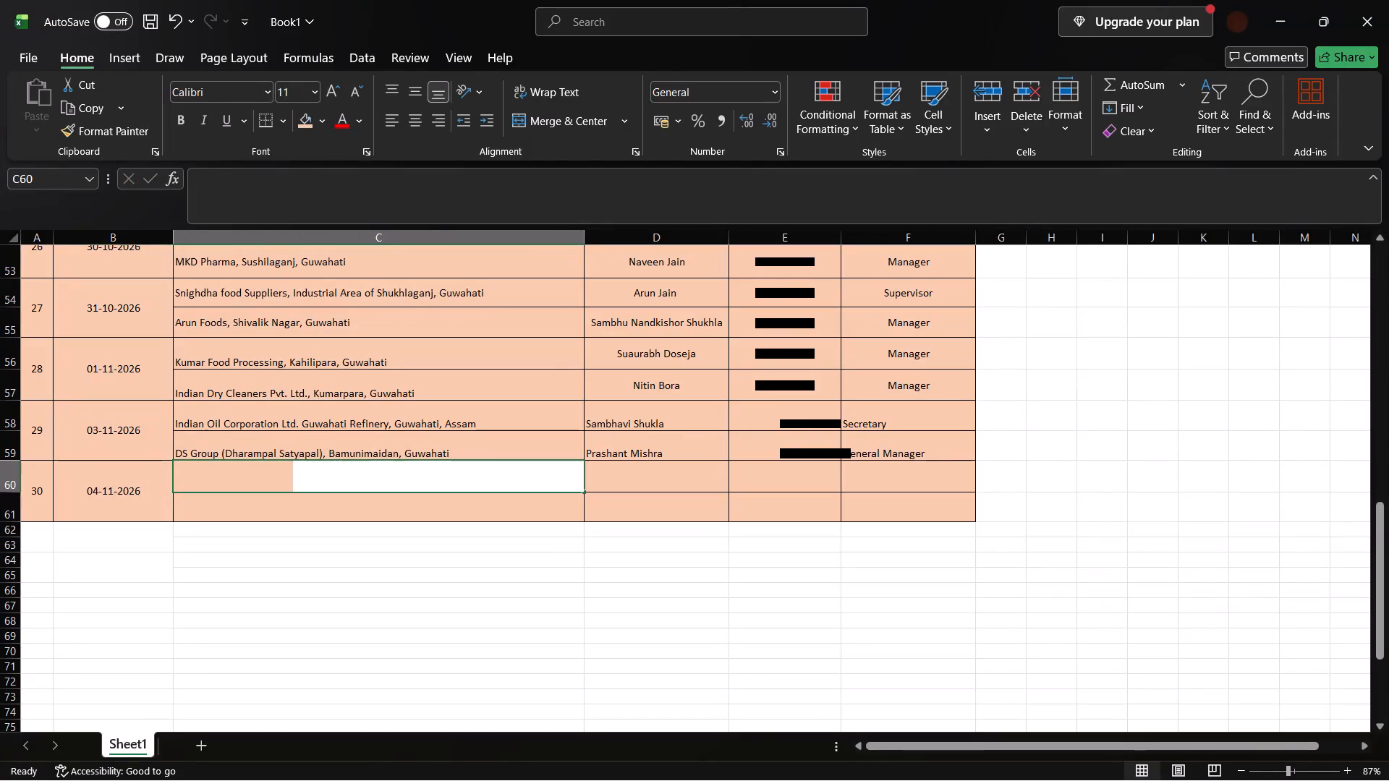
key("BackSpace")
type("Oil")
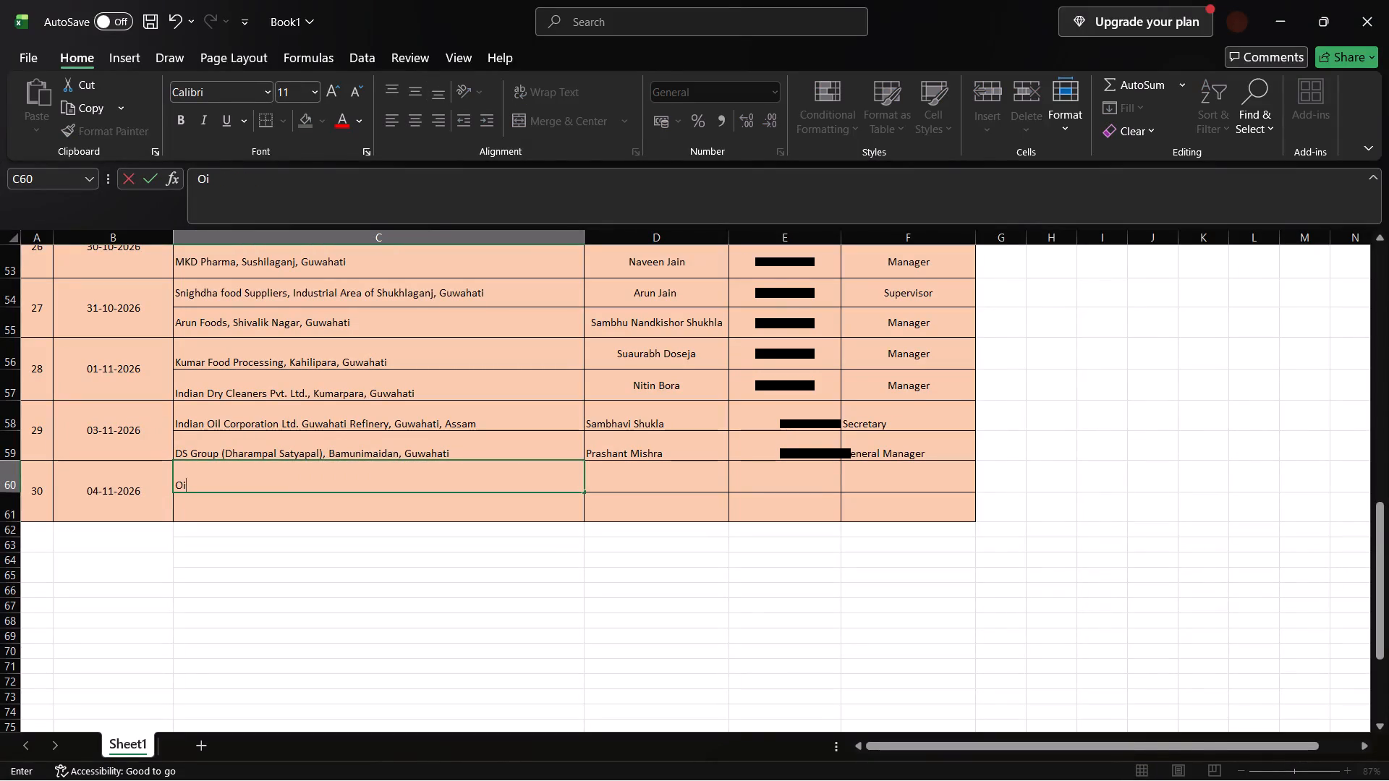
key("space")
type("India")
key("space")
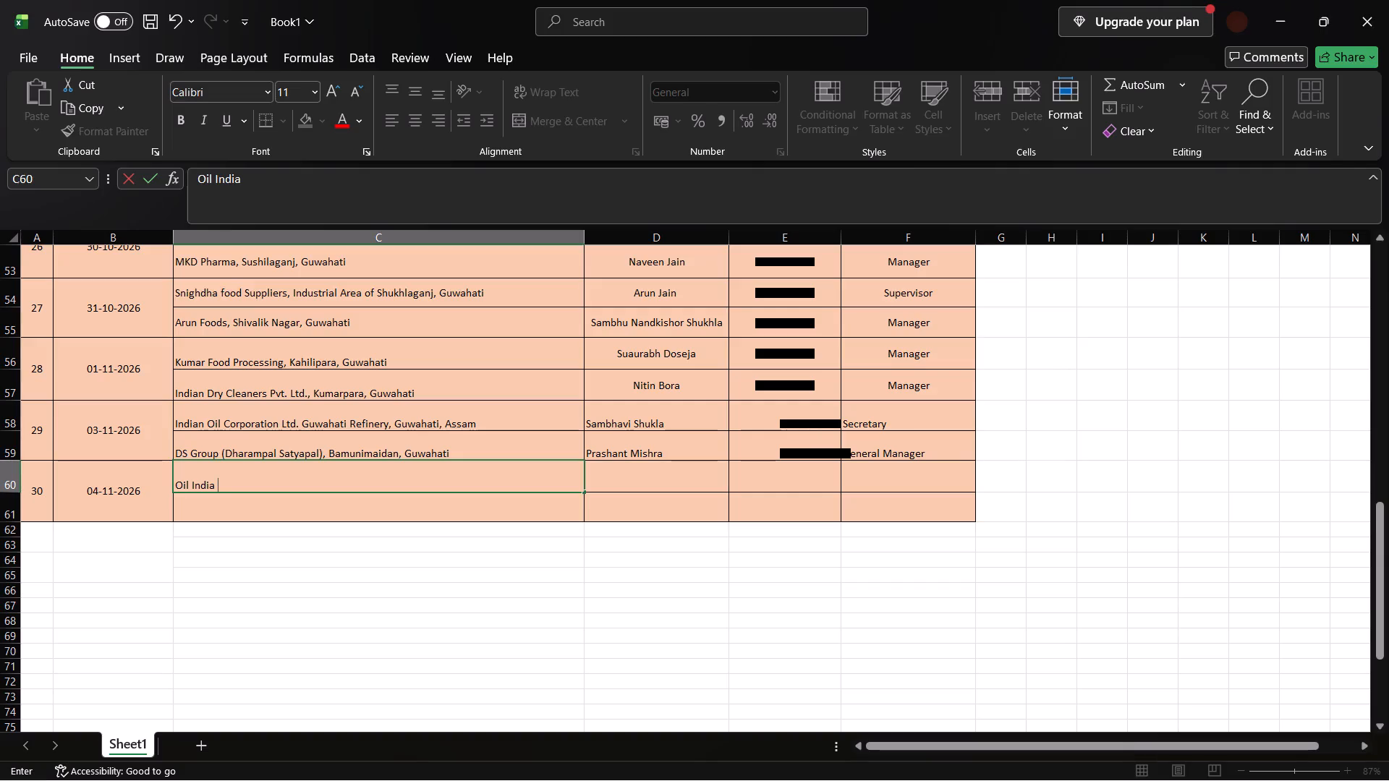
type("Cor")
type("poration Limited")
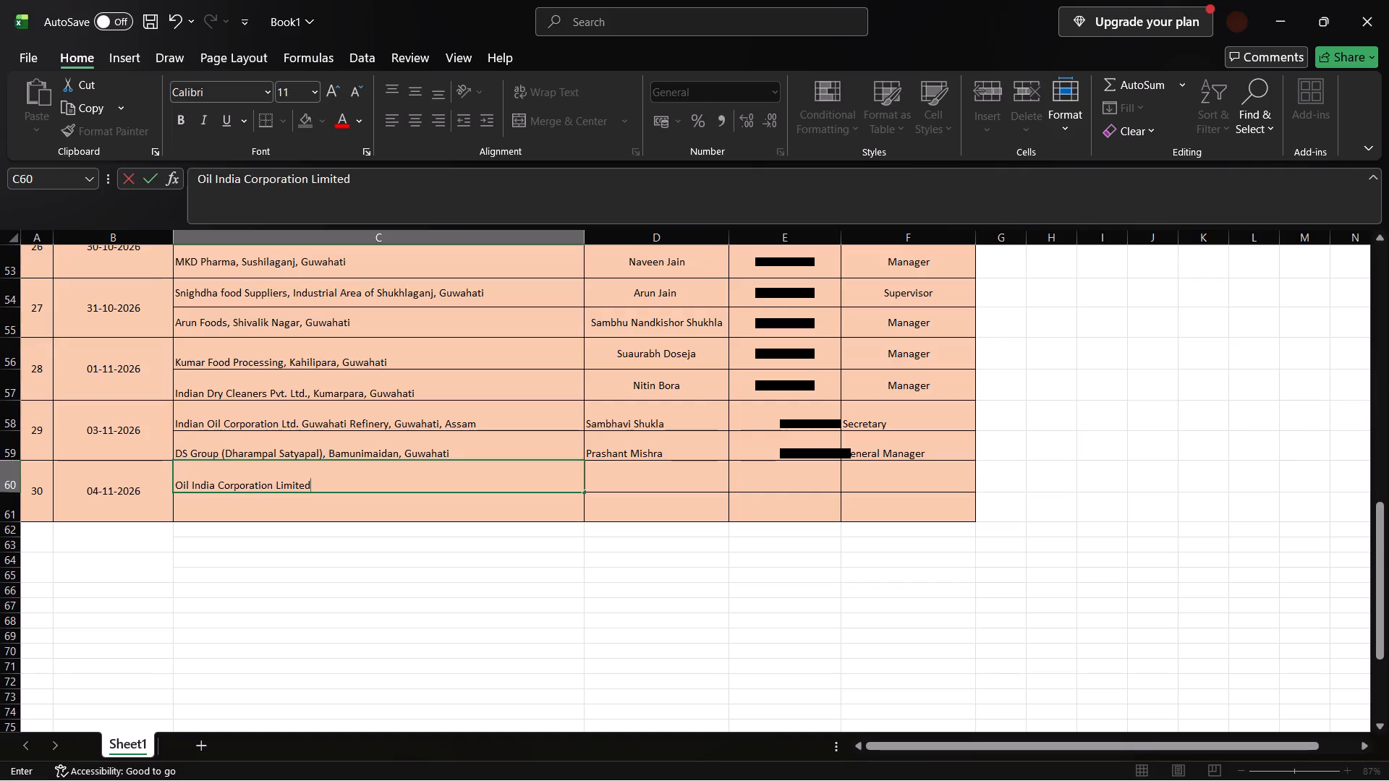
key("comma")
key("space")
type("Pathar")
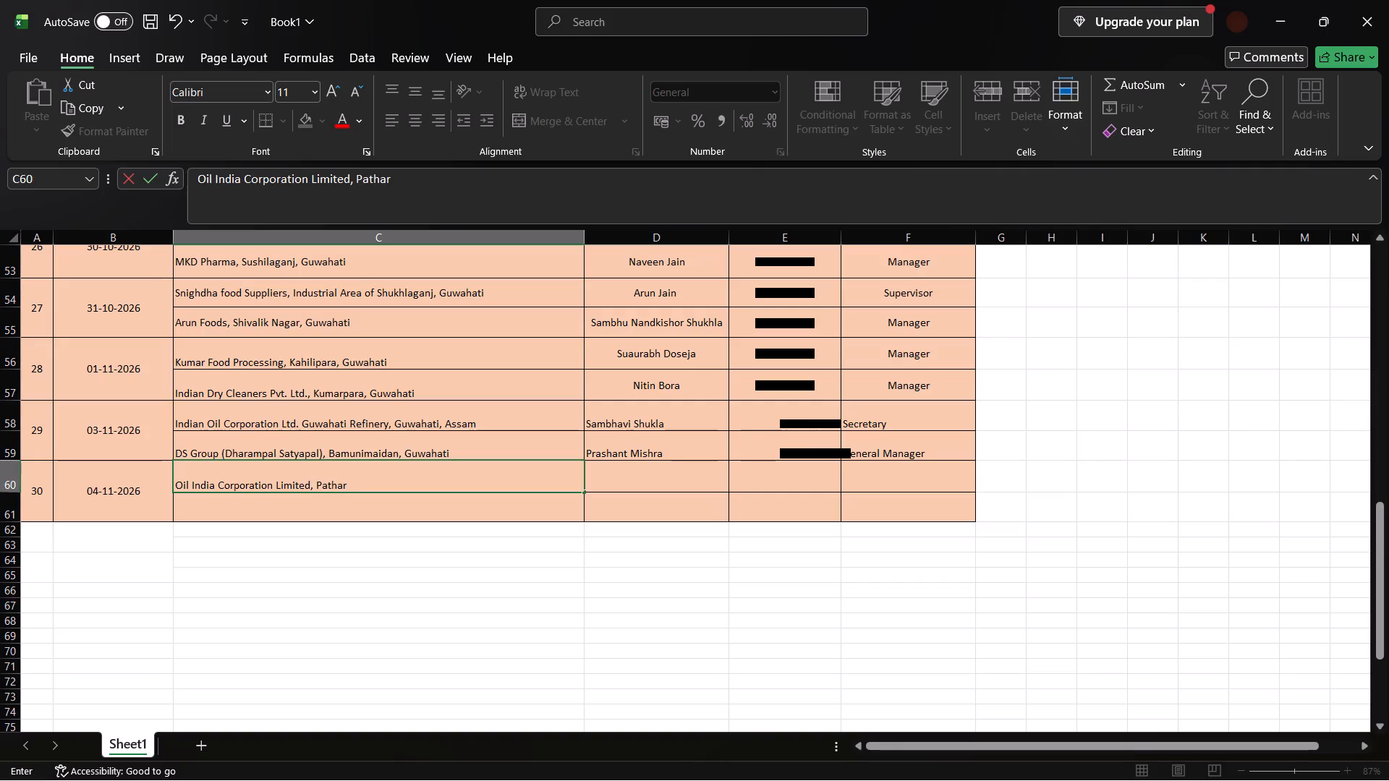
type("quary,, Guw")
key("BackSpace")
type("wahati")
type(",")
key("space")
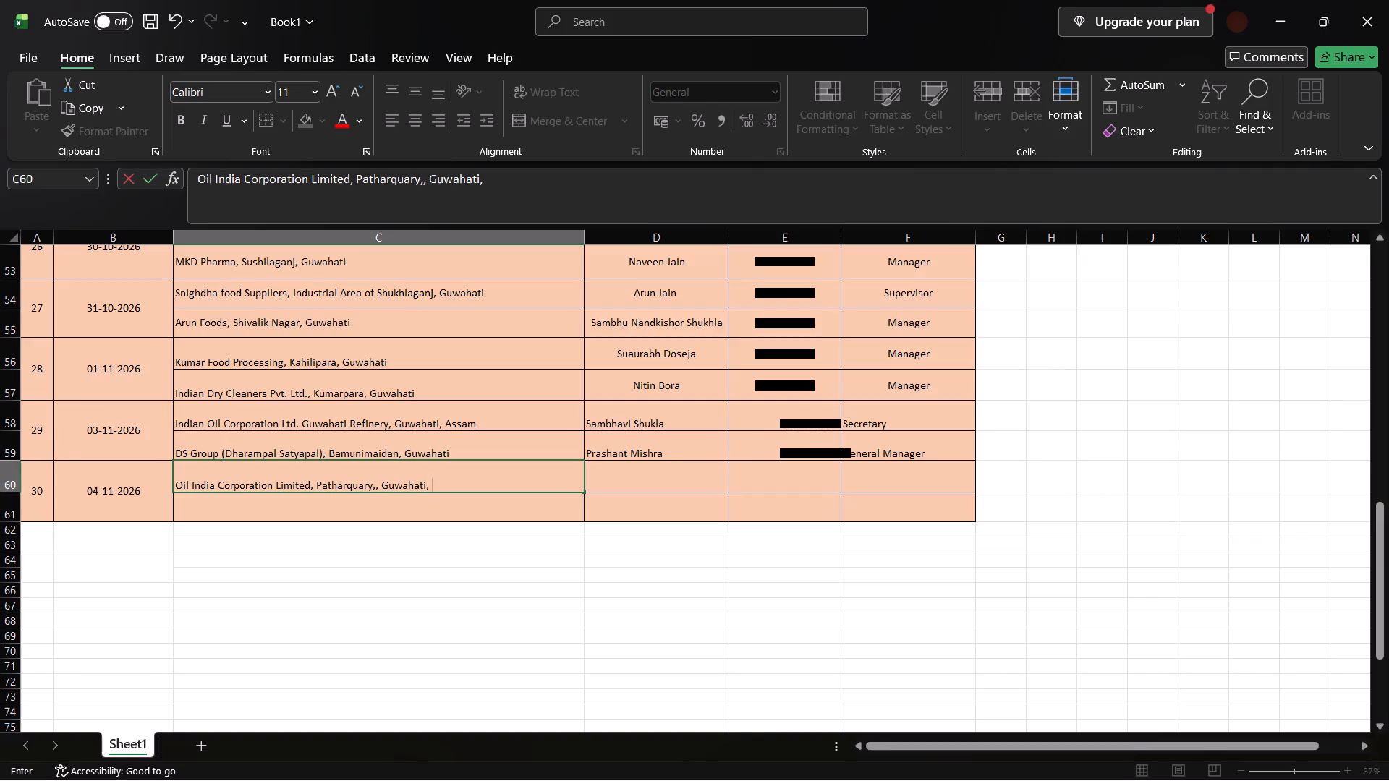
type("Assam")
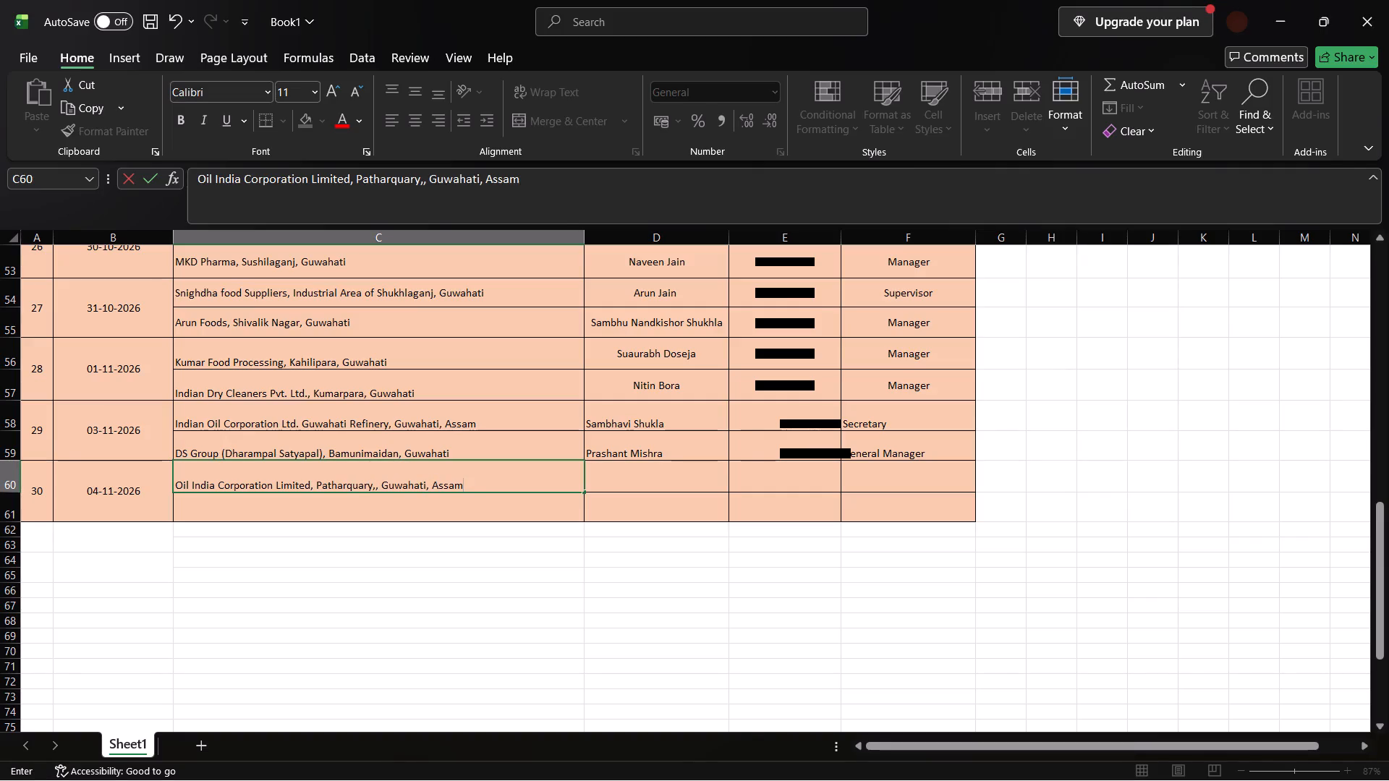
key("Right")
Enter the contact person's name in D60 and their phone number in E60 for the Oil India Corporation visit.
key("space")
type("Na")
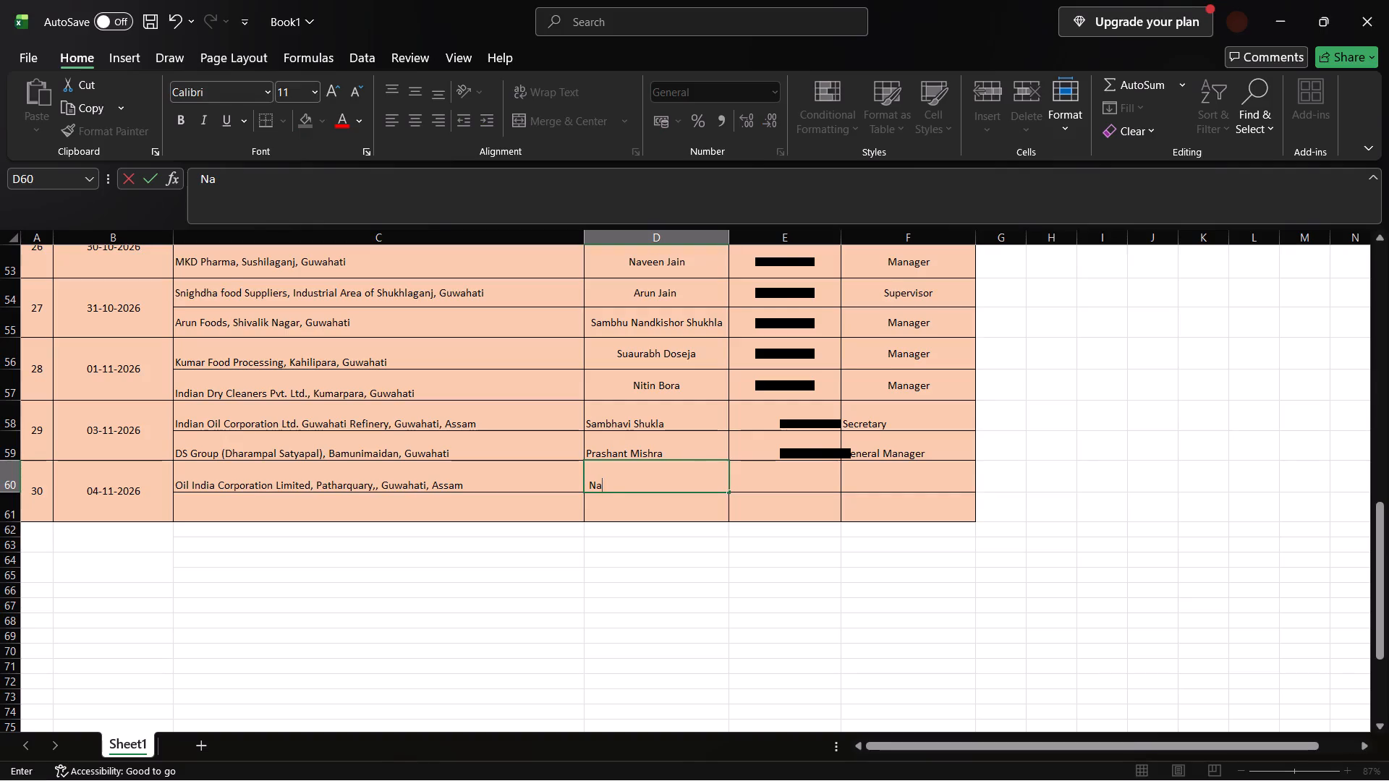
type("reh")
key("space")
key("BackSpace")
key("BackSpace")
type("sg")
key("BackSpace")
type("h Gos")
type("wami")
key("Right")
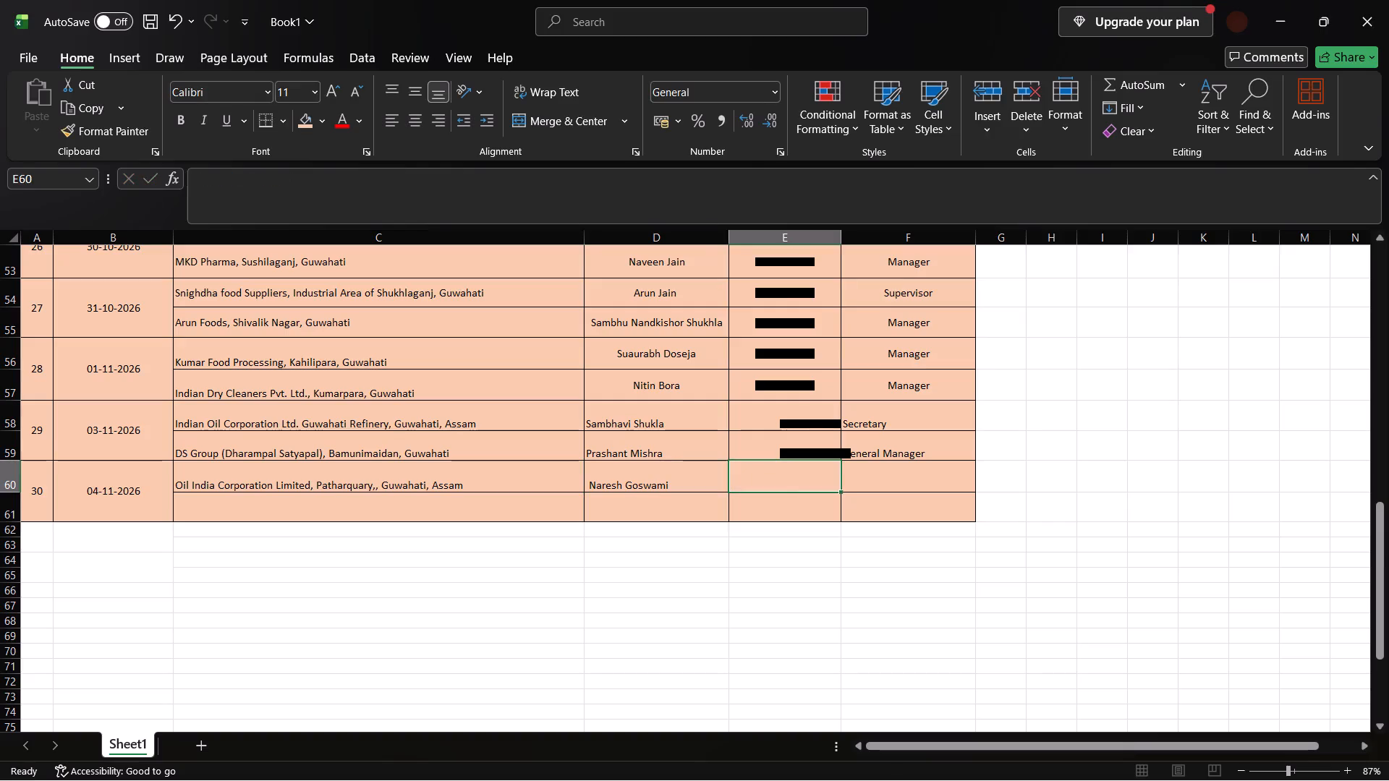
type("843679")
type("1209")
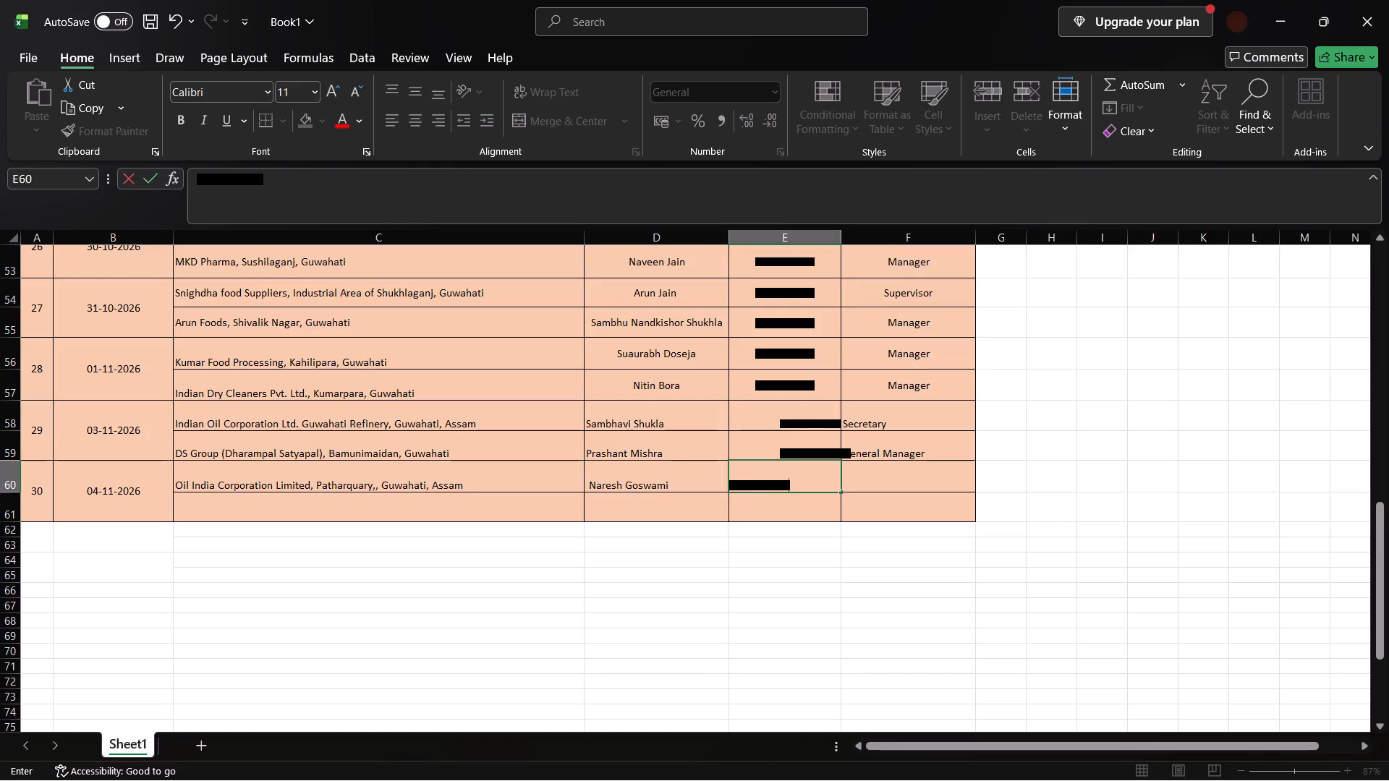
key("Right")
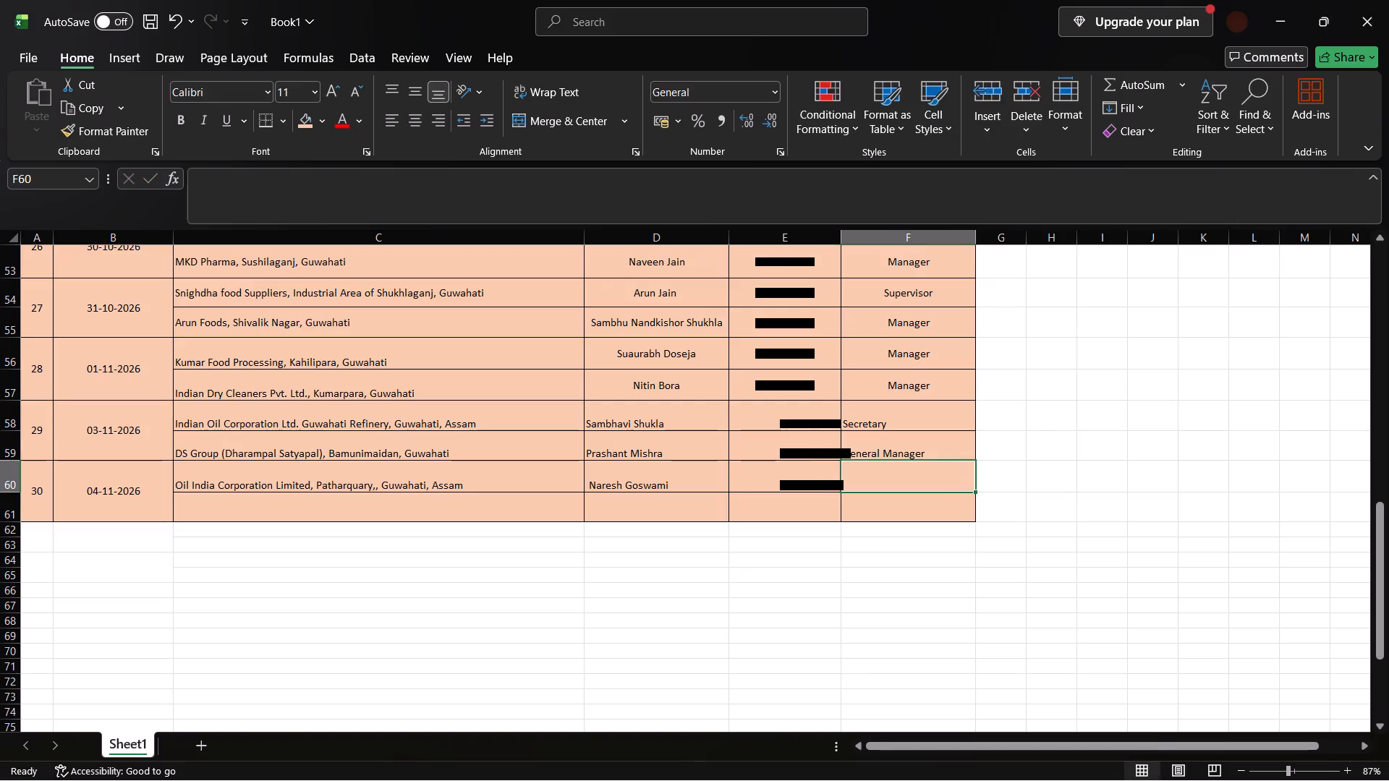
Enter Asst. Manager as the contact's designation in F60 for the Oil India Corporation visit.
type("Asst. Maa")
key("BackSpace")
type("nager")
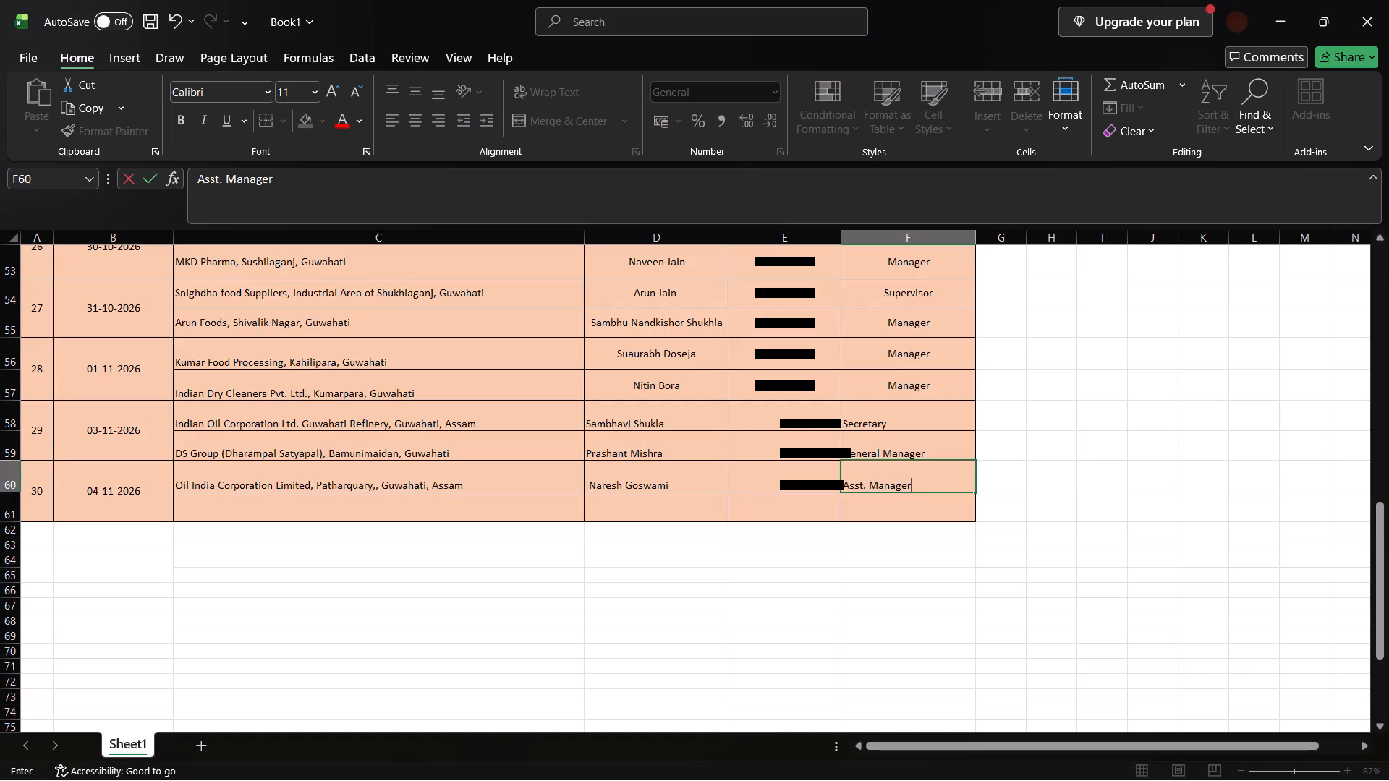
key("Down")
Enter the second company of the 04-11-2026 visit, "Subhash Industries of Food, Satgaon, Guwahati, Assam", in C61.
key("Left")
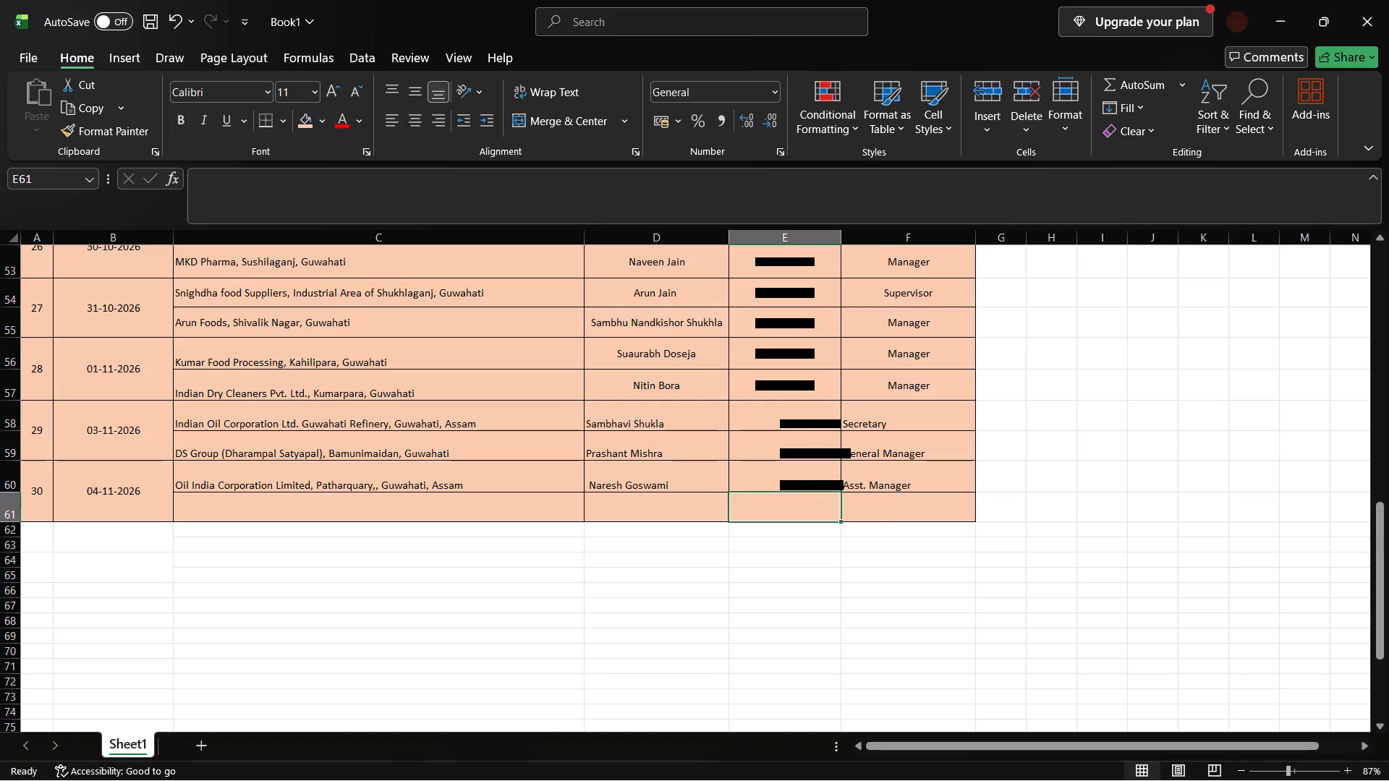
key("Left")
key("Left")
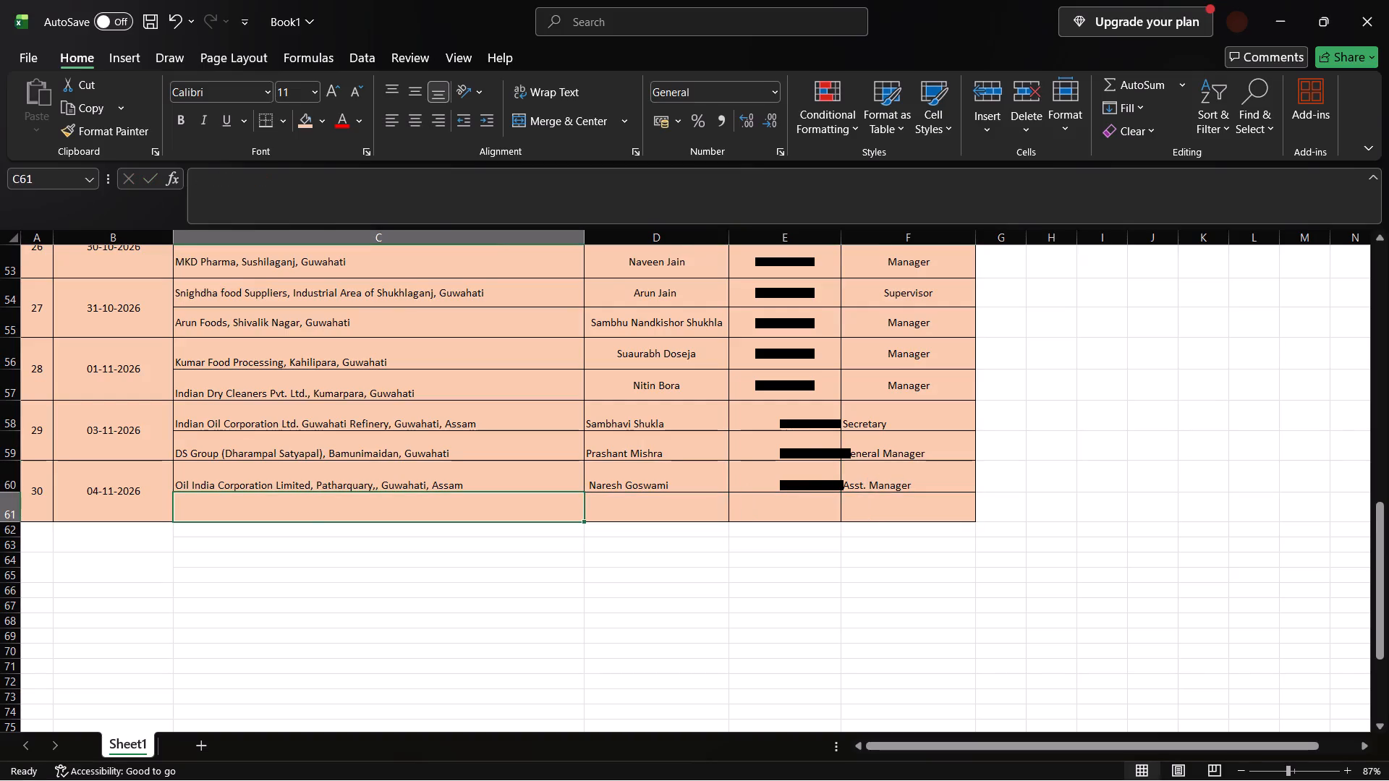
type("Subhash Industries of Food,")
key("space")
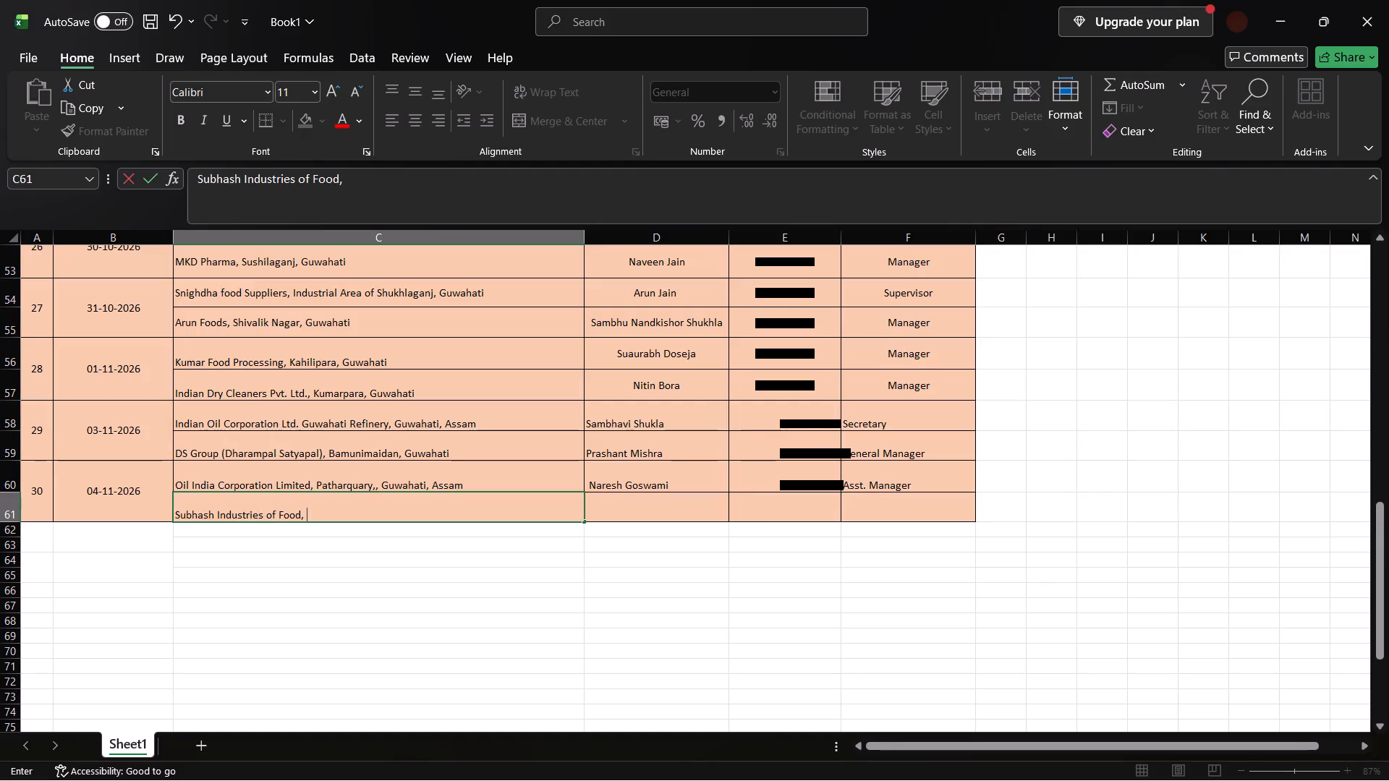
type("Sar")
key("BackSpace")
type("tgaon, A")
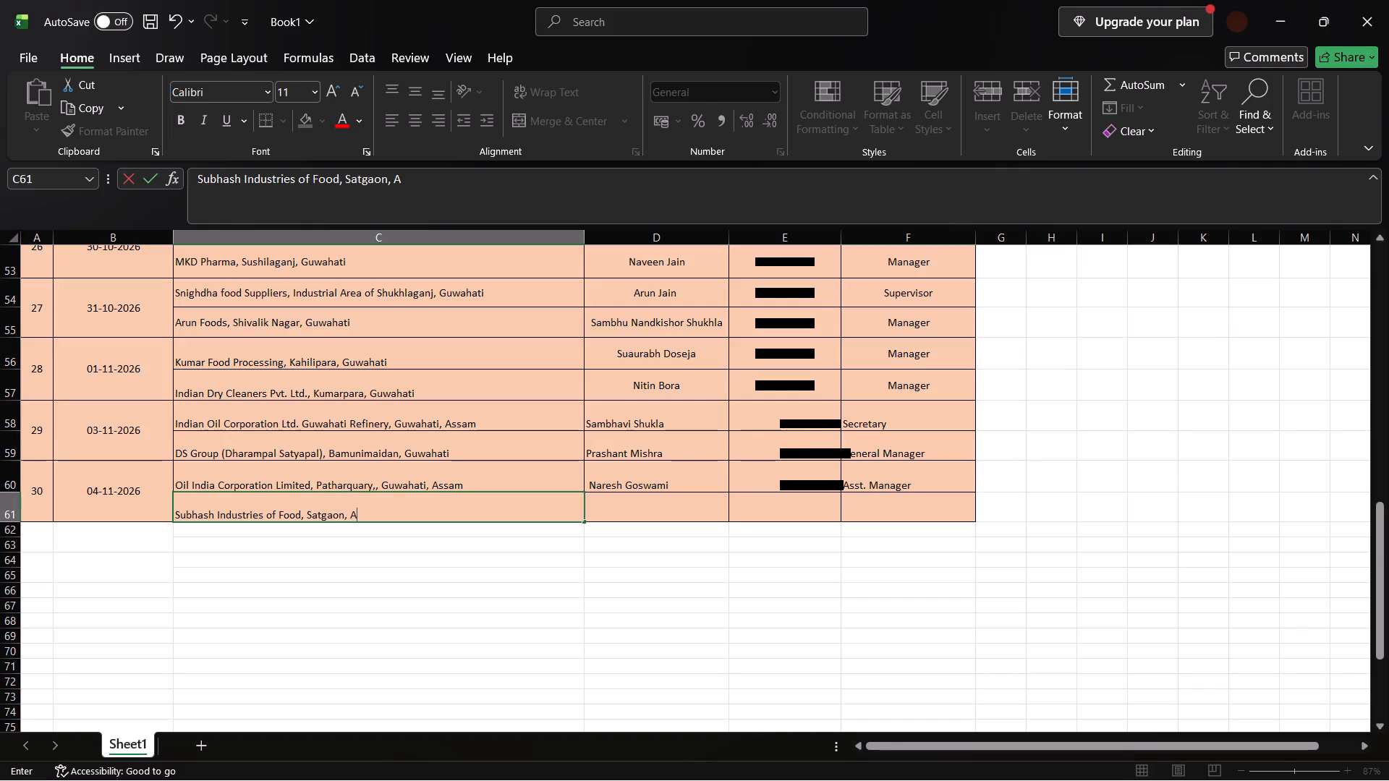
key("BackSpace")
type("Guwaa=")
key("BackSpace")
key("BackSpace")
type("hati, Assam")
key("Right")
Enter the contact person's name in D61 and their phone number in E61 for the Subhash Industries of Food visit.
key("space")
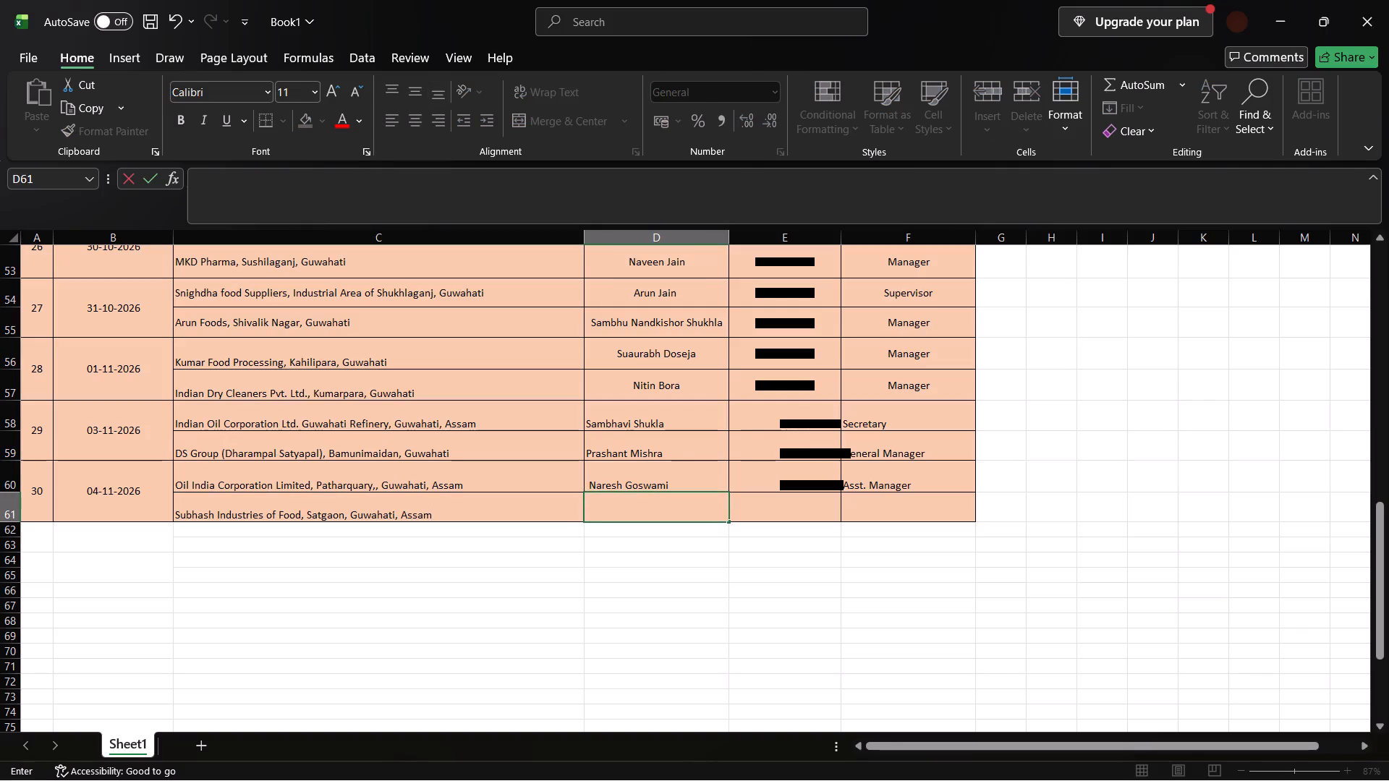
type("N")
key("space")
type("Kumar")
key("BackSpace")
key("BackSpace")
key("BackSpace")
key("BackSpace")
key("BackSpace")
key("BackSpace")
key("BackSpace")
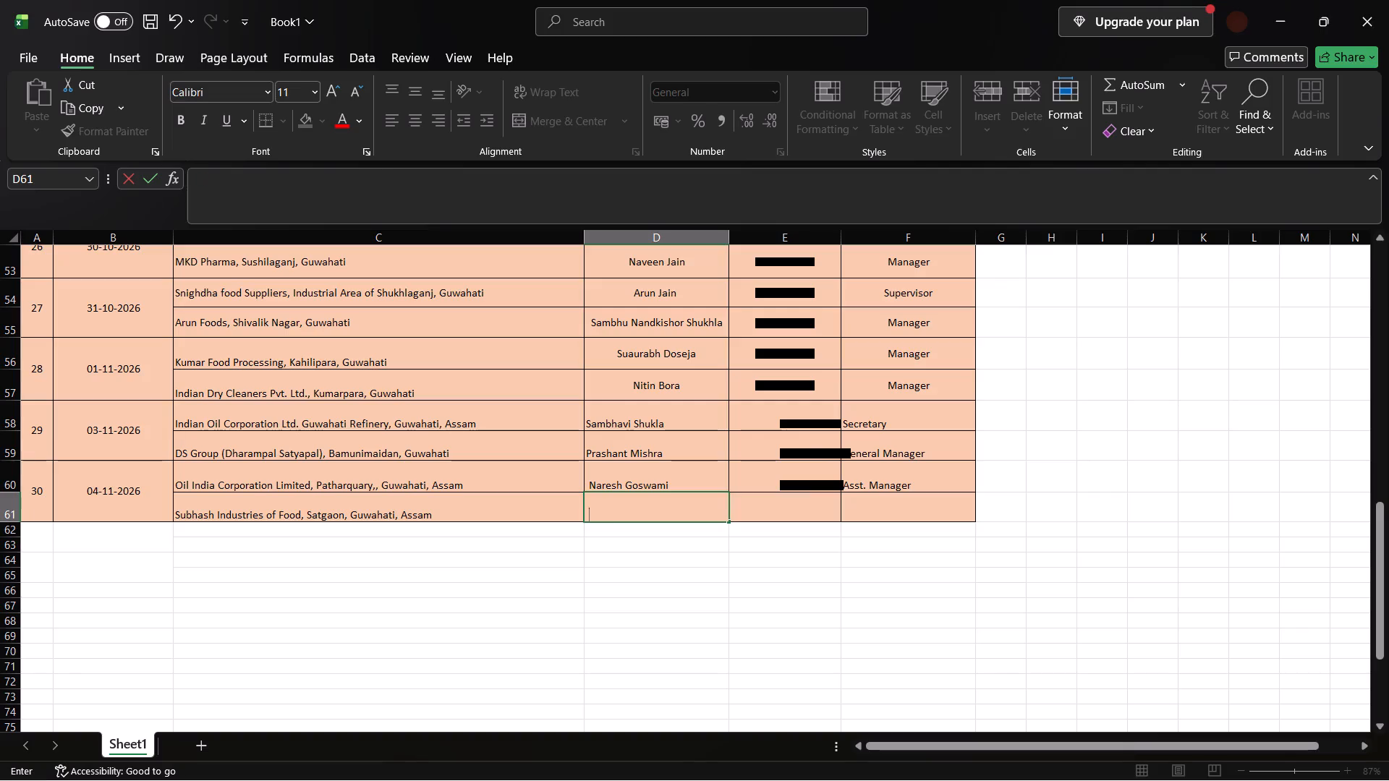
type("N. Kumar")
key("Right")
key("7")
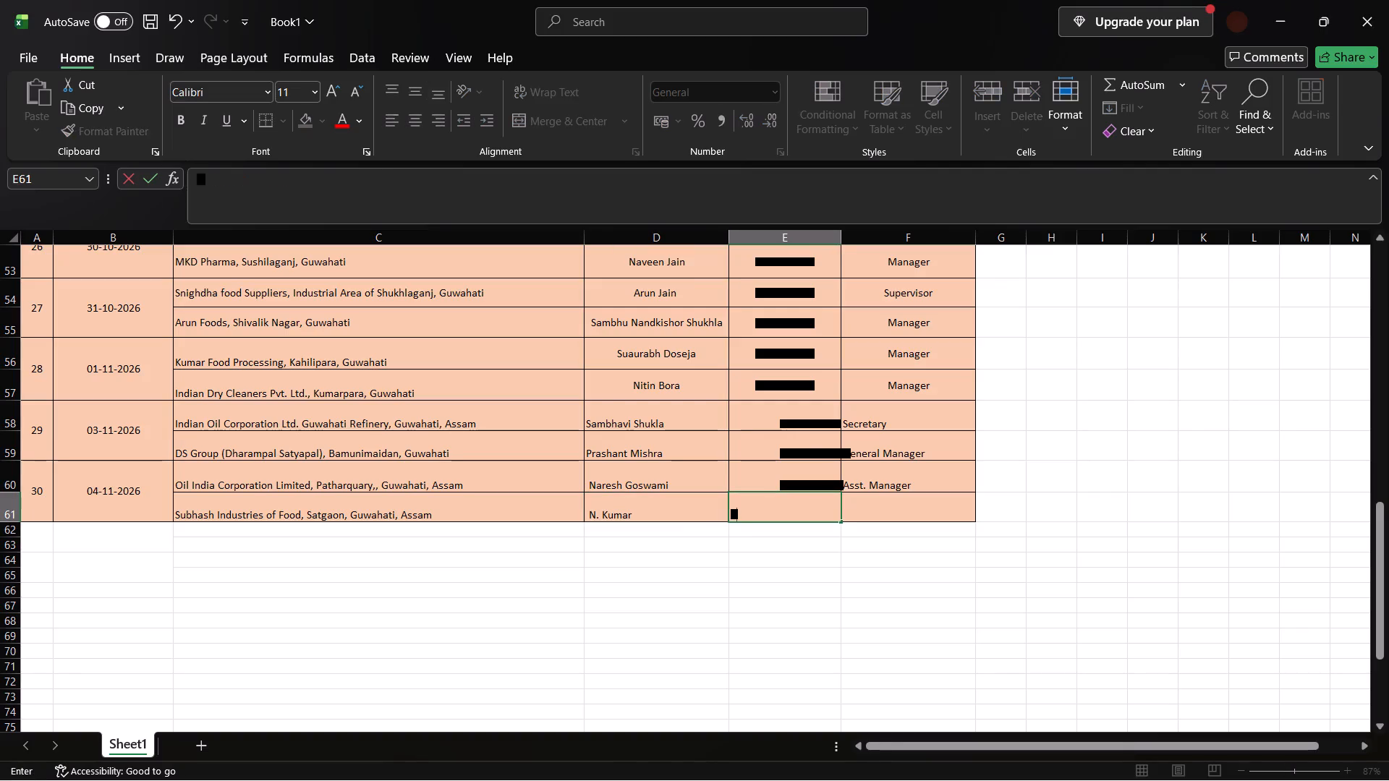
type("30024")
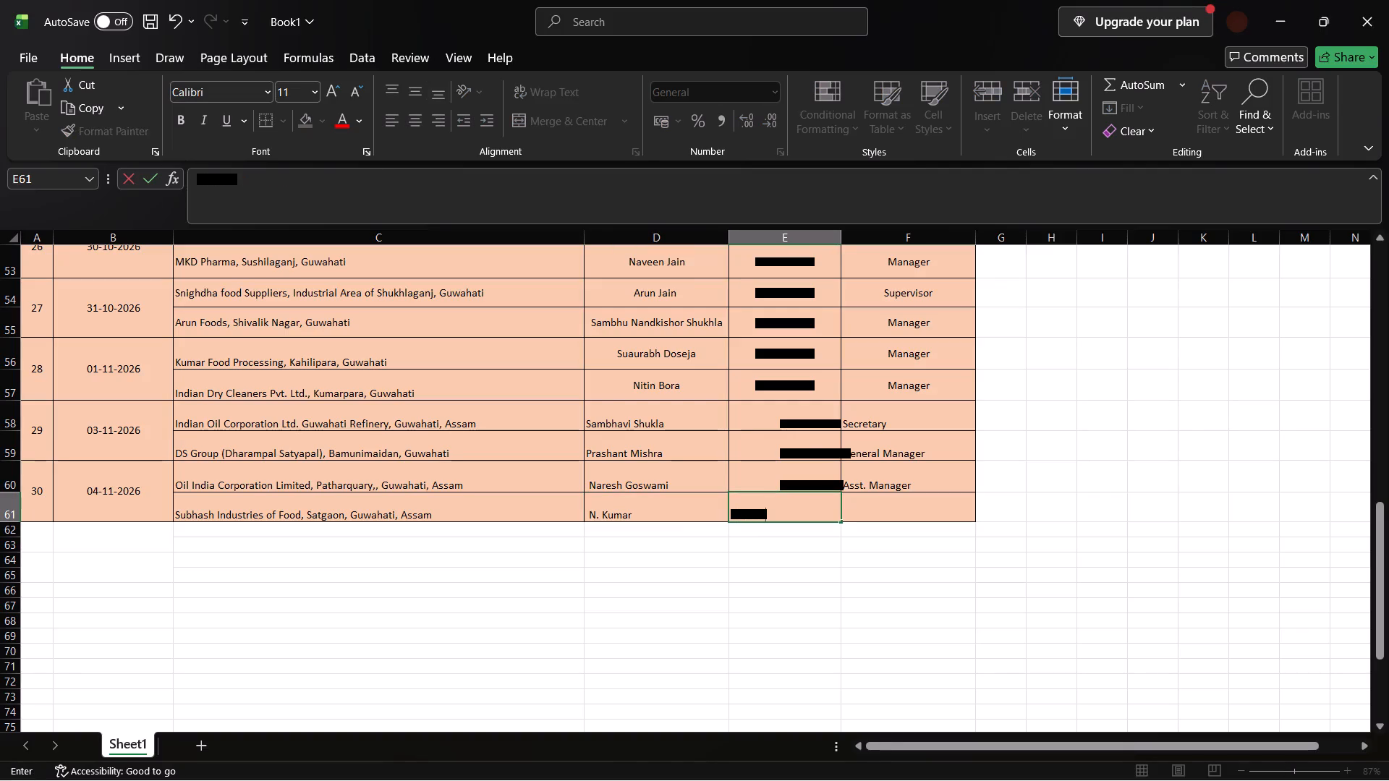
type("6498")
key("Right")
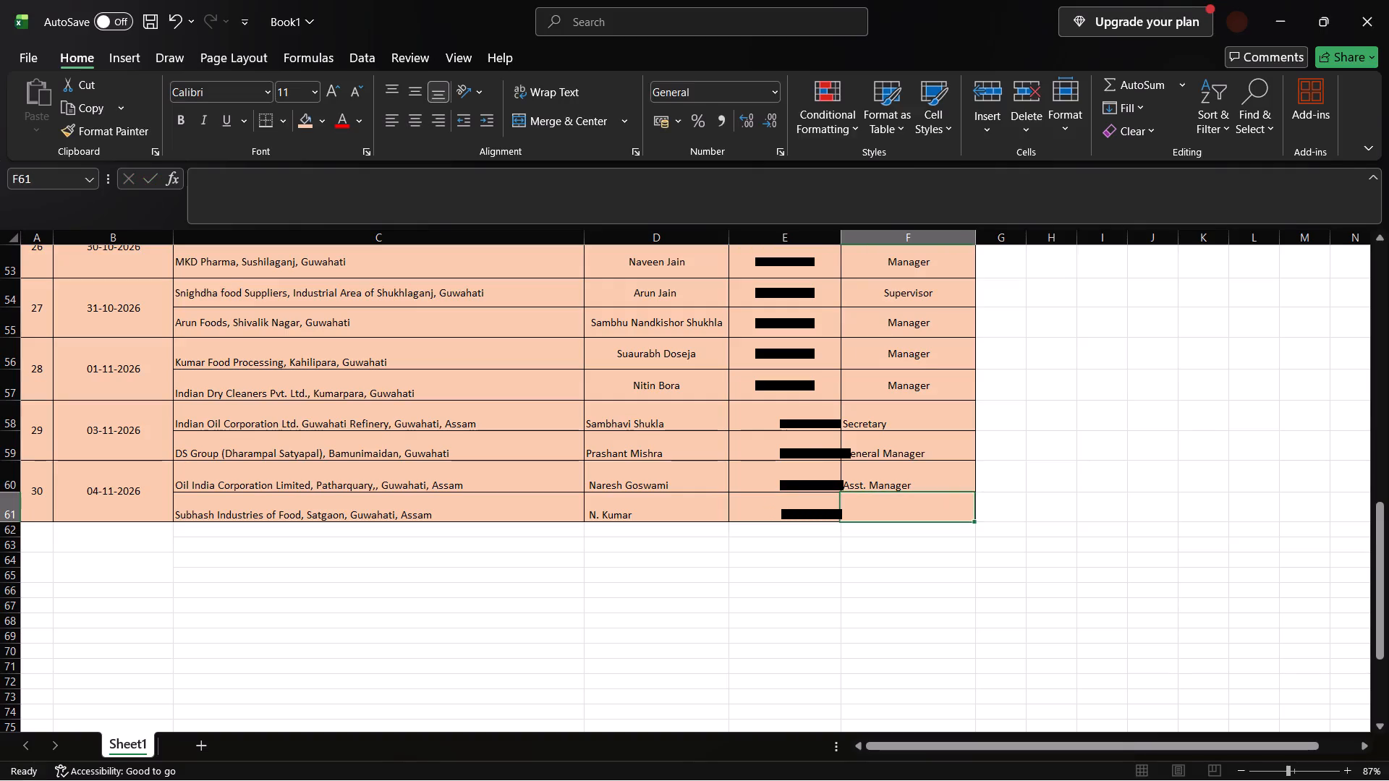
Enter Manager as the contact's designation in F61 for the Subhash Industries of Food visit.
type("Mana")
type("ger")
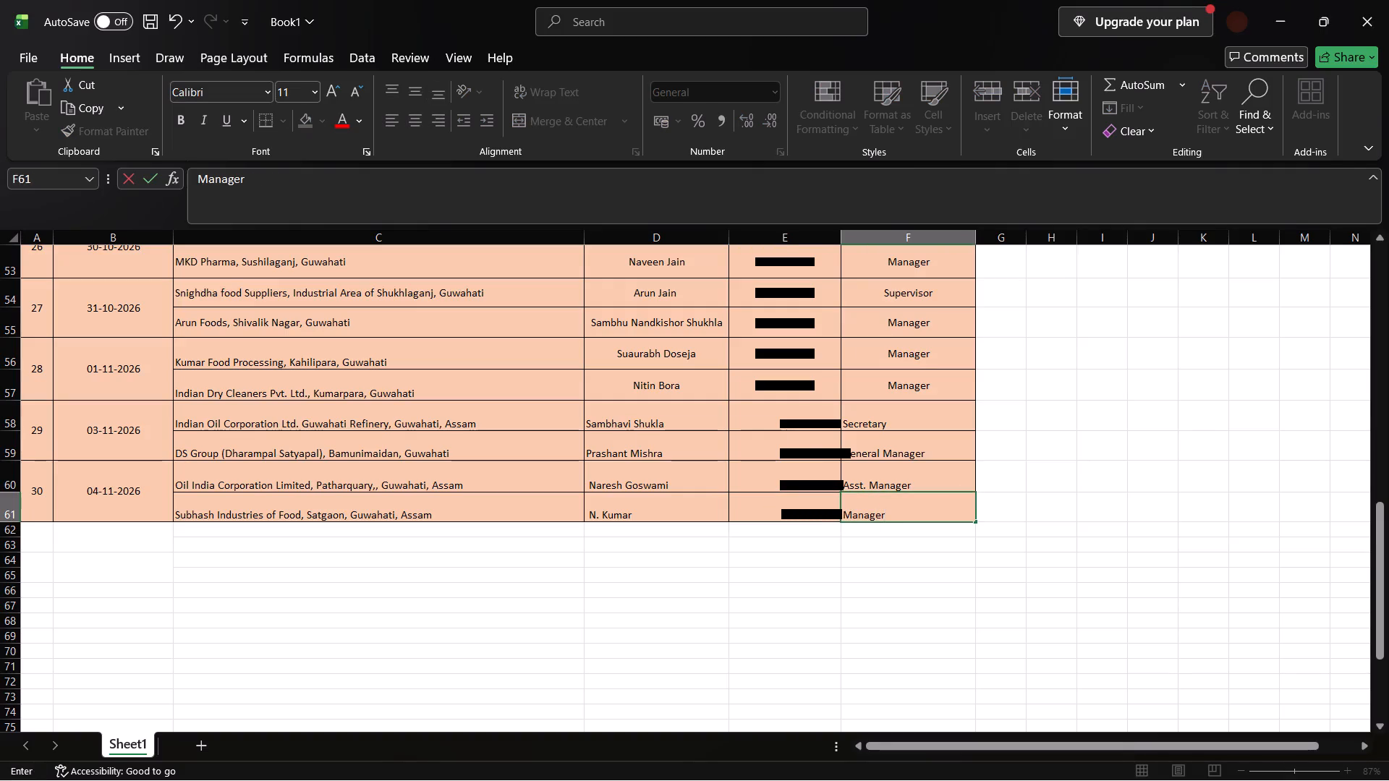
Centre the contact names, phone numbers and designations in D58:F61 both horizontally and vertically.
left_click_drag(624, 425, 871, 515)
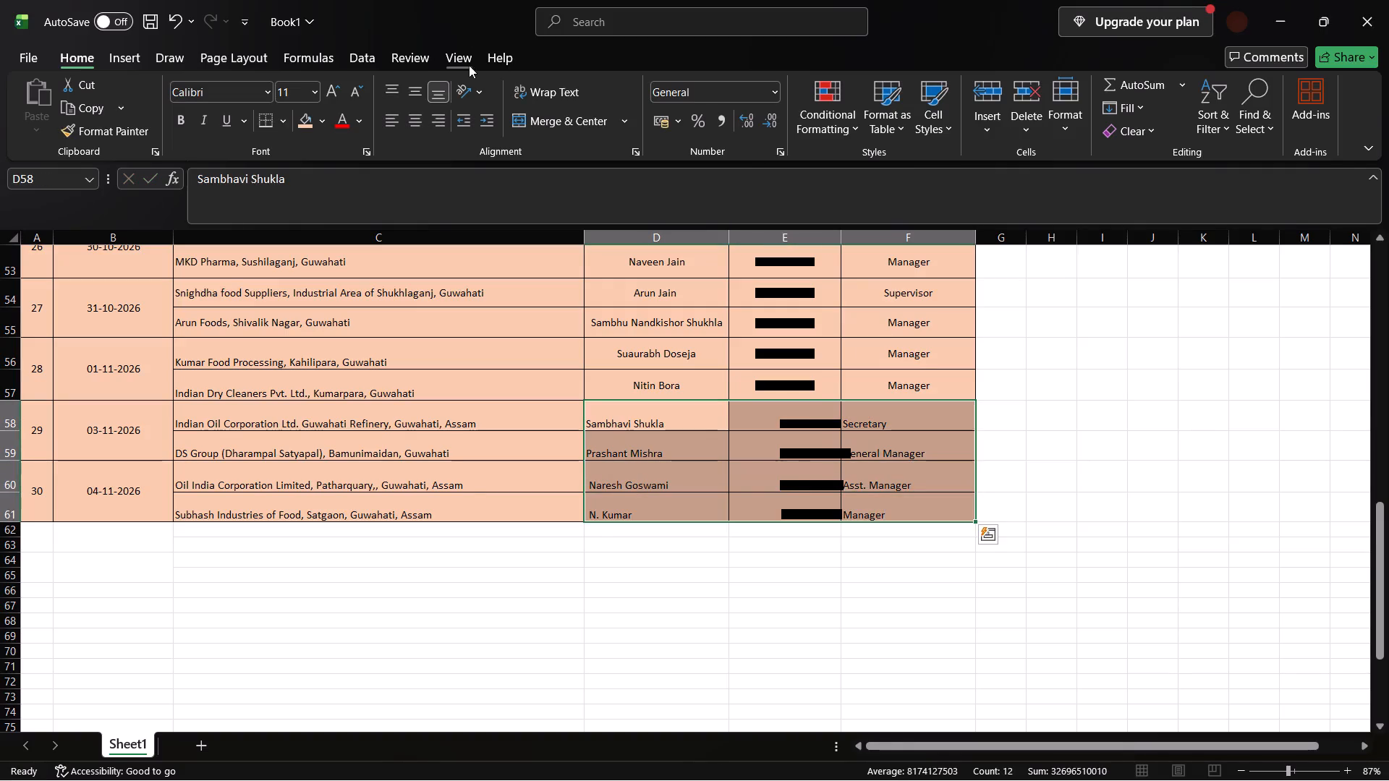
left_click(412, 113)
left_click(420, 83)
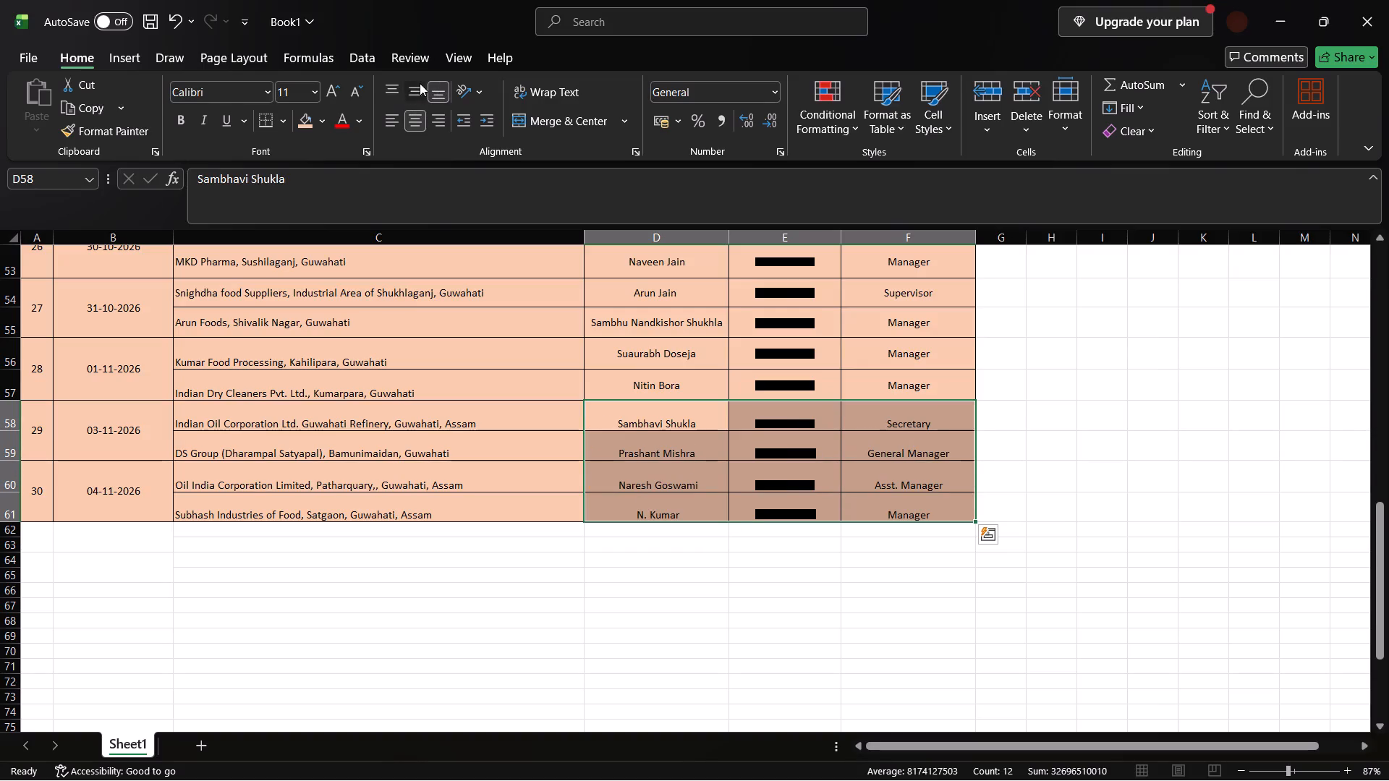
Left-align the company entries in C56:C61 and align them to the vertical middle of their cells.
left_click_drag(232, 367, 256, 515)
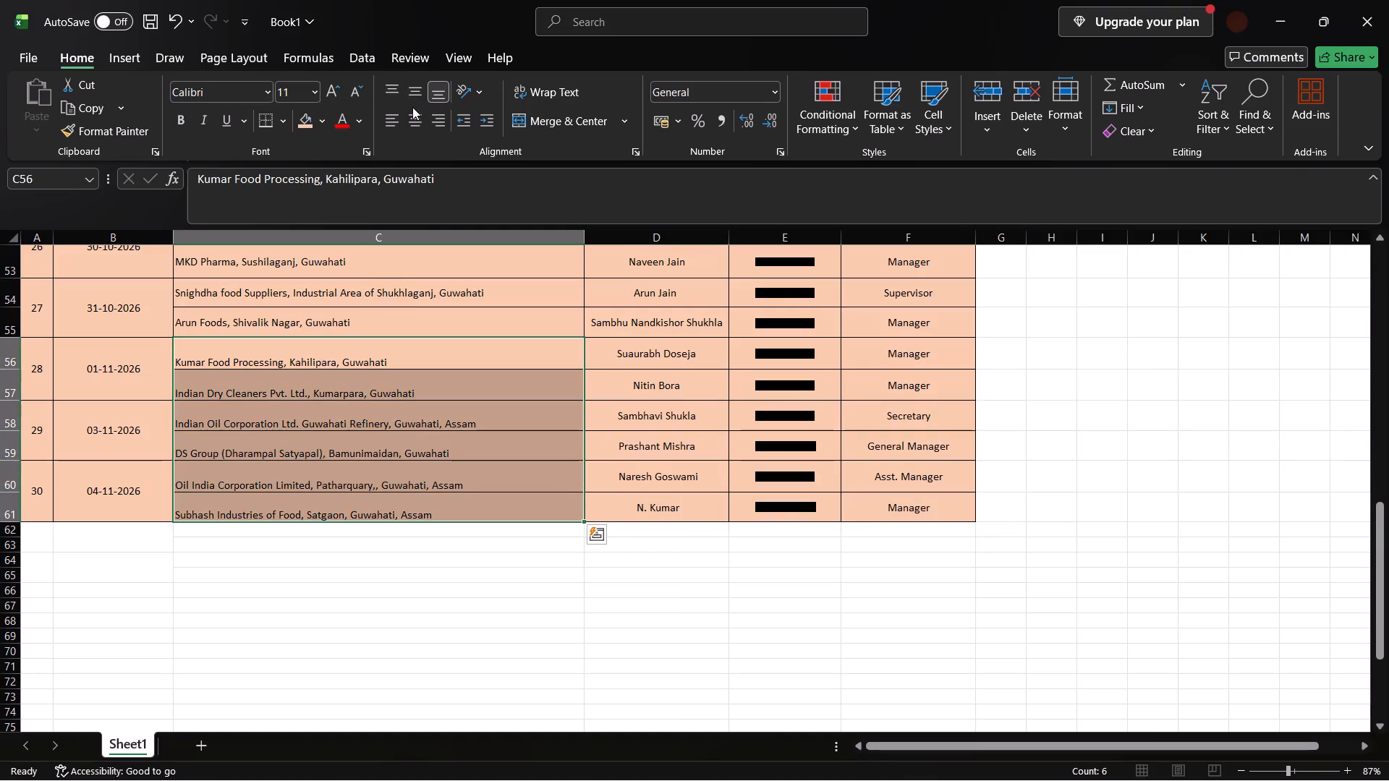
left_click(395, 119)
left_click(422, 85)
left_click(421, 545)
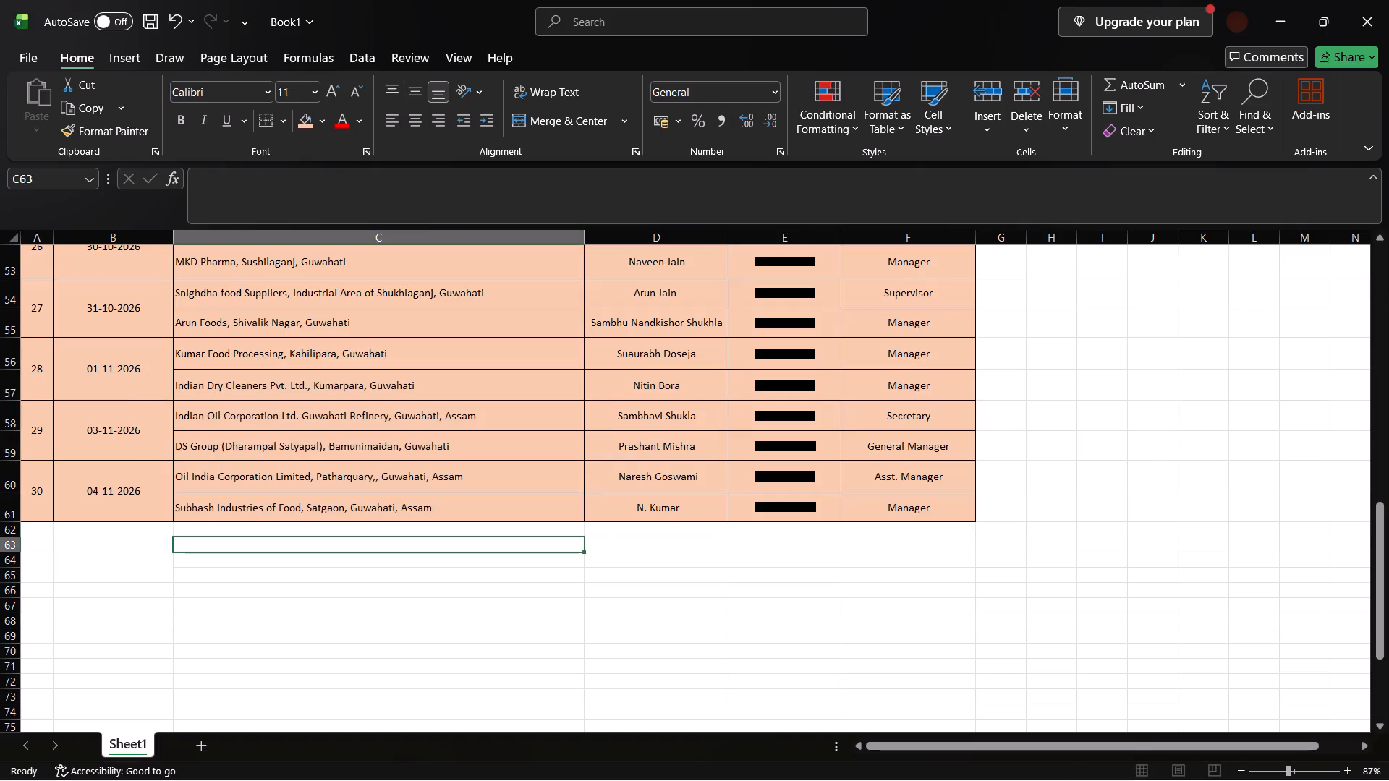
left_click(693, 566)
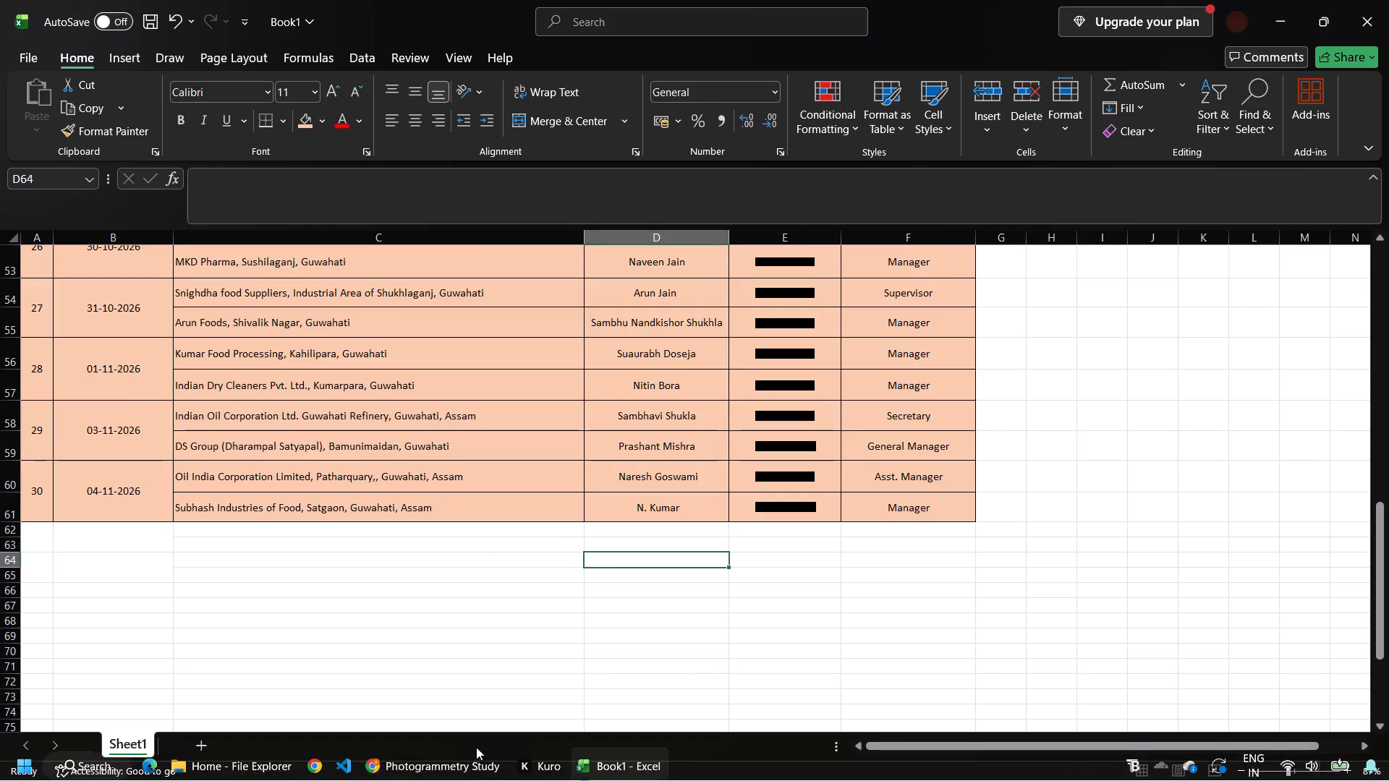
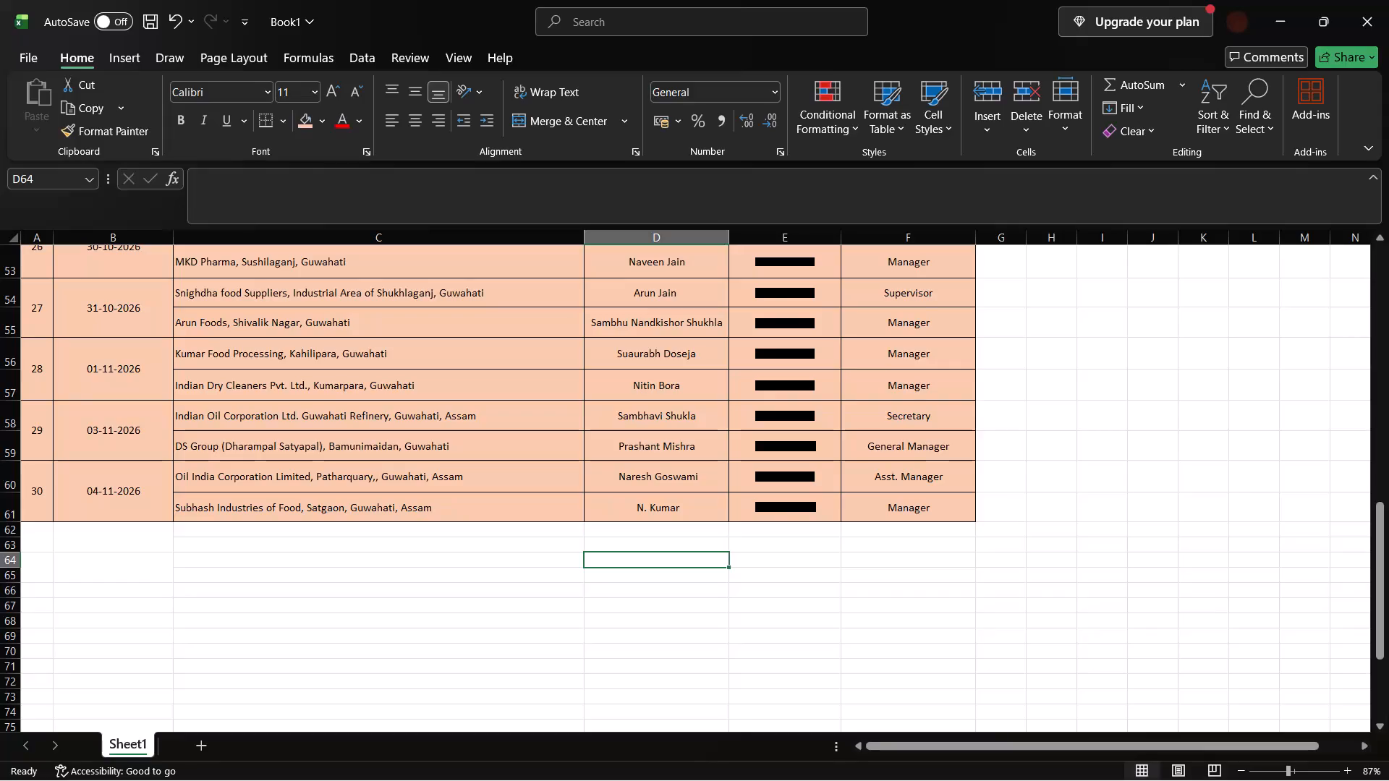
Increase the heights of rows 62 to 65 to match the visit rows above them.
left_click(32, 540)
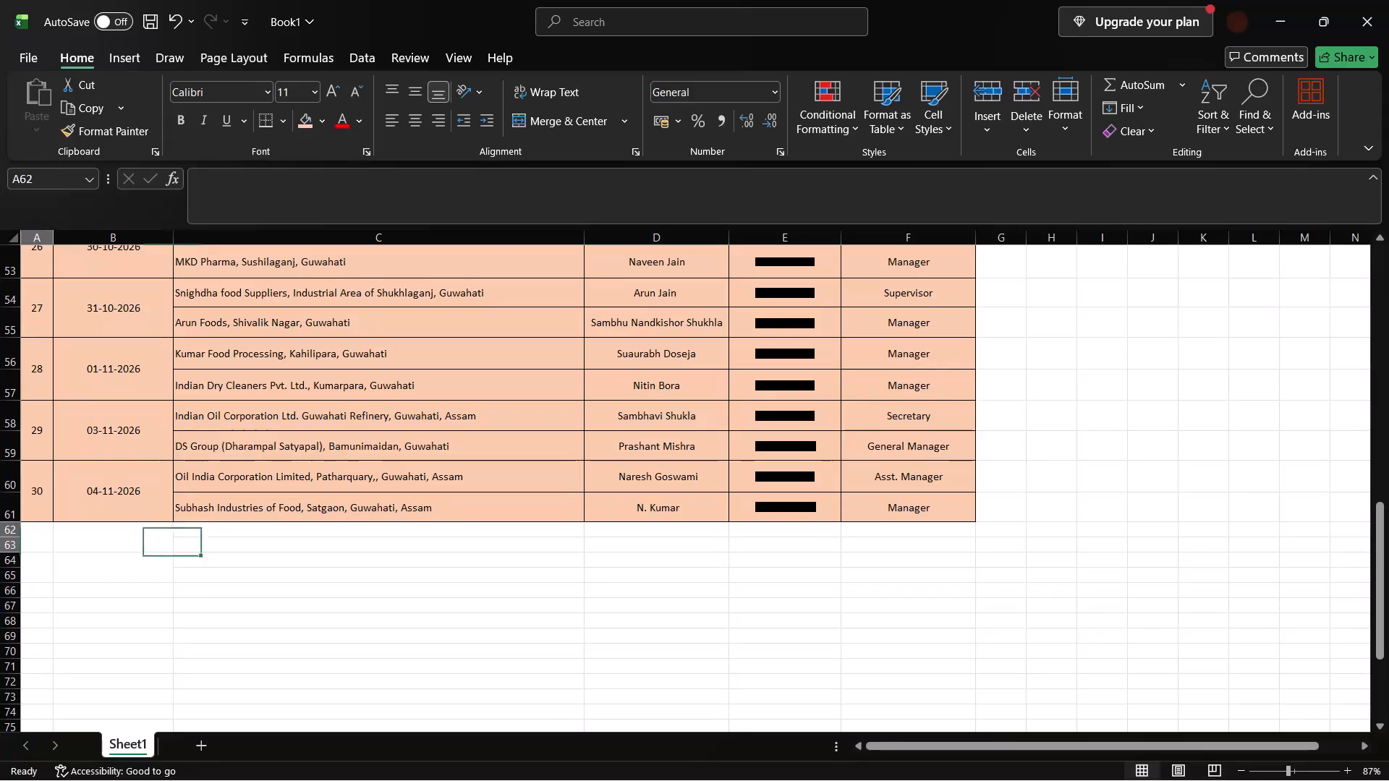
left_click_drag(14, 537, 18, 550)
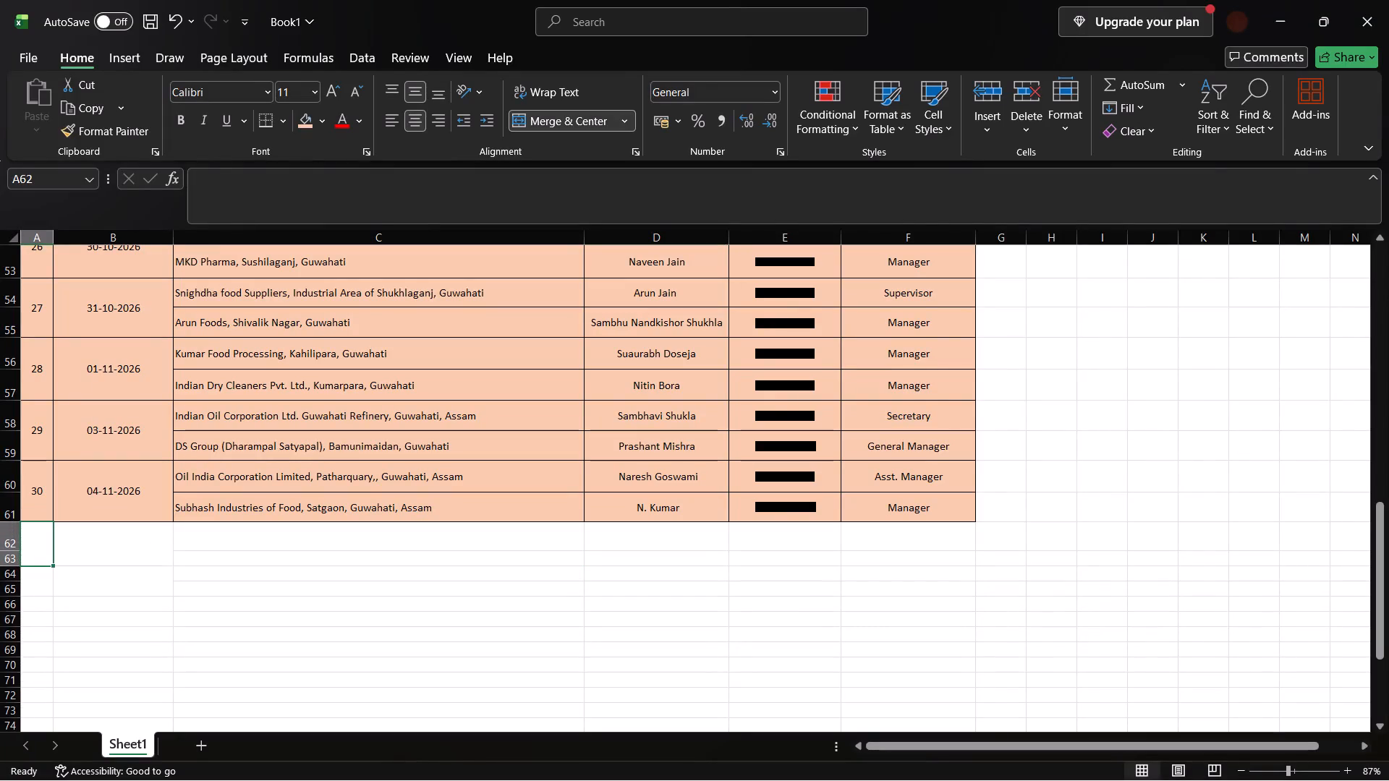
left_click_drag(11, 563, 10, 577)
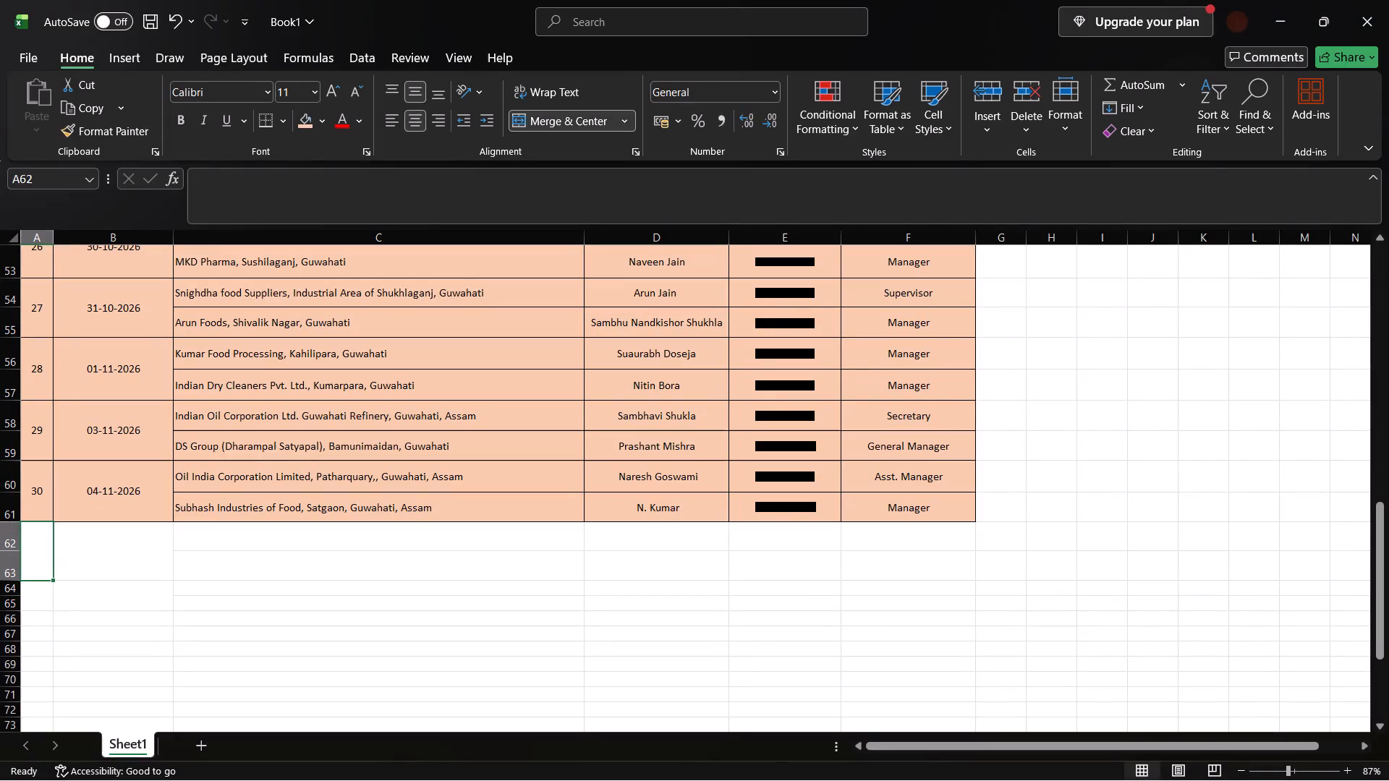
left_click_drag(7, 592, 8, 606)
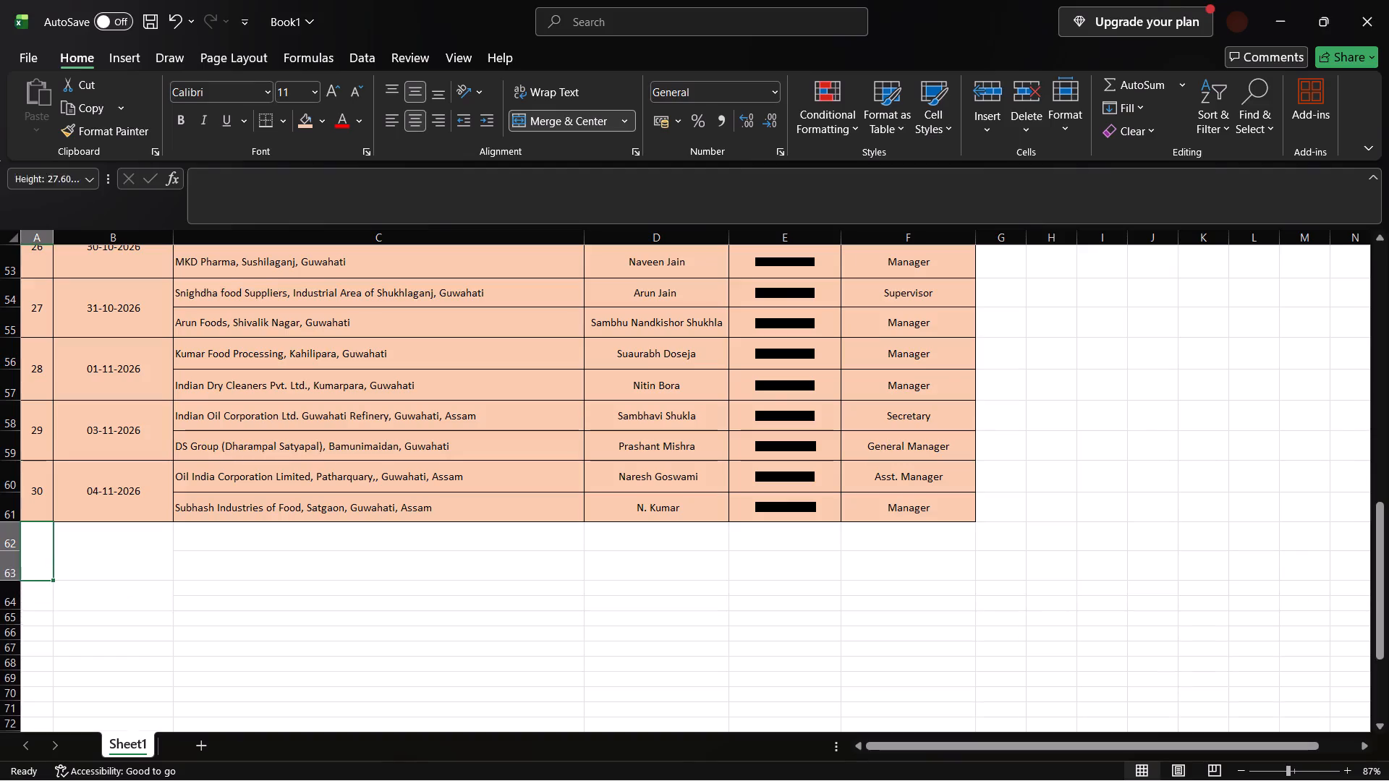
left_click_drag(11, 626, 11, 631)
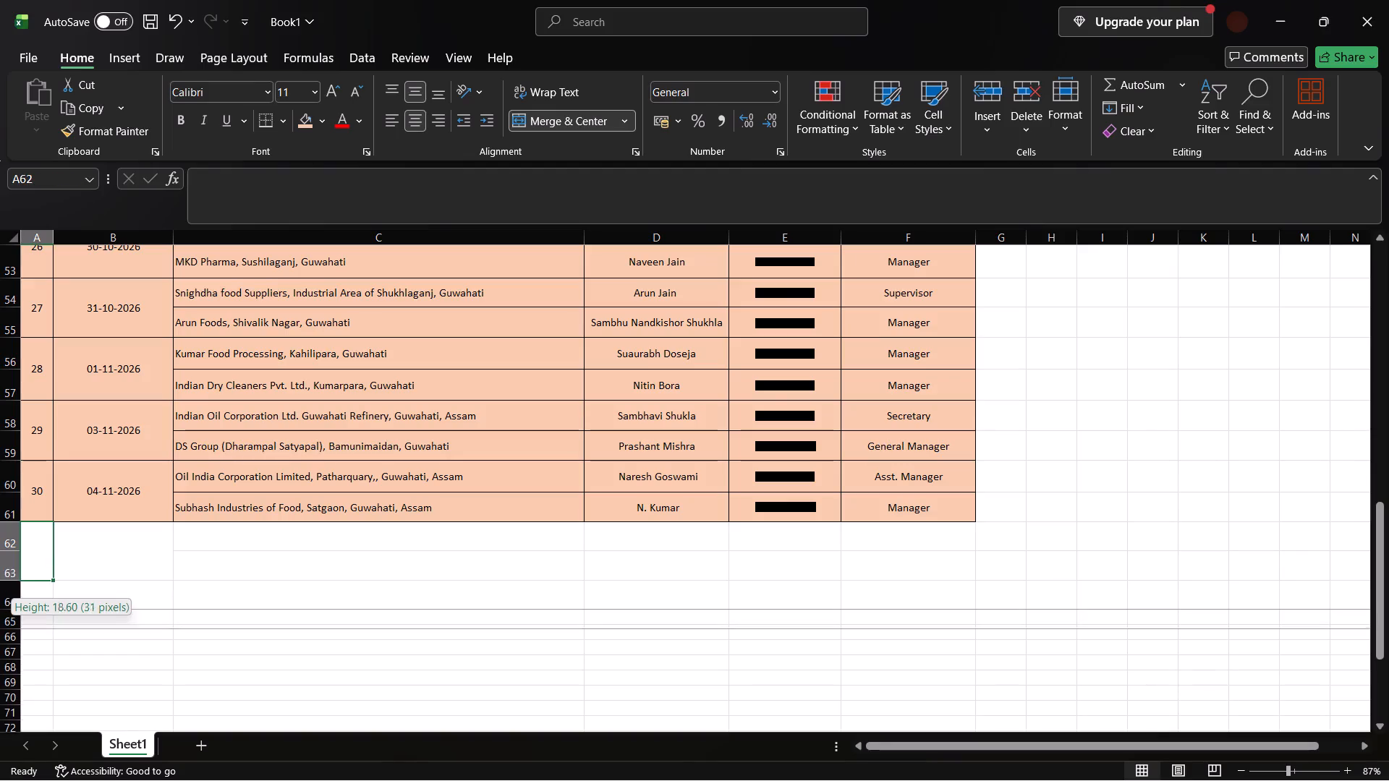
left_click_drag(11, 631, 9, 641)
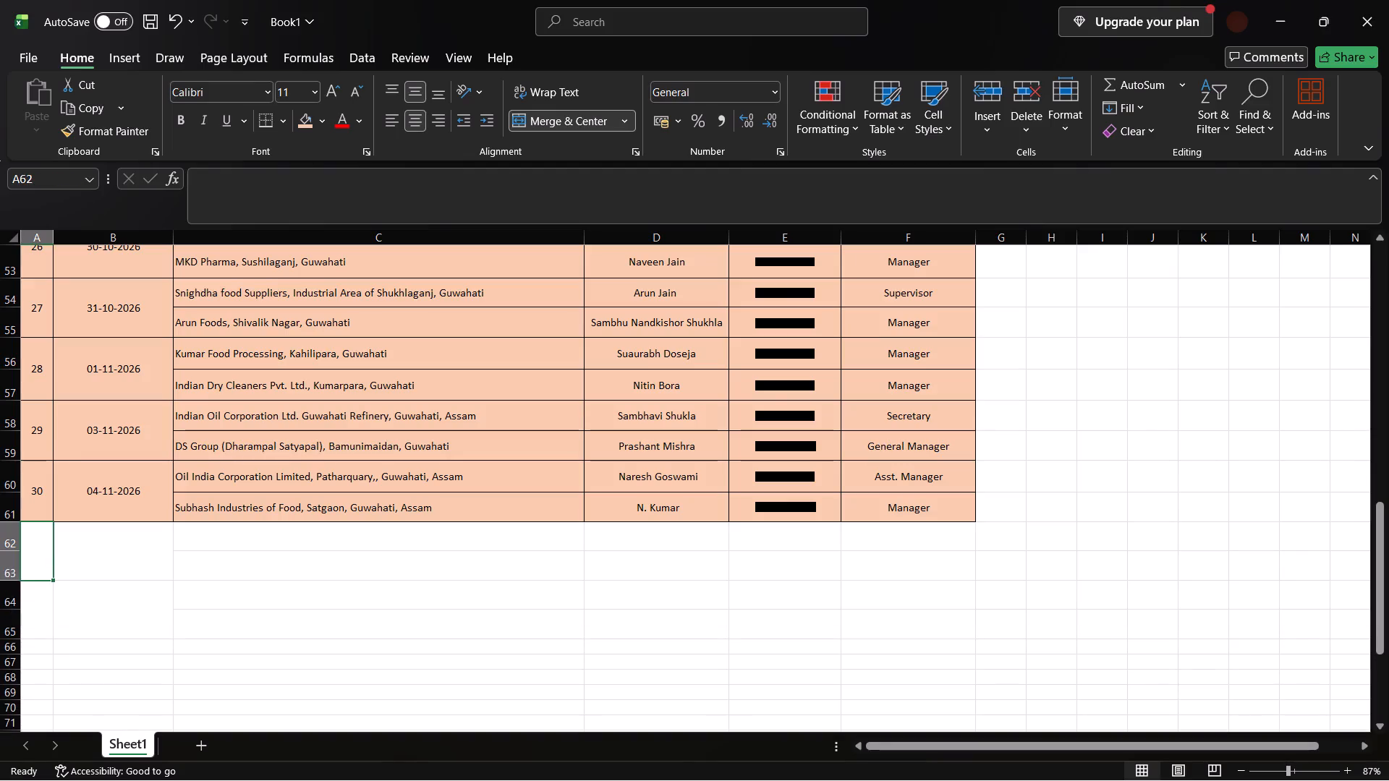
Enter serial number 32 in A62 and the visit date 05-11-2026 in B62.
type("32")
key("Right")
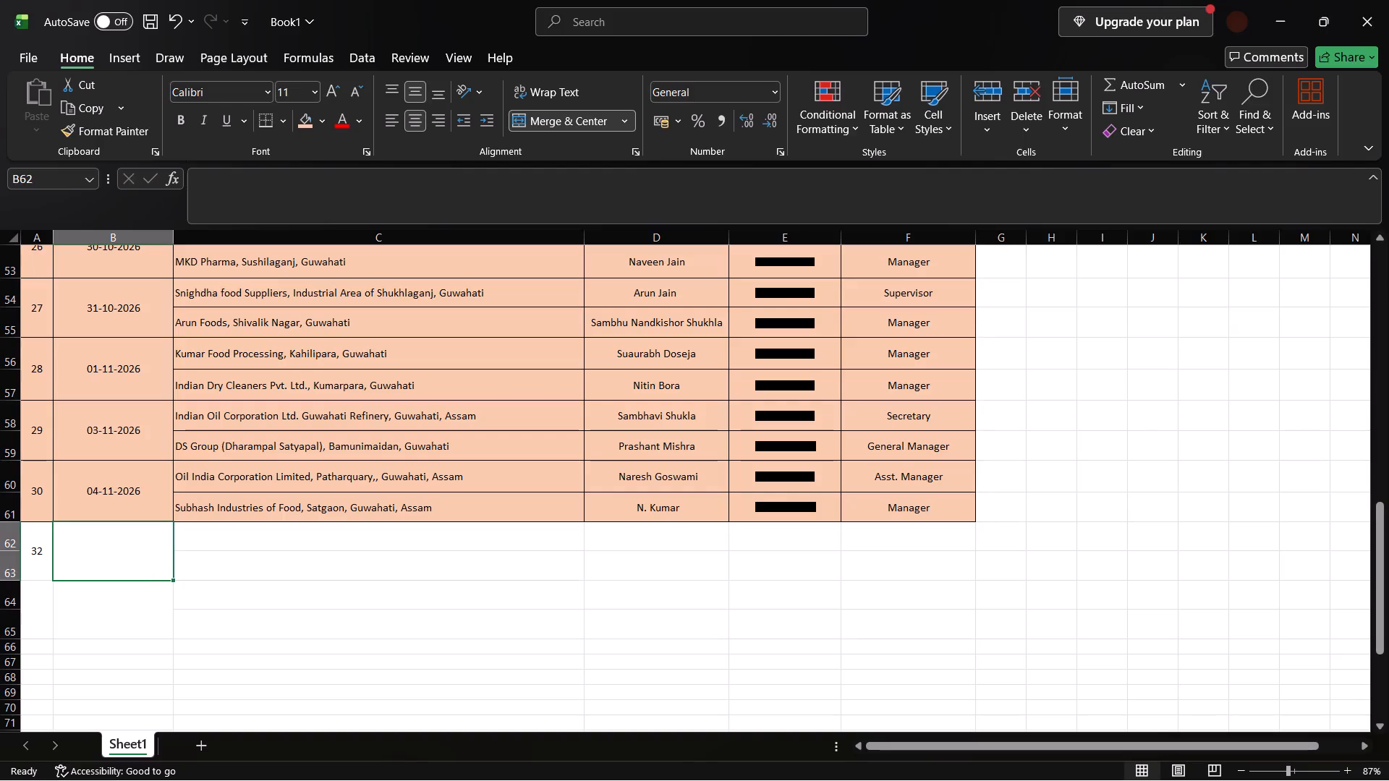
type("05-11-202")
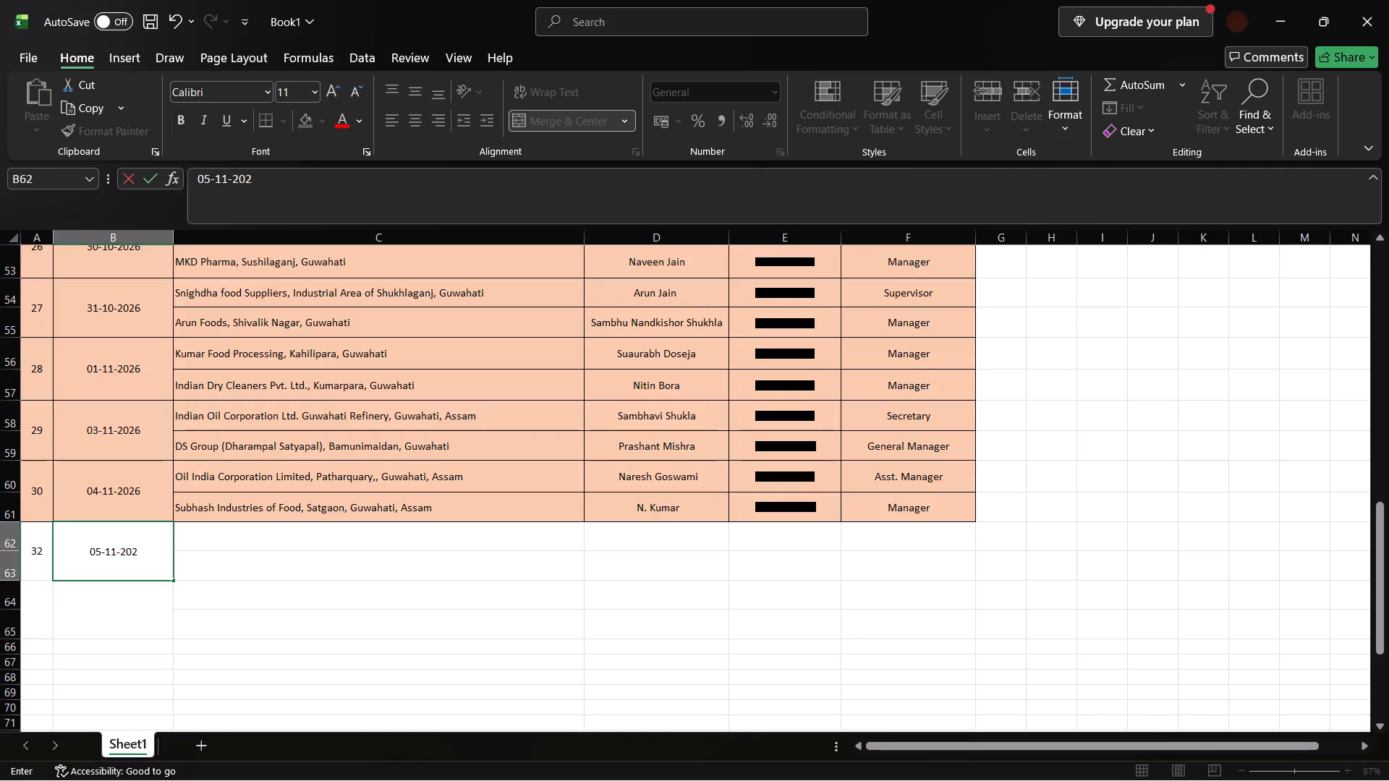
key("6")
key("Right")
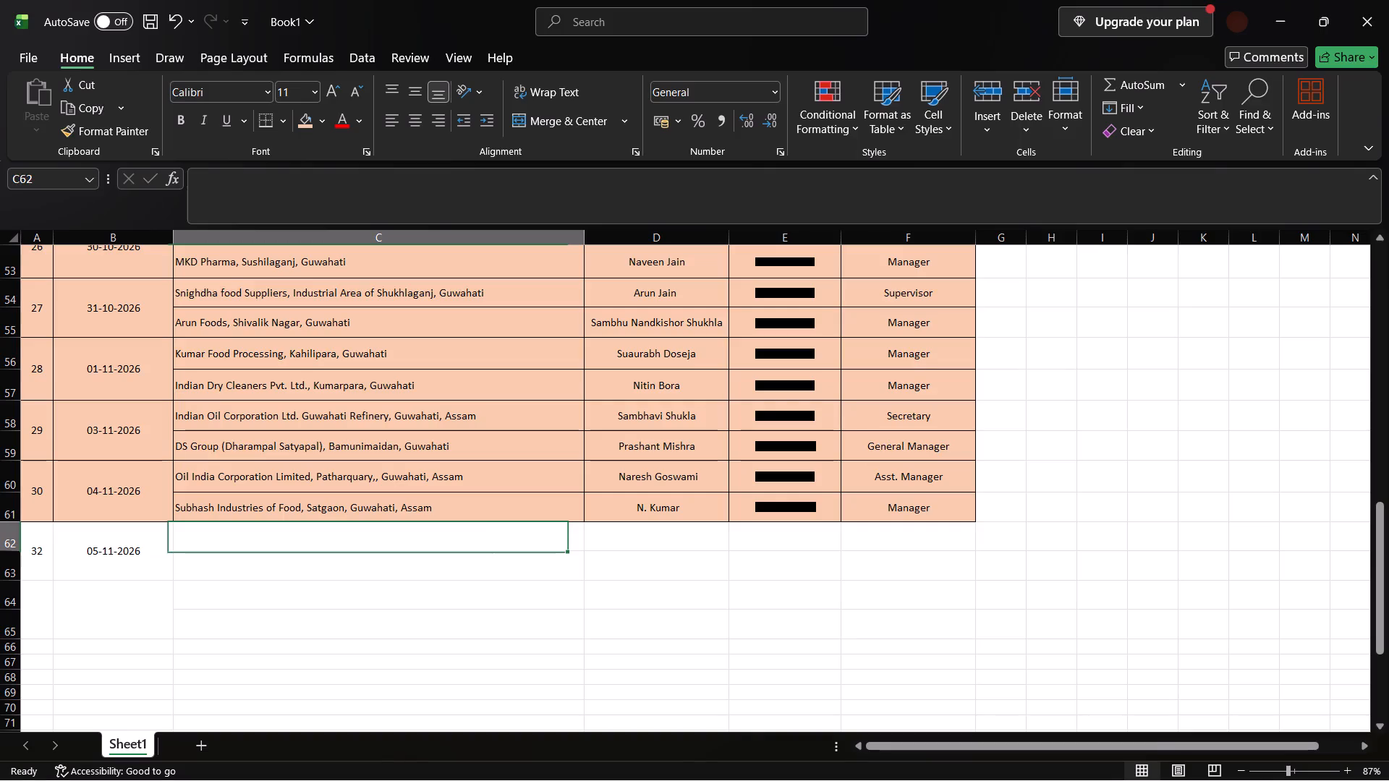
Enter Indian Organics, Guwahati, Assam as the company in C62.
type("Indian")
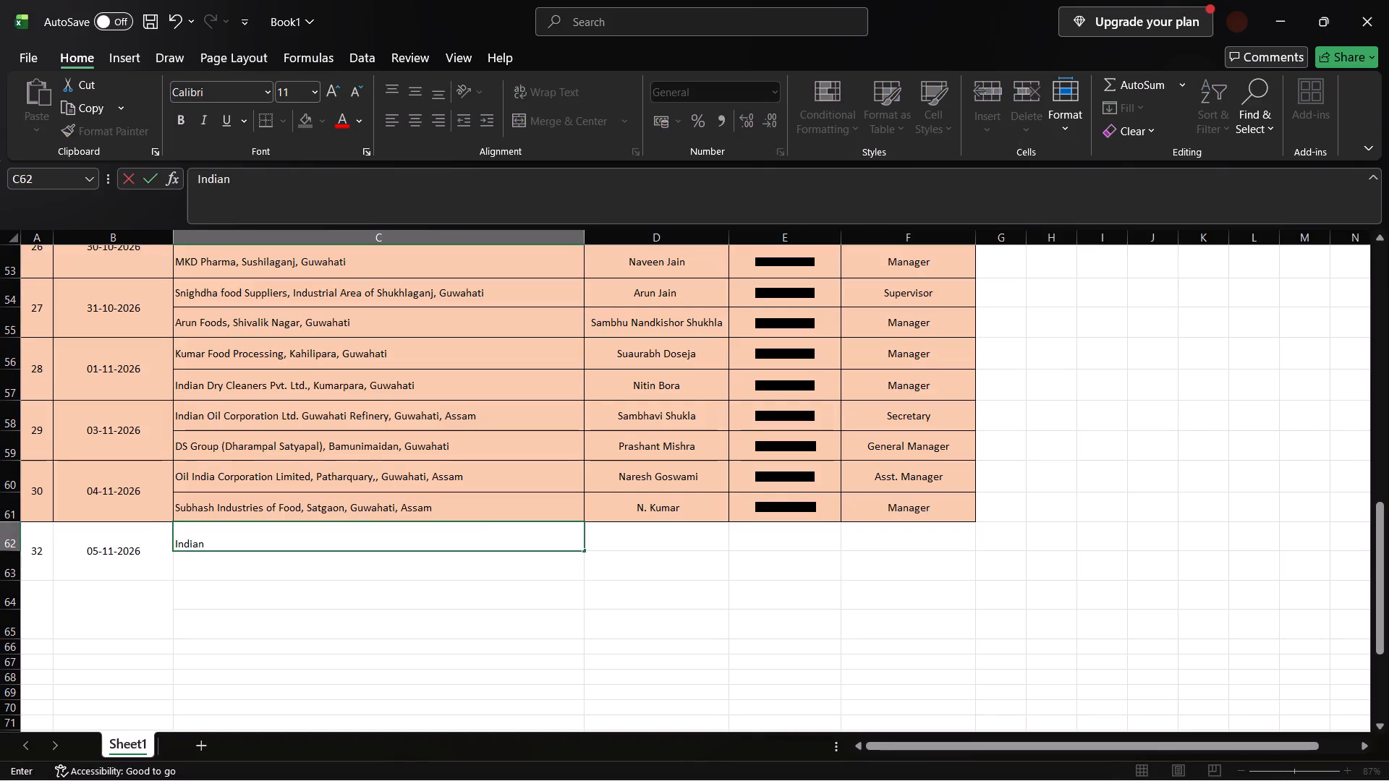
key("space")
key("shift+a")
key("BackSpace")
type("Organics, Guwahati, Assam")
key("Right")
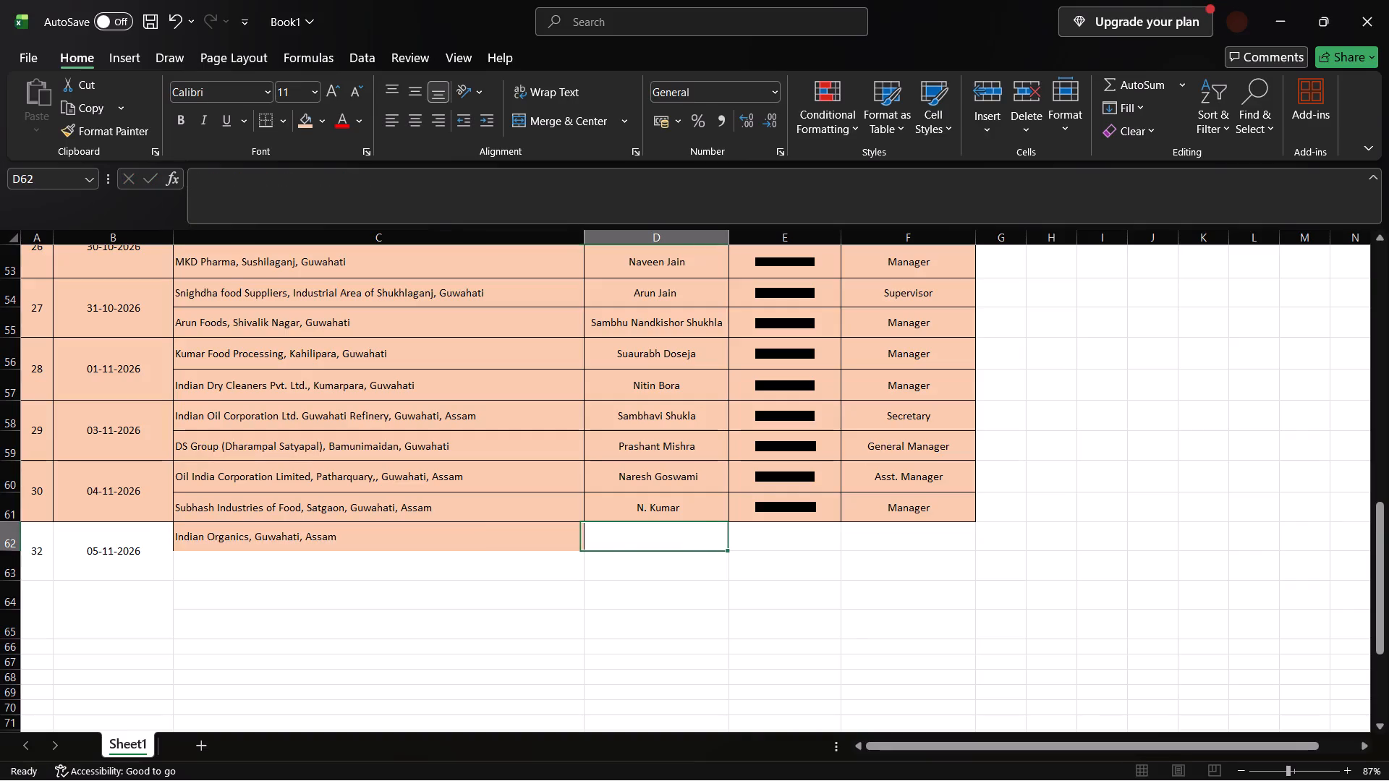
Enter the contact person's name in D62 and their phone number in E62 for the Indian Organics visit.
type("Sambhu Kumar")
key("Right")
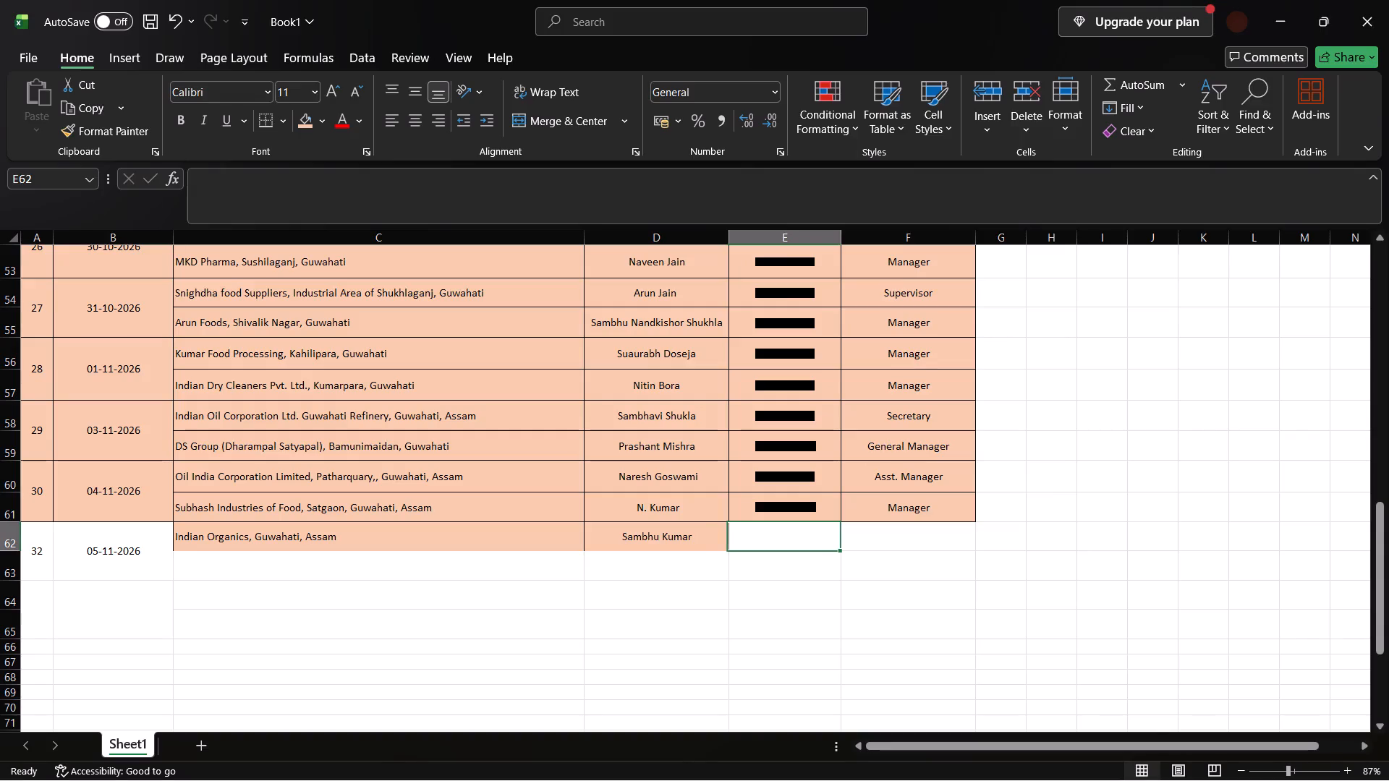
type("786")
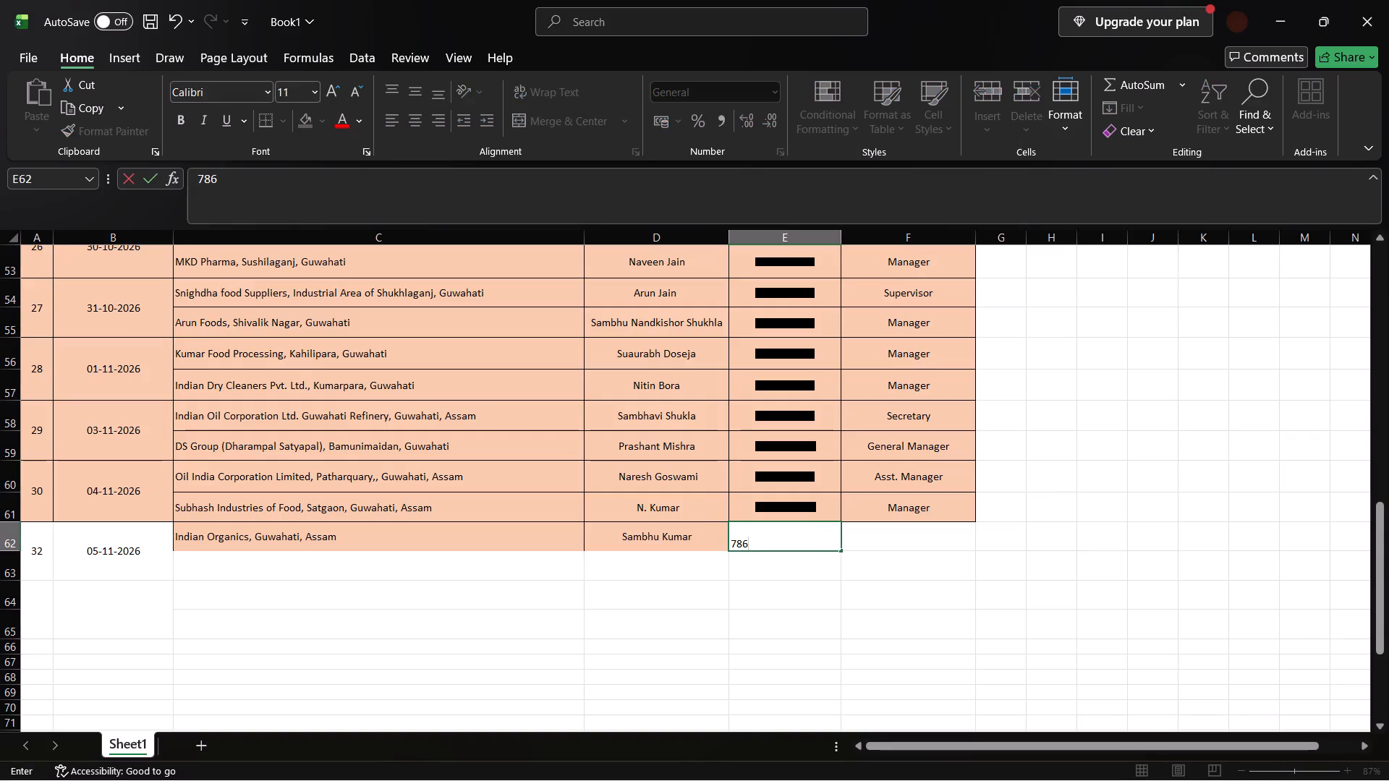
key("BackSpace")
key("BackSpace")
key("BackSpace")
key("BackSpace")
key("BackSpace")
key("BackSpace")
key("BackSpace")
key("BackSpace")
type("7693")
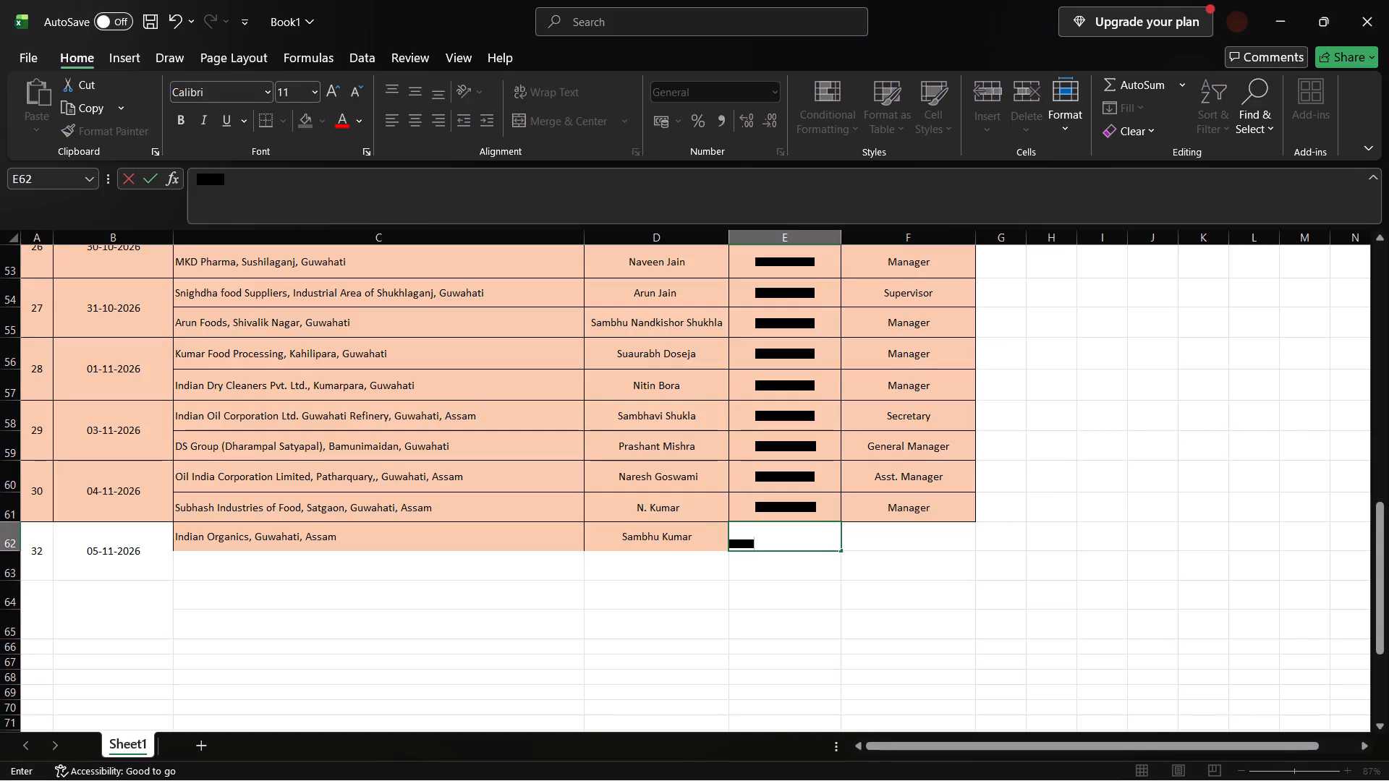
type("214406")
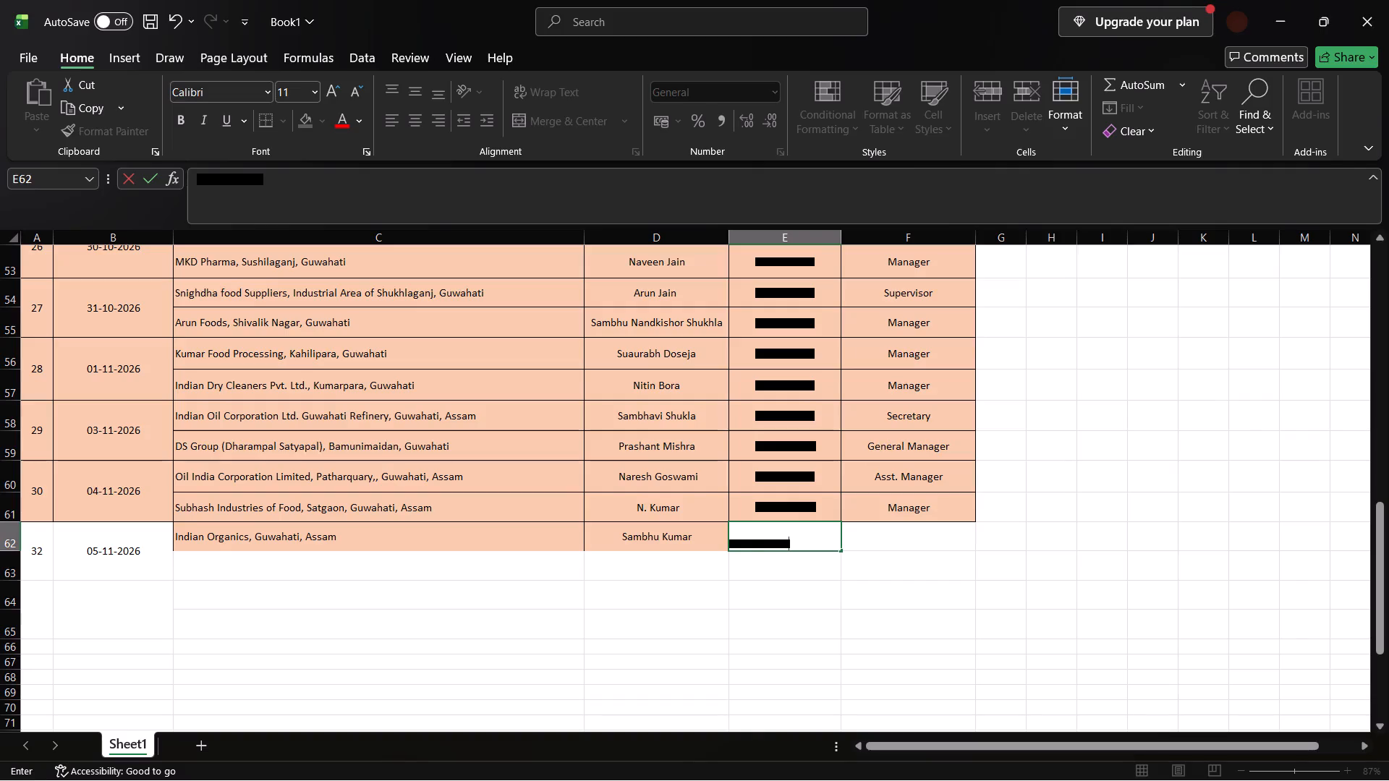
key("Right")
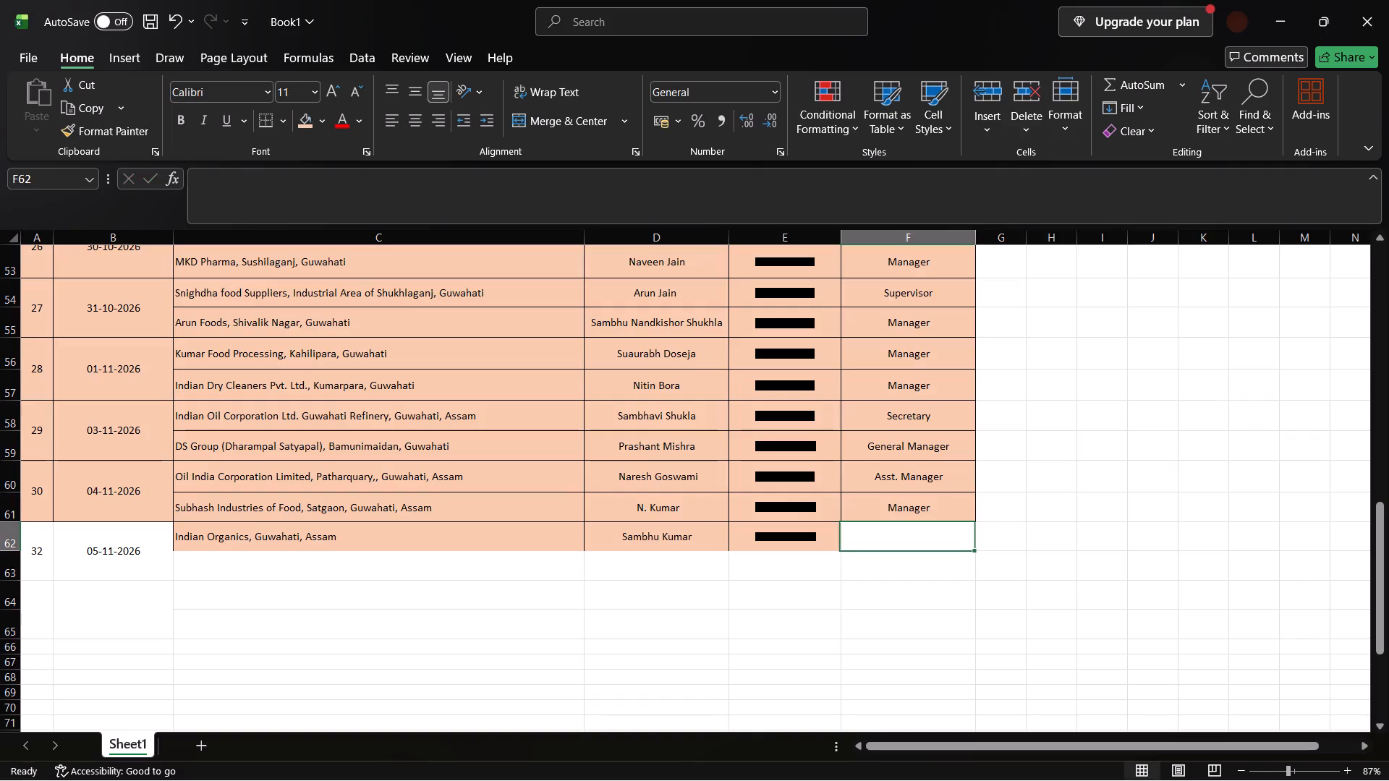
Enter Secretary as the contact's designation in F62 for the Indian Organics visit.
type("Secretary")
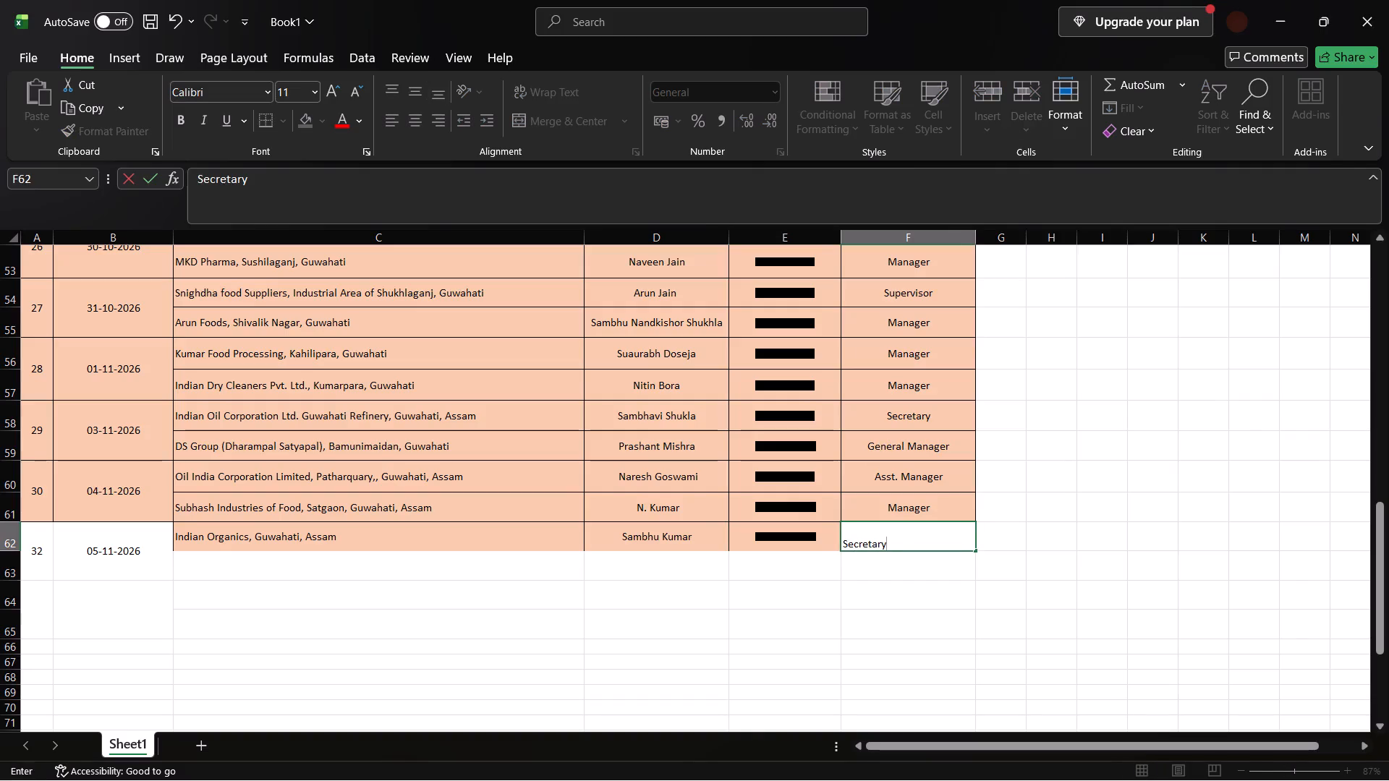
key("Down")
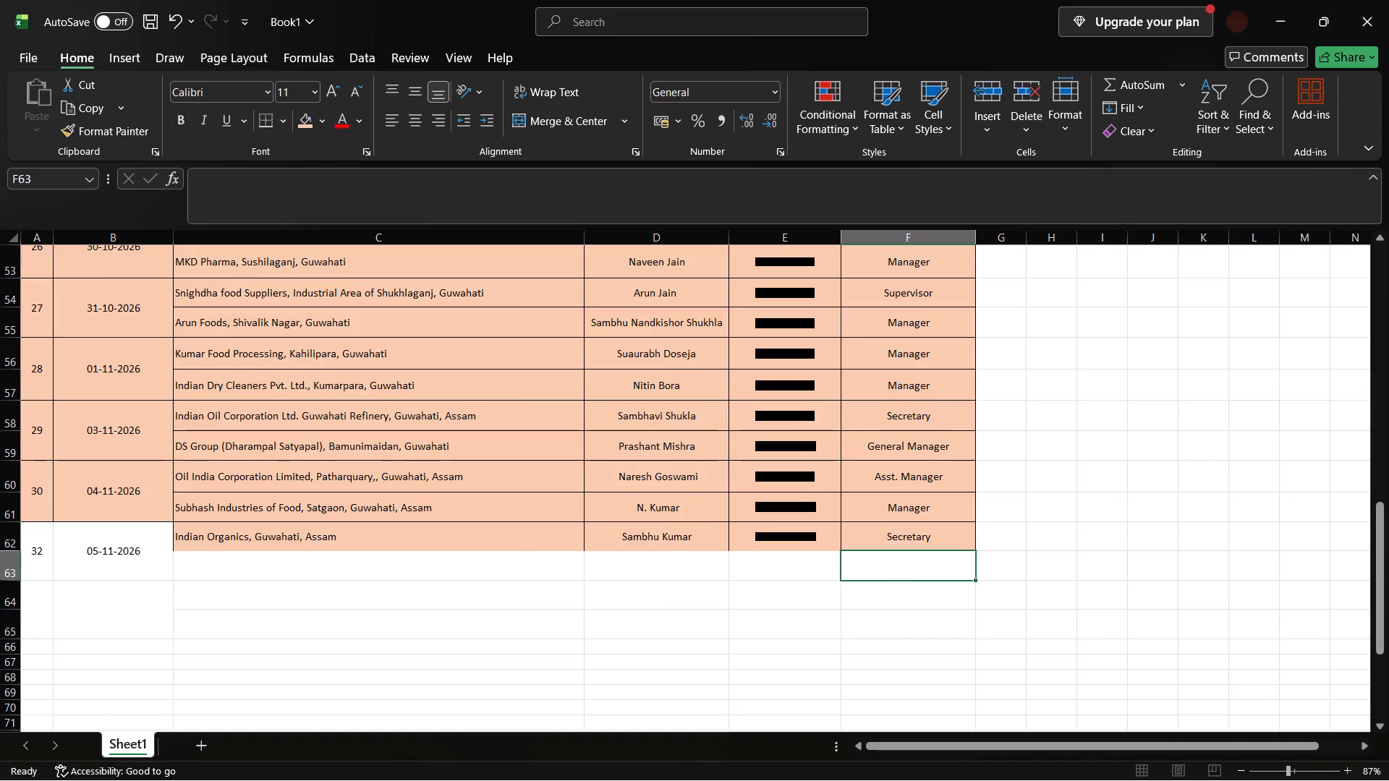
Apply the table's peach fill and cell borders to the new rows A62:F65.
scroll(79, 552, "right", 1)
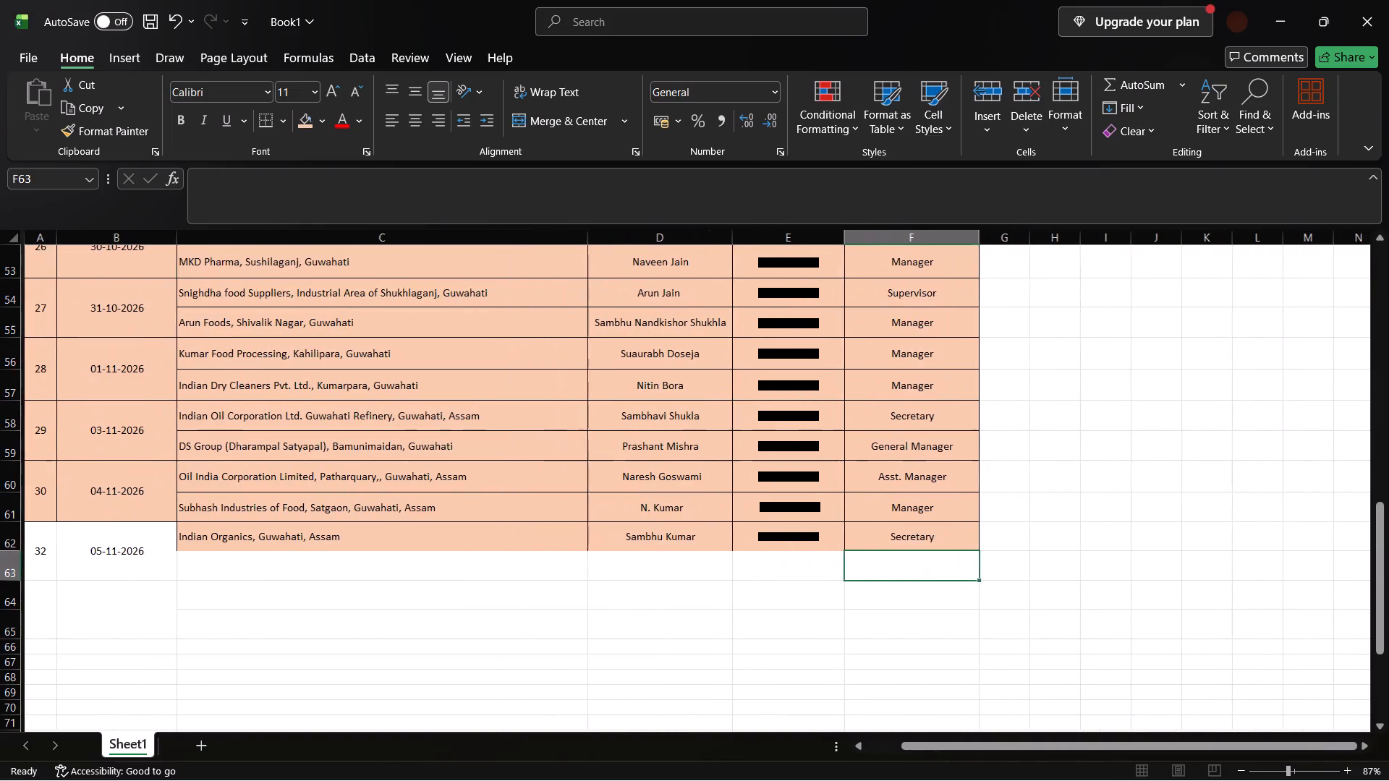
left_click_drag(38, 551, 875, 590)
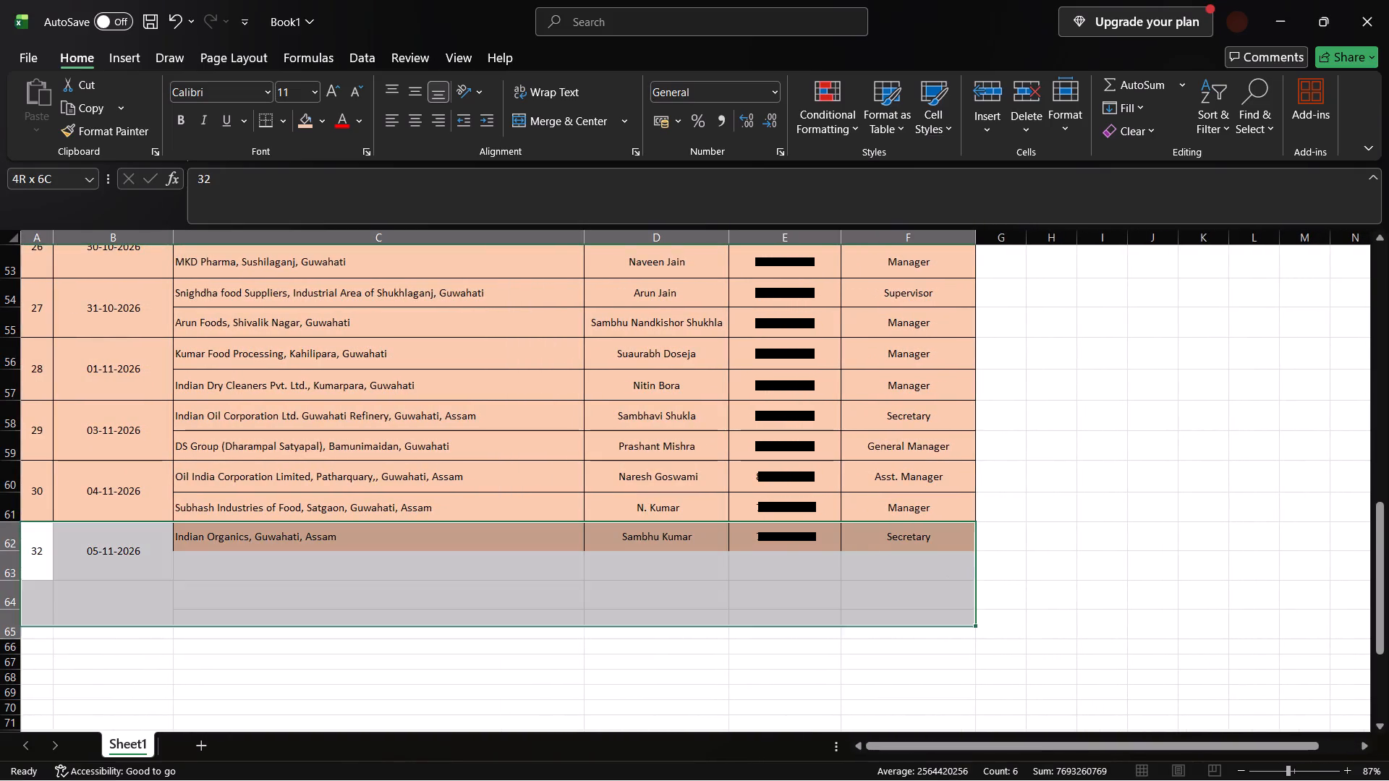
left_click_drag(875, 590, 881, 606)
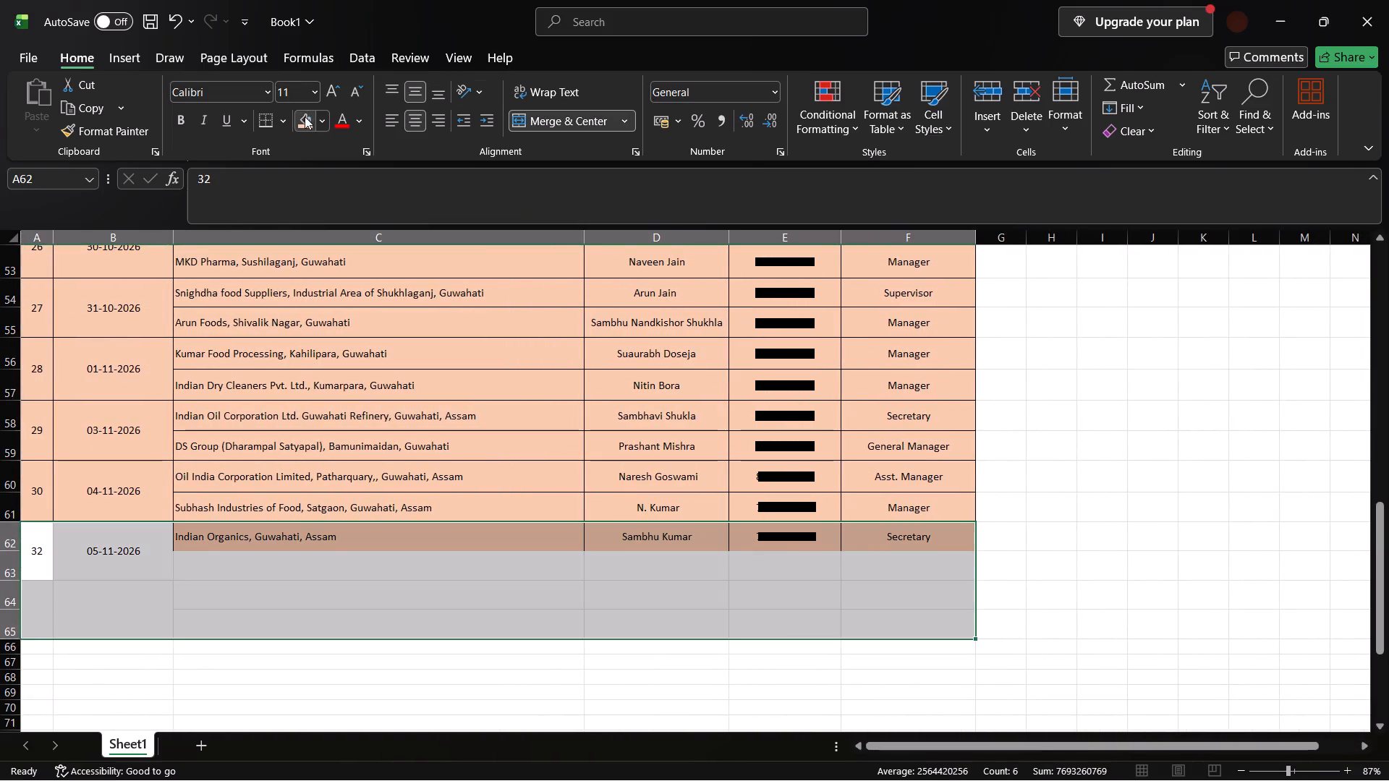
left_click(303, 120)
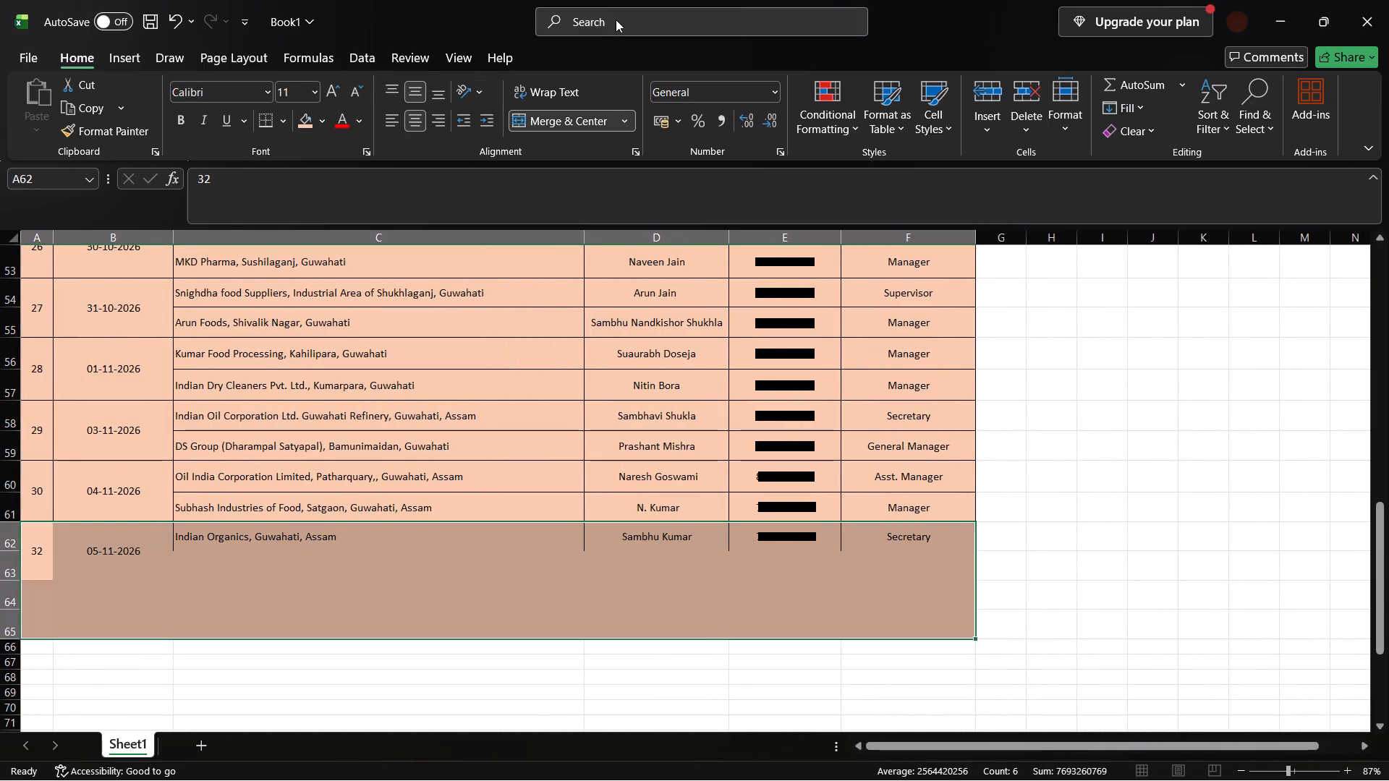
left_click(651, 10)
left_click(666, 17)
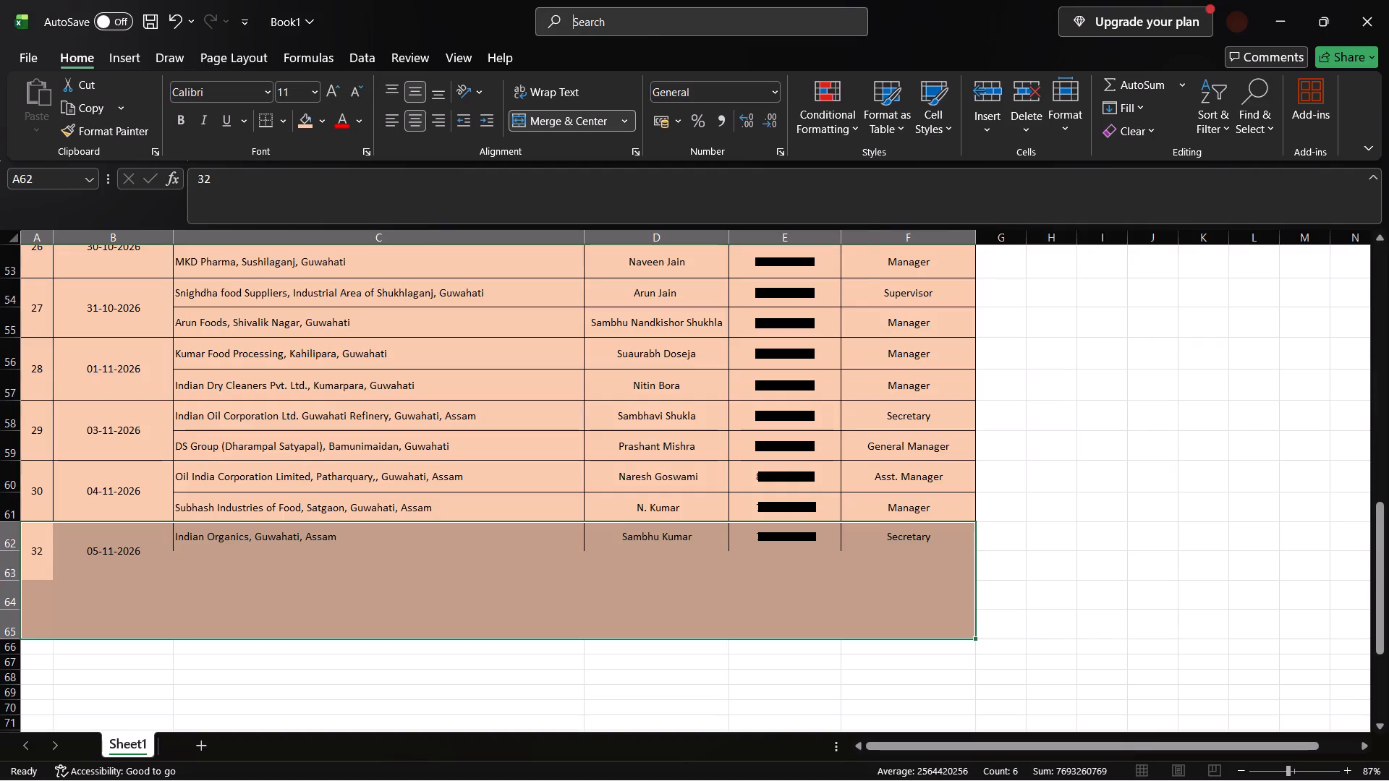
left_click(663, 75)
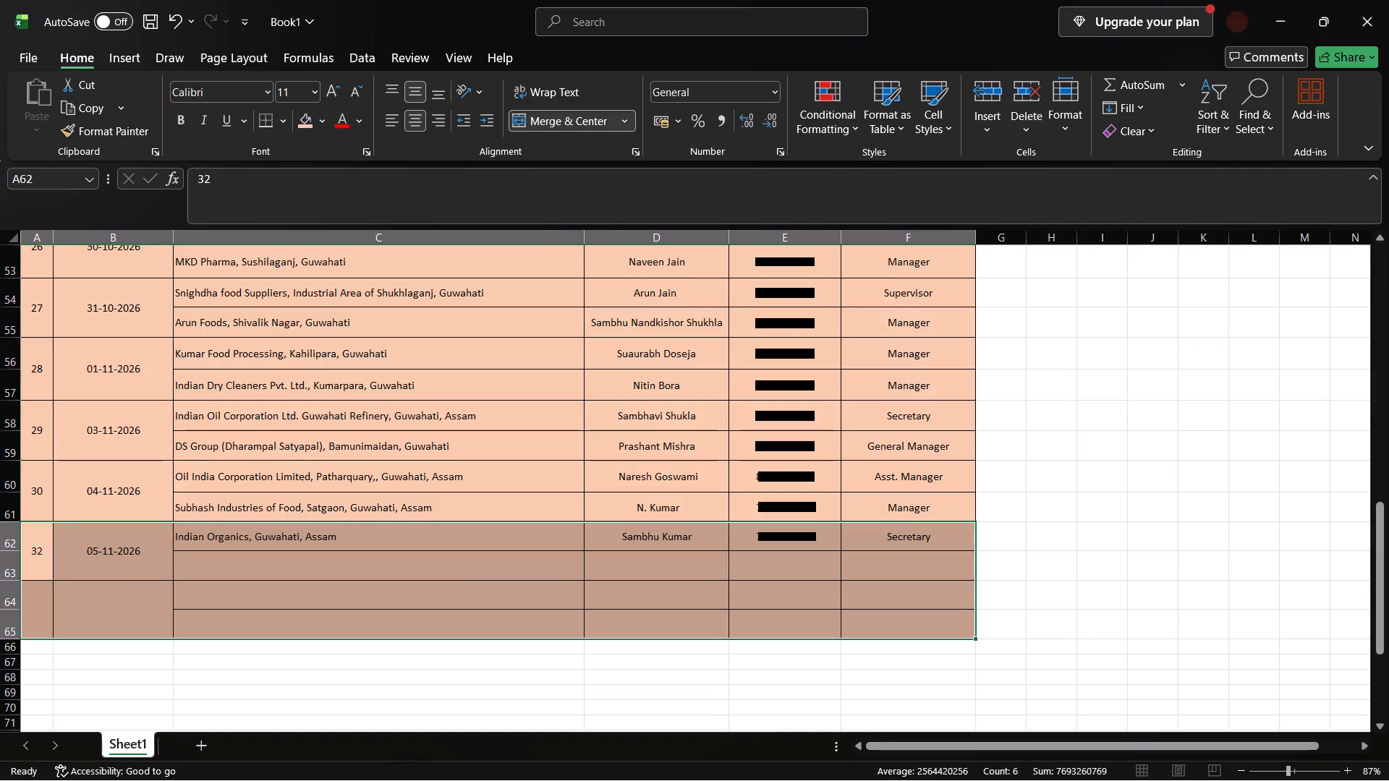
Copy the Indian Dry Cleaners Pvt. Ltd. company and contact details from C57:F57 into C63:F63.
left_click(229, 560)
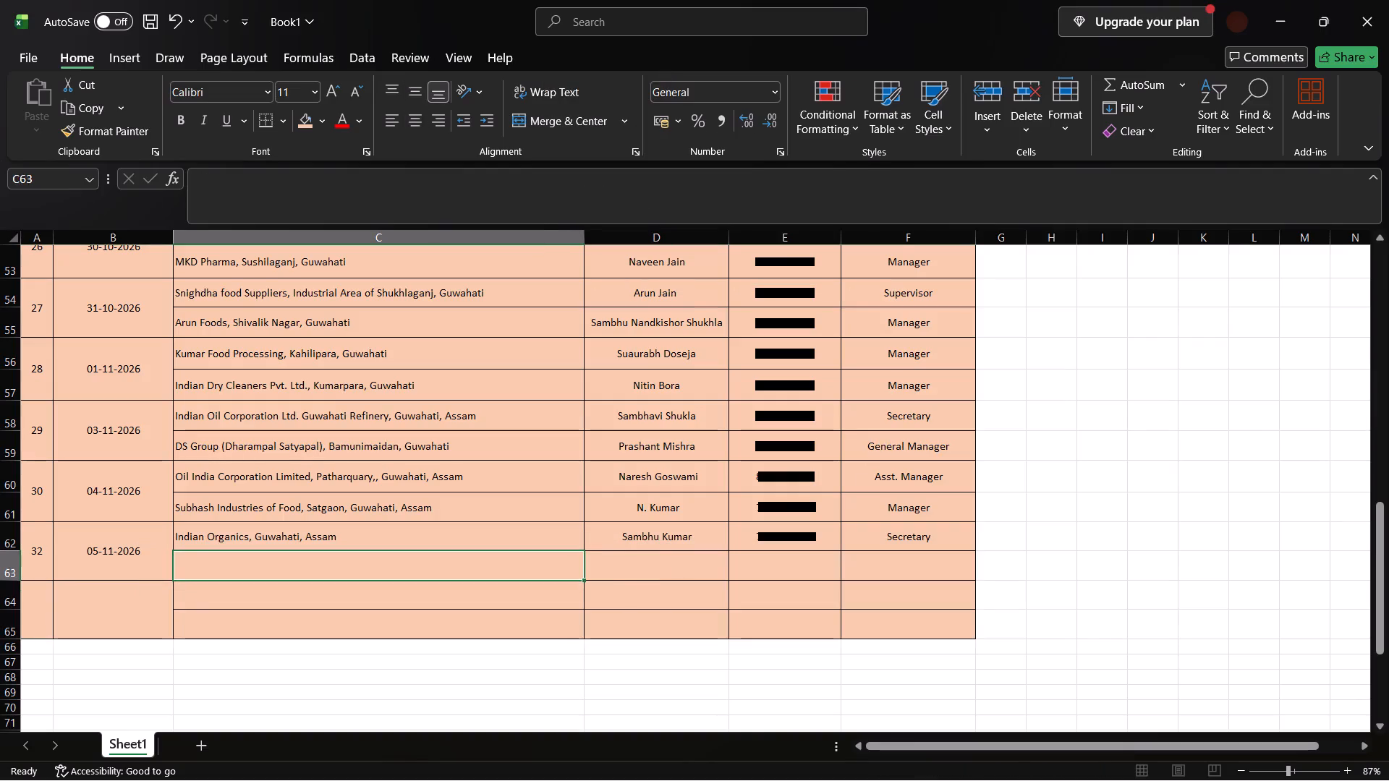
left_click_drag(270, 382, 930, 396)
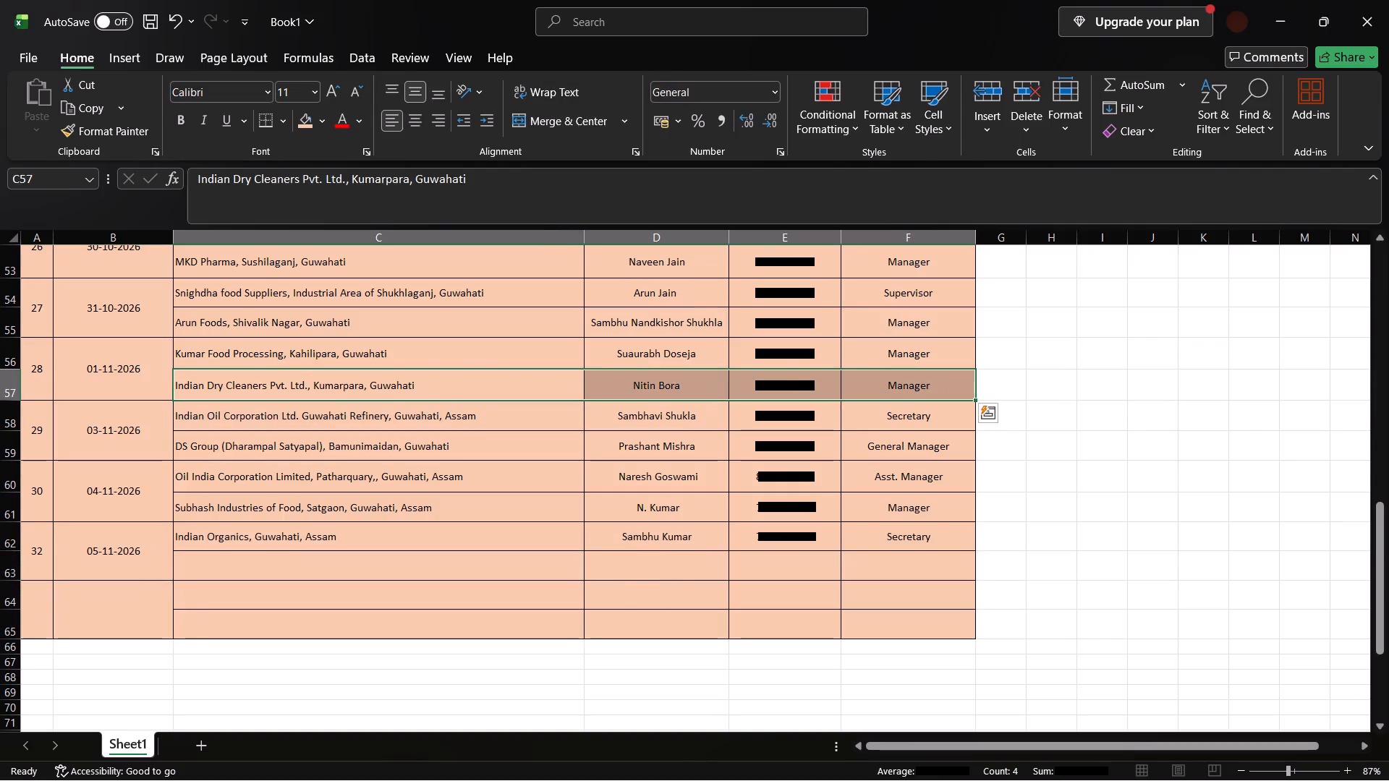
key("ctrl+c")
left_click(517, 572)
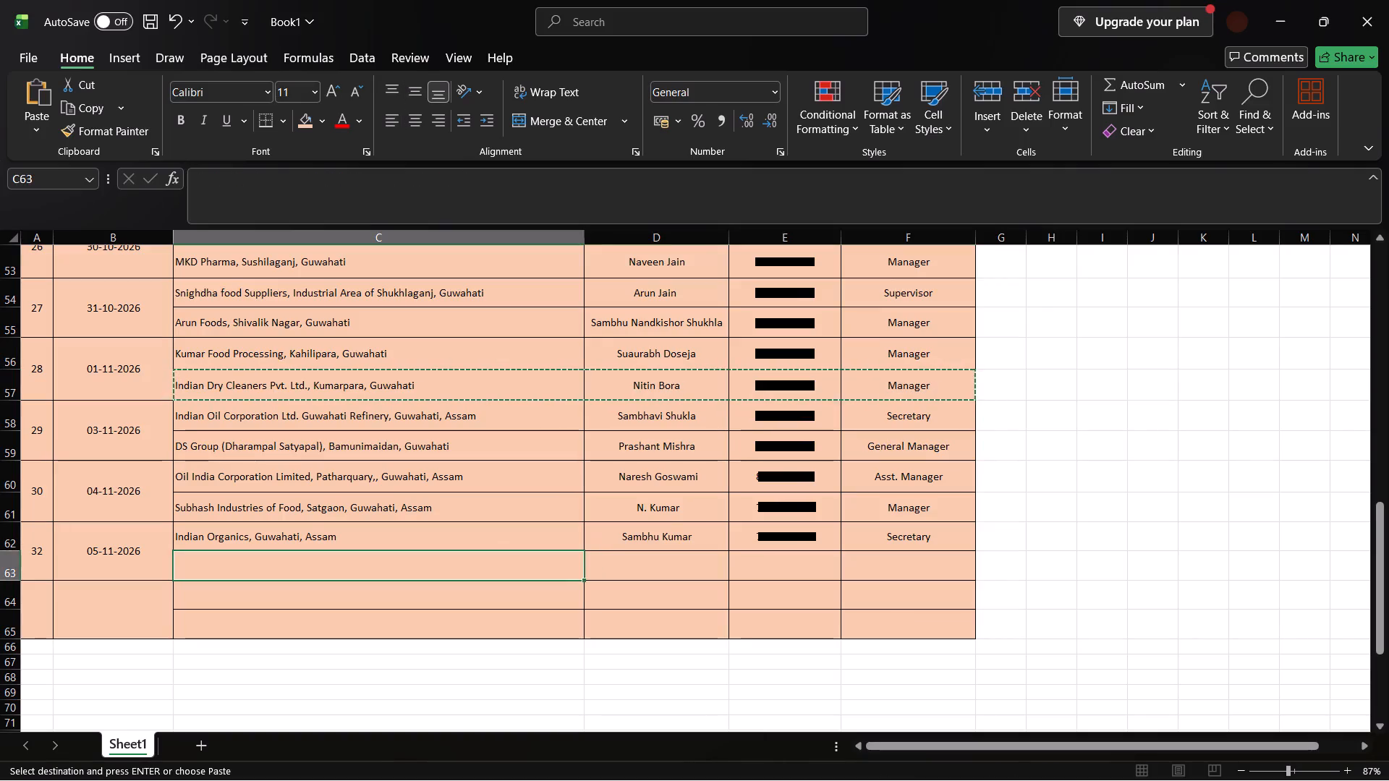
key("ctrl+v")
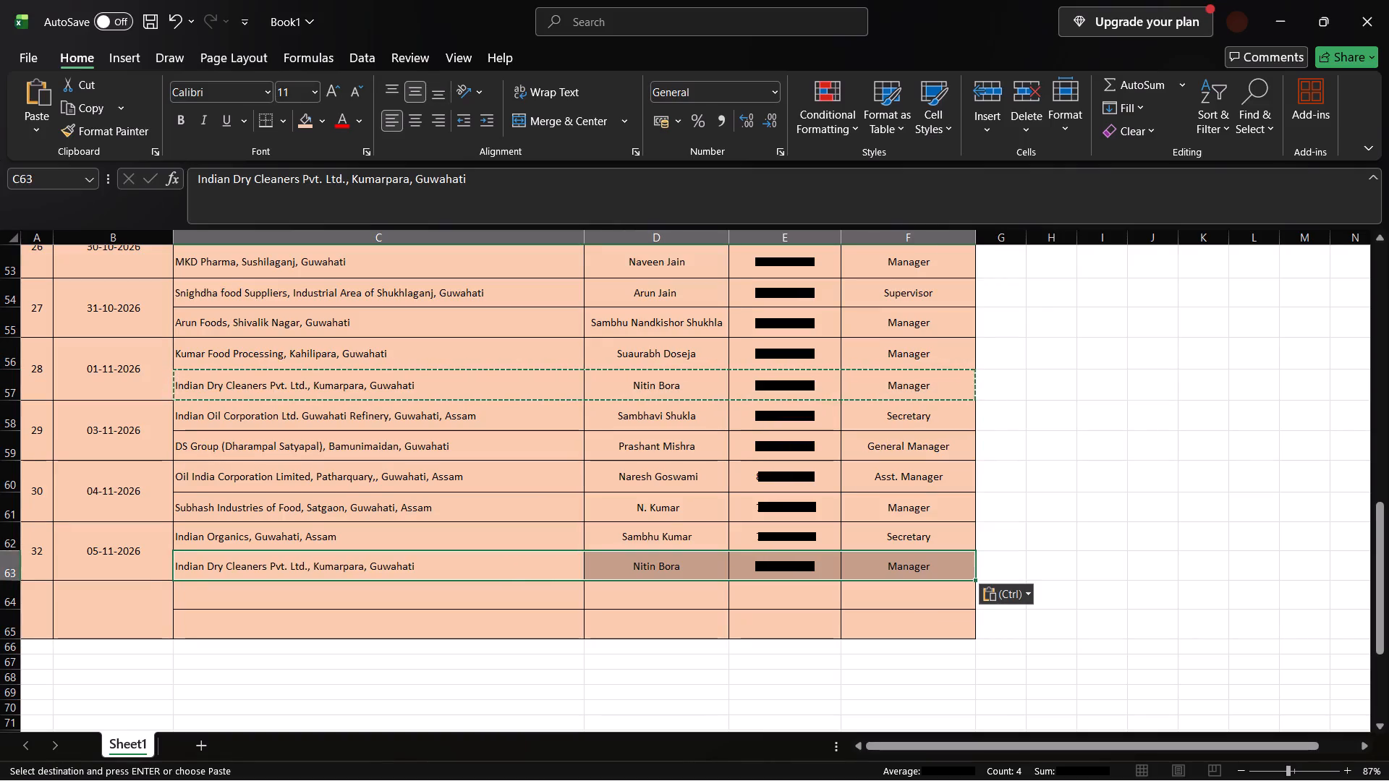
Enter serial number 33 in A64 and the visit date 06-11-2026 in B64.
left_click(32, 602)
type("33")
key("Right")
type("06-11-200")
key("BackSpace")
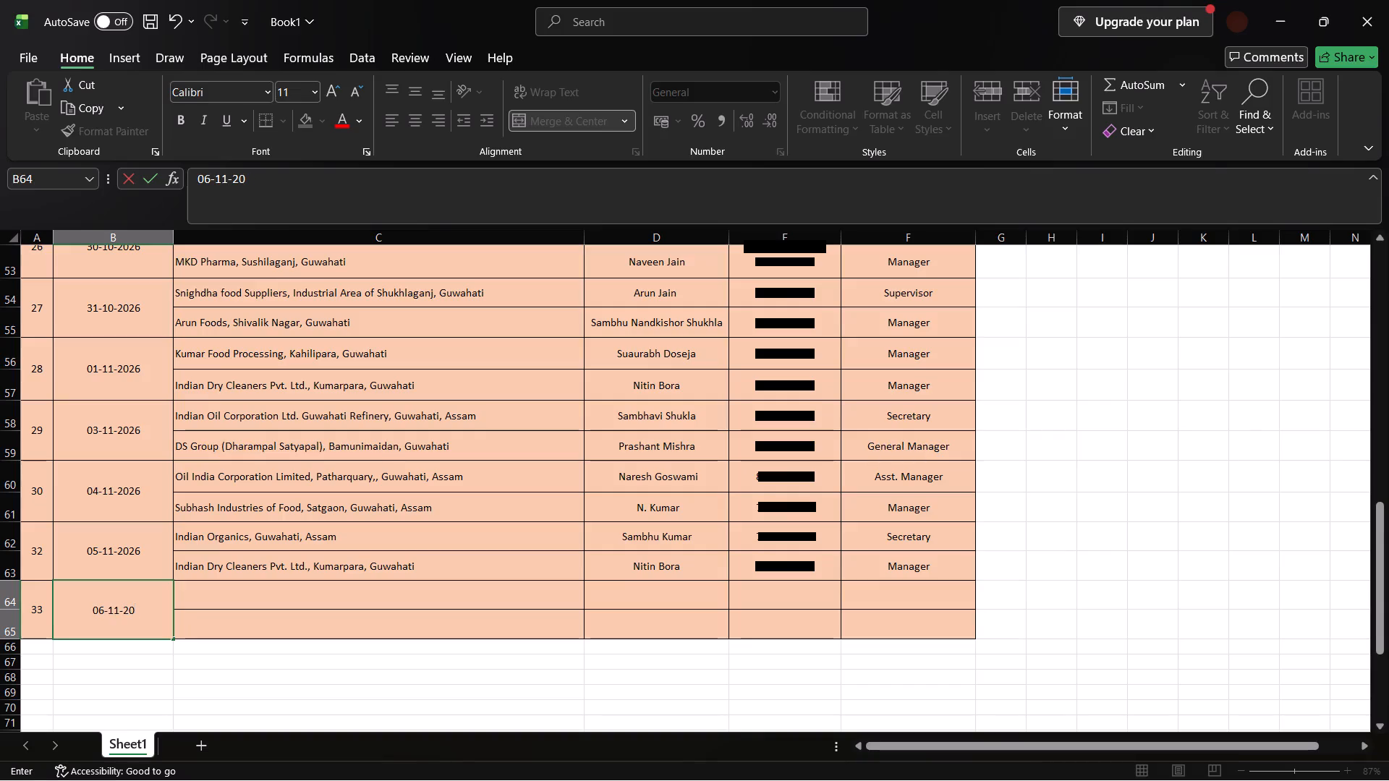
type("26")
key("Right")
Copy the MKD Pharma company and contact details from C45:F45 into C64:F64.
scroll(415, 494, "up", 2)
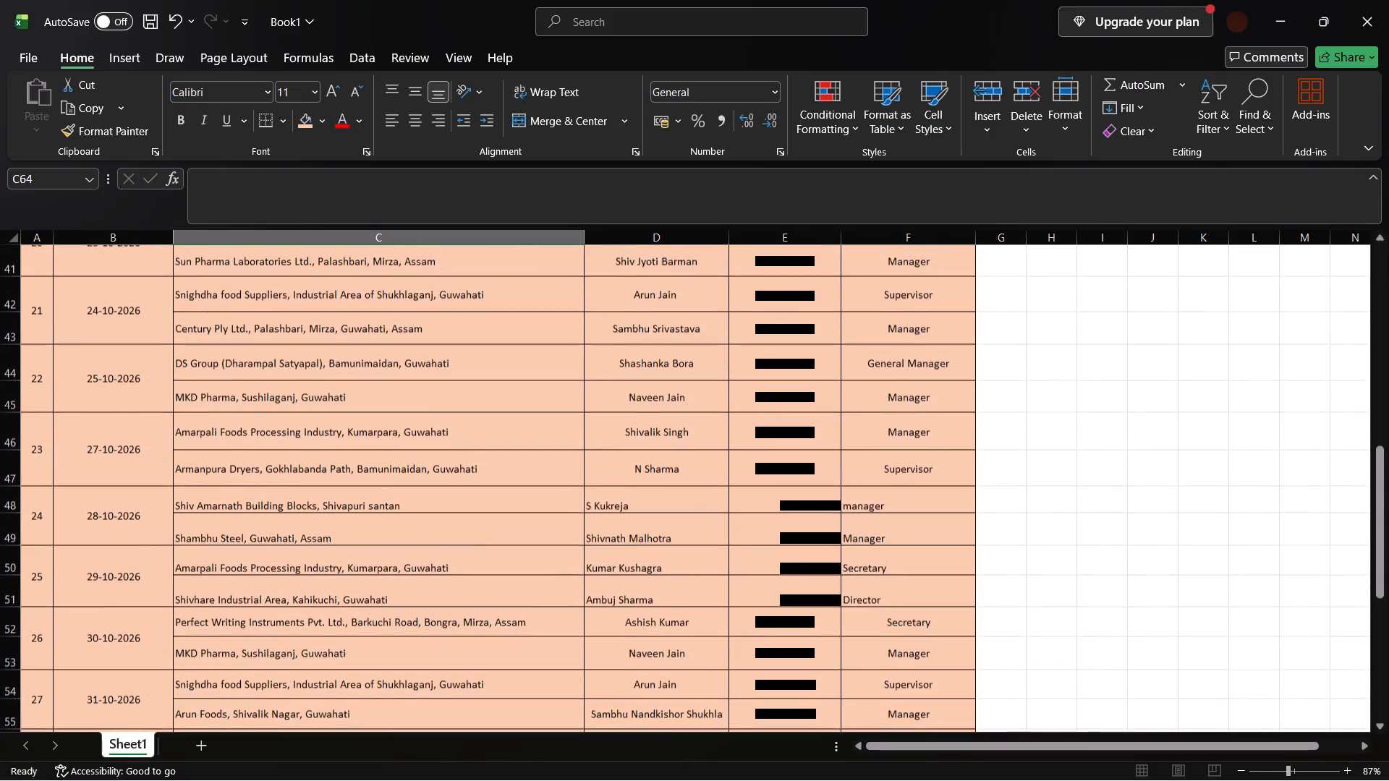
left_click_drag(263, 398, 935, 394)
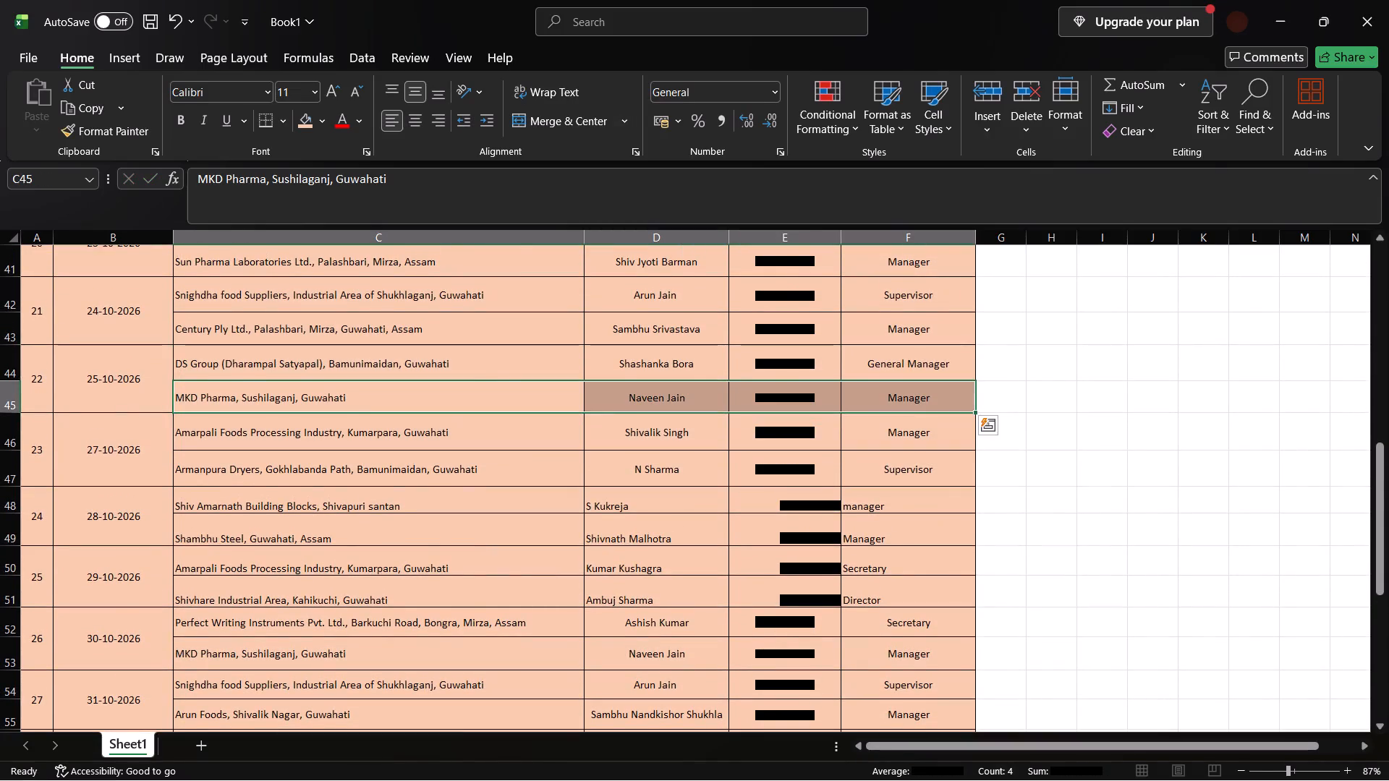
key("ctrl+c")
scroll(935, 394, "down", 2)
left_click(451, 404)
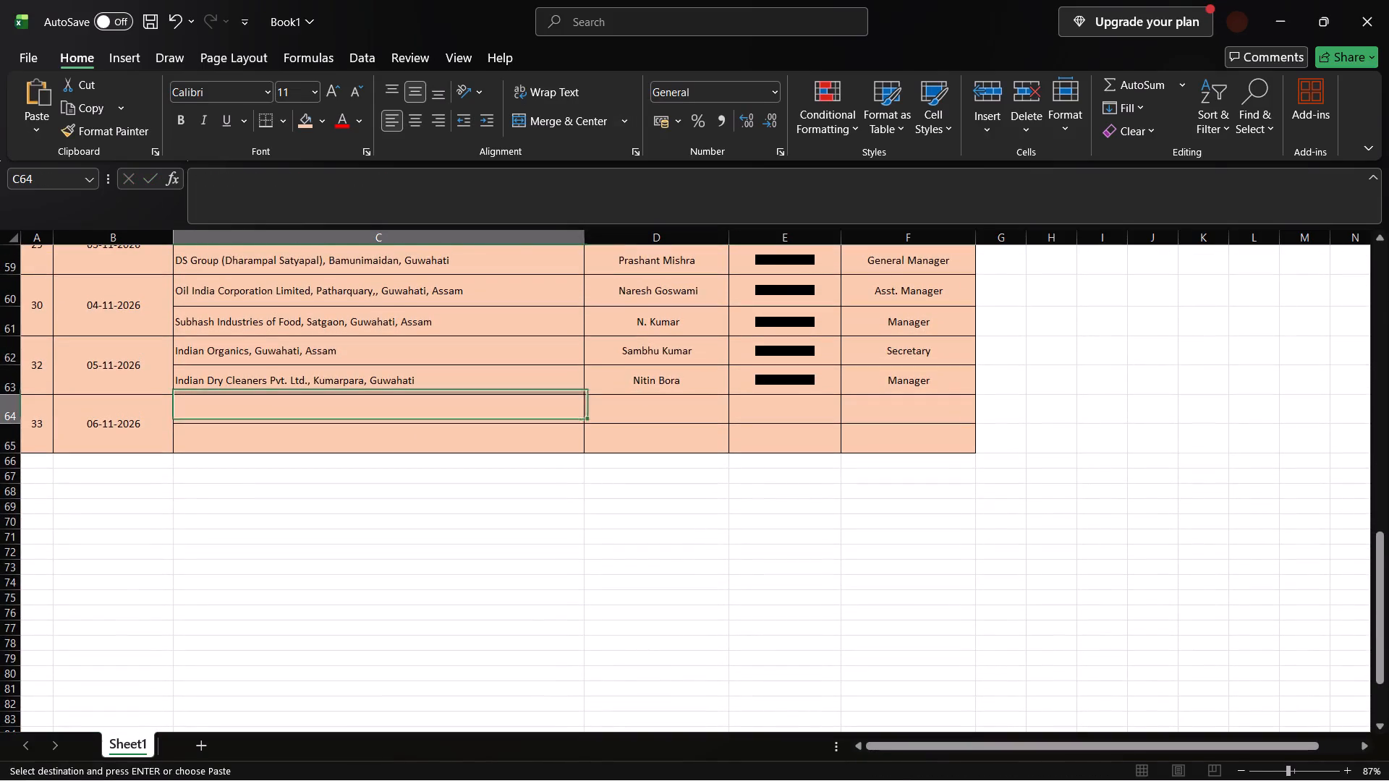
key("ctrl+v")
left_click(451, 404)
Copy the Sun Pharma Laboratories Ltd. company and contact details from C39:F39 into C65:F65.
scroll(451, 404, "up", 3)
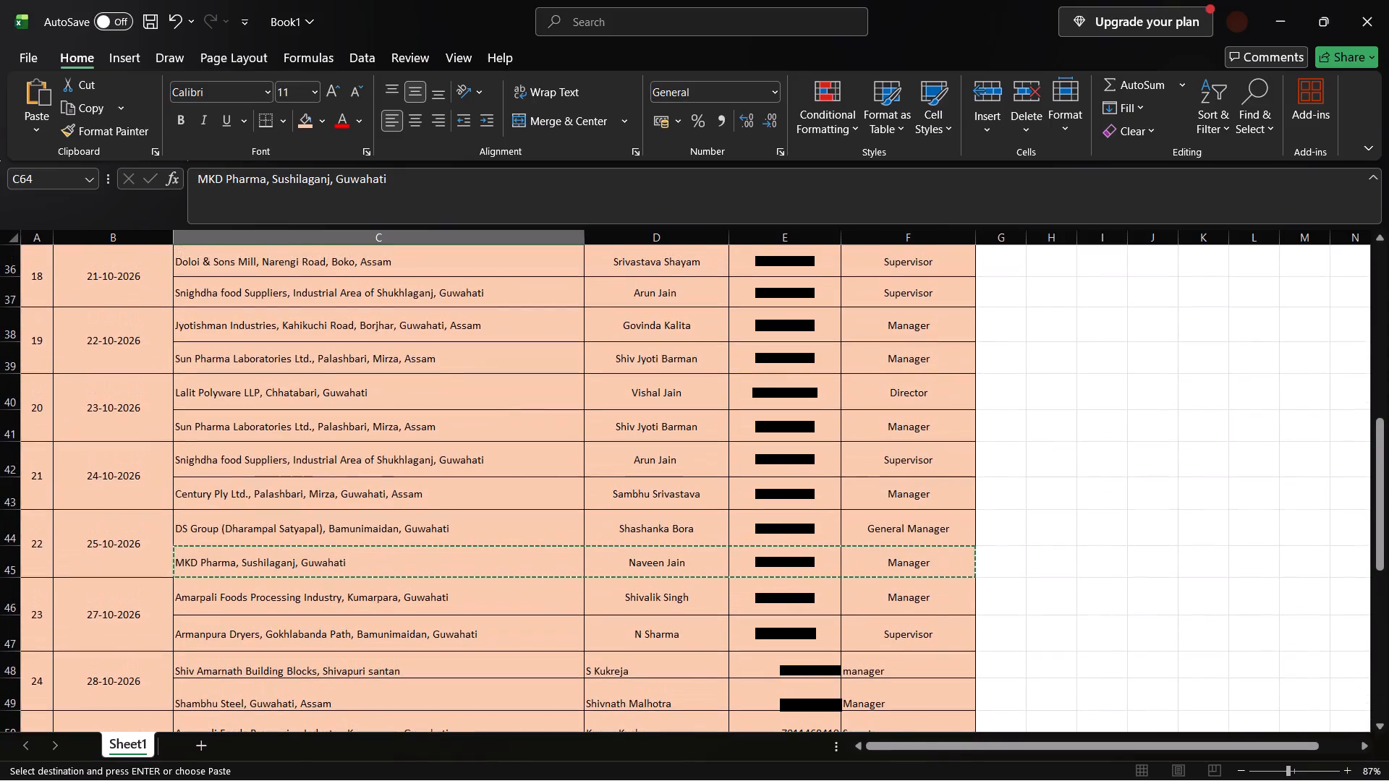
left_click_drag(312, 357, 900, 363)
key("ctrl+c")
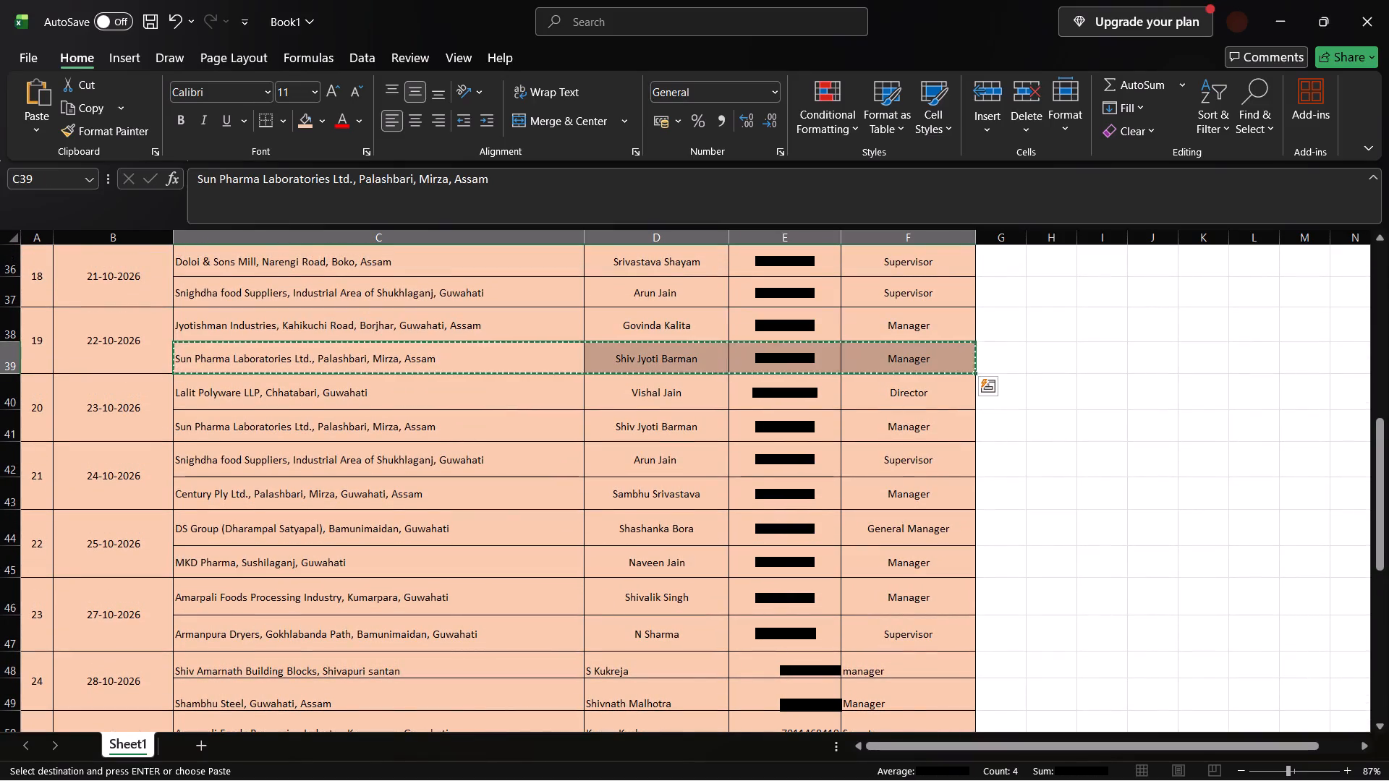
scroll(900, 363, "down", 3)
scroll(900, 363, "up", 1)
scroll(900, 363, "down", 1)
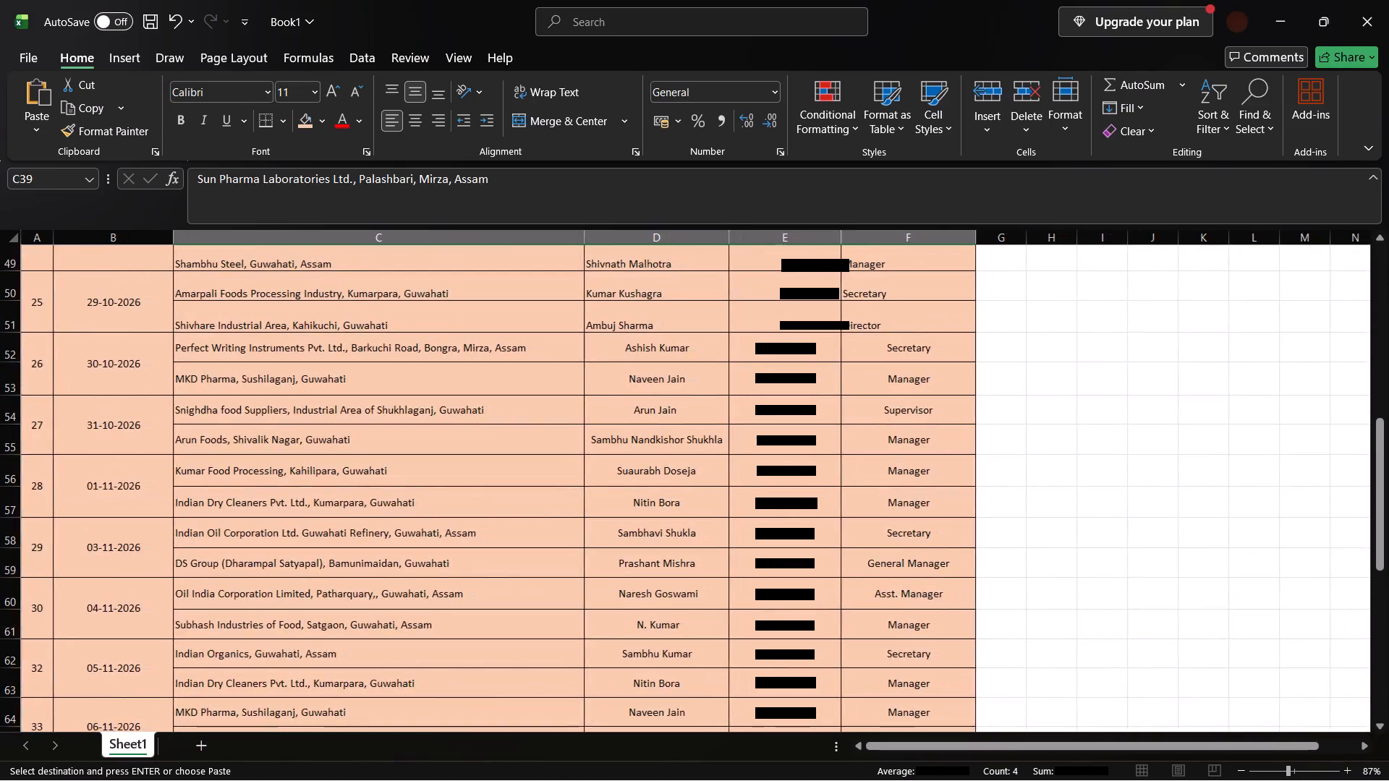
scroll(765, 427, "down", 2)
left_click(479, 466)
key("ctrl+v")
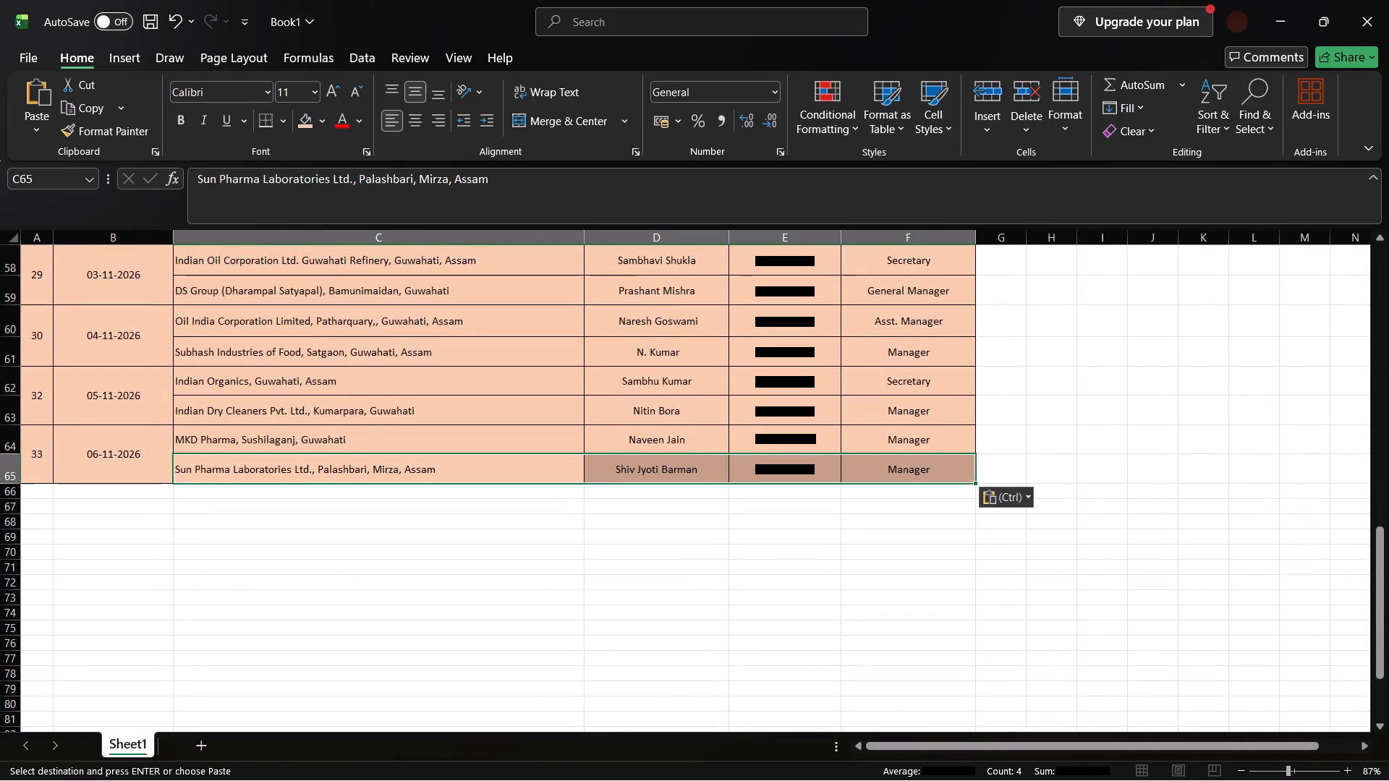
Centre the contact person, phone and designation cells D48:F51 both vertically and horizontally.
scroll(479, 466, "up", 3)
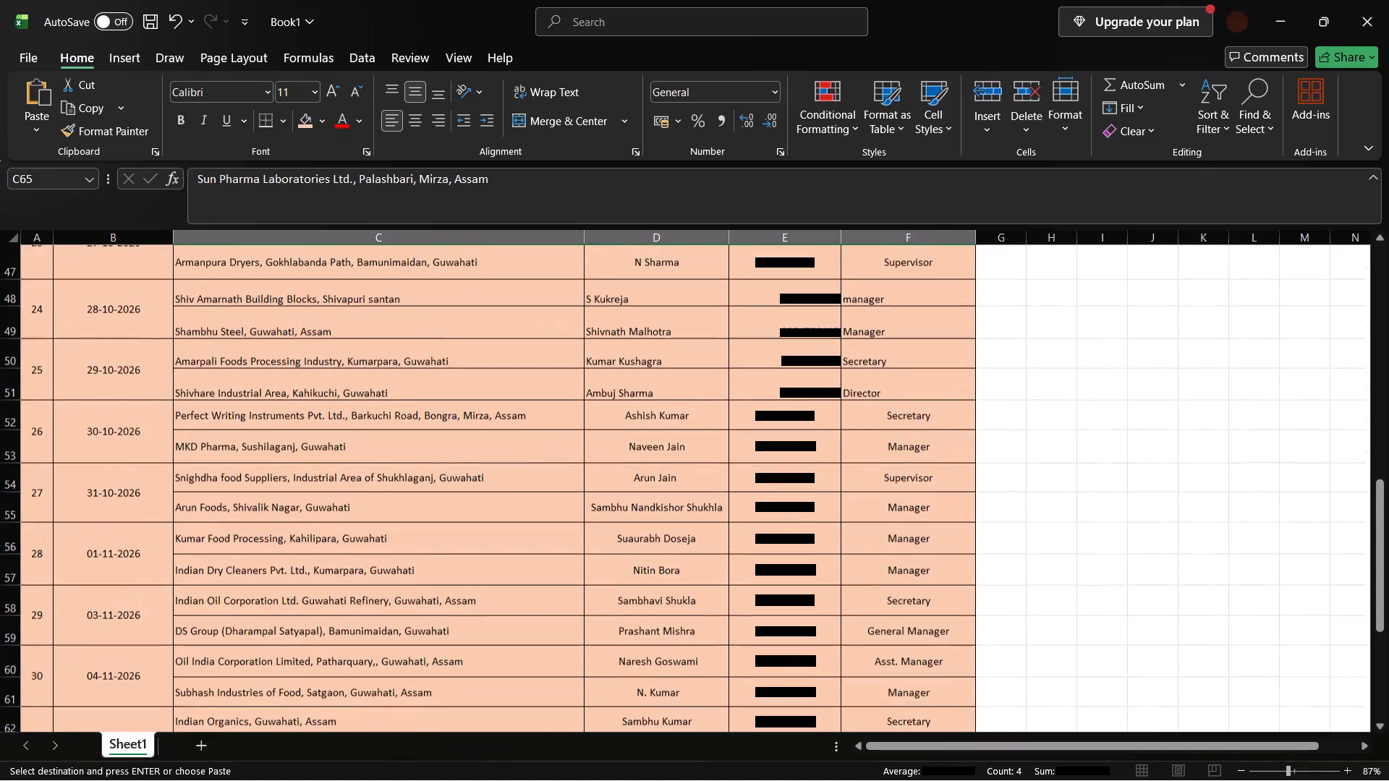
left_click_drag(649, 298, 880, 409)
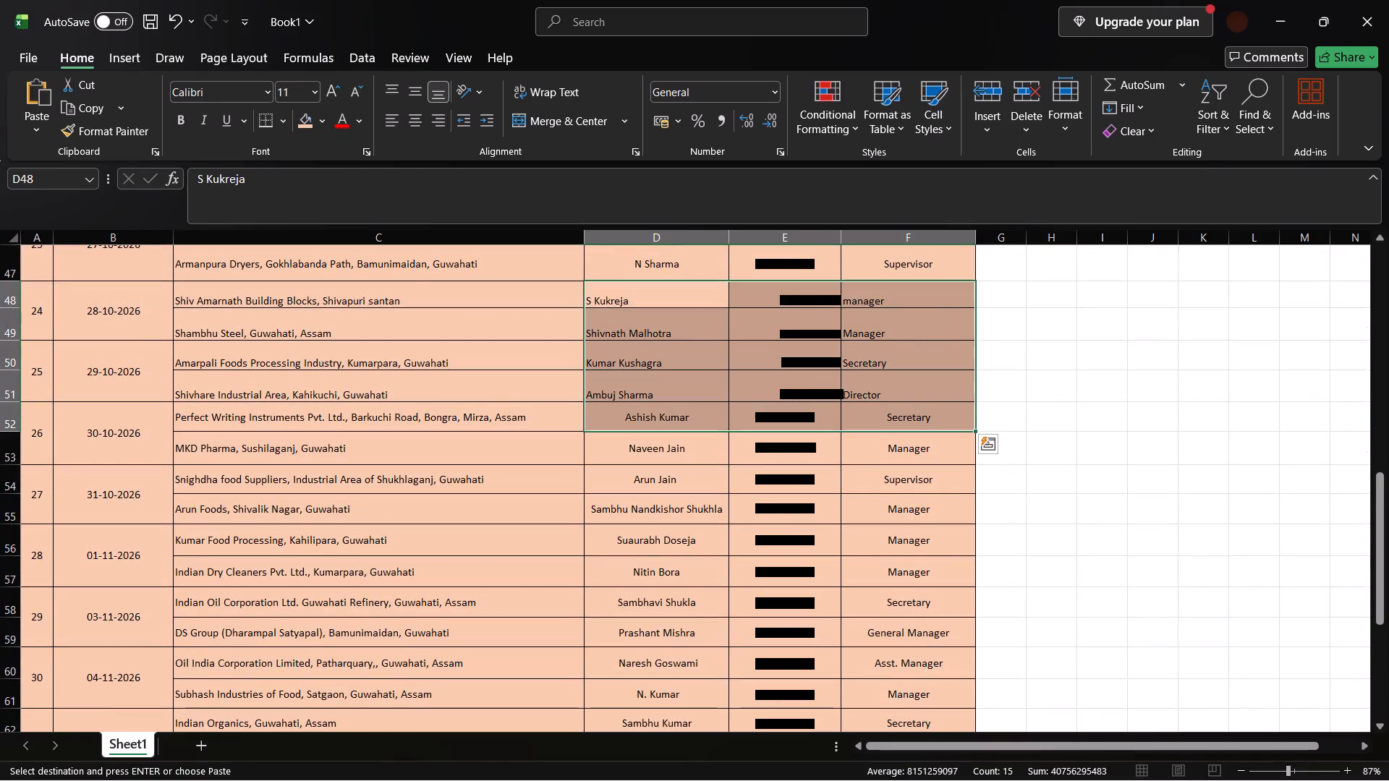
left_click_drag(679, 294, 891, 388)
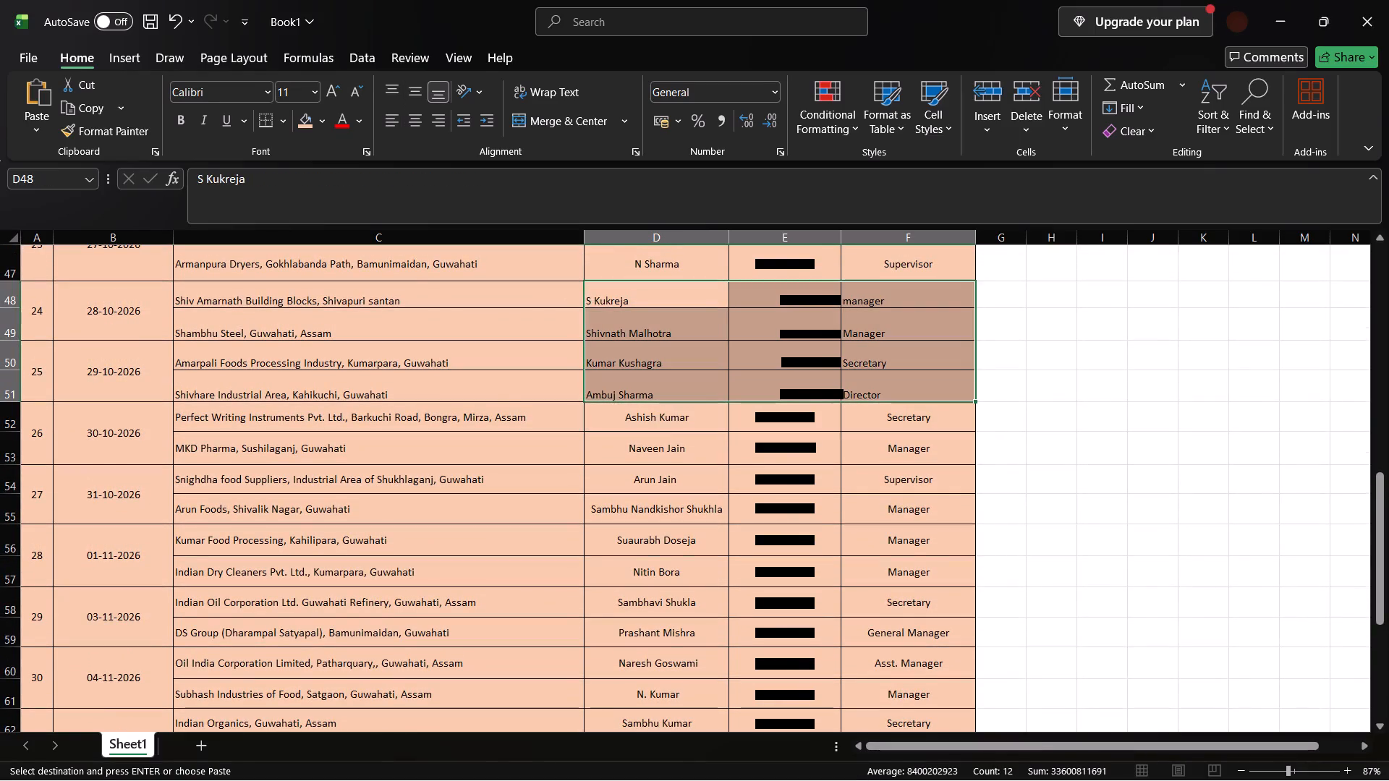
left_click(407, 85)
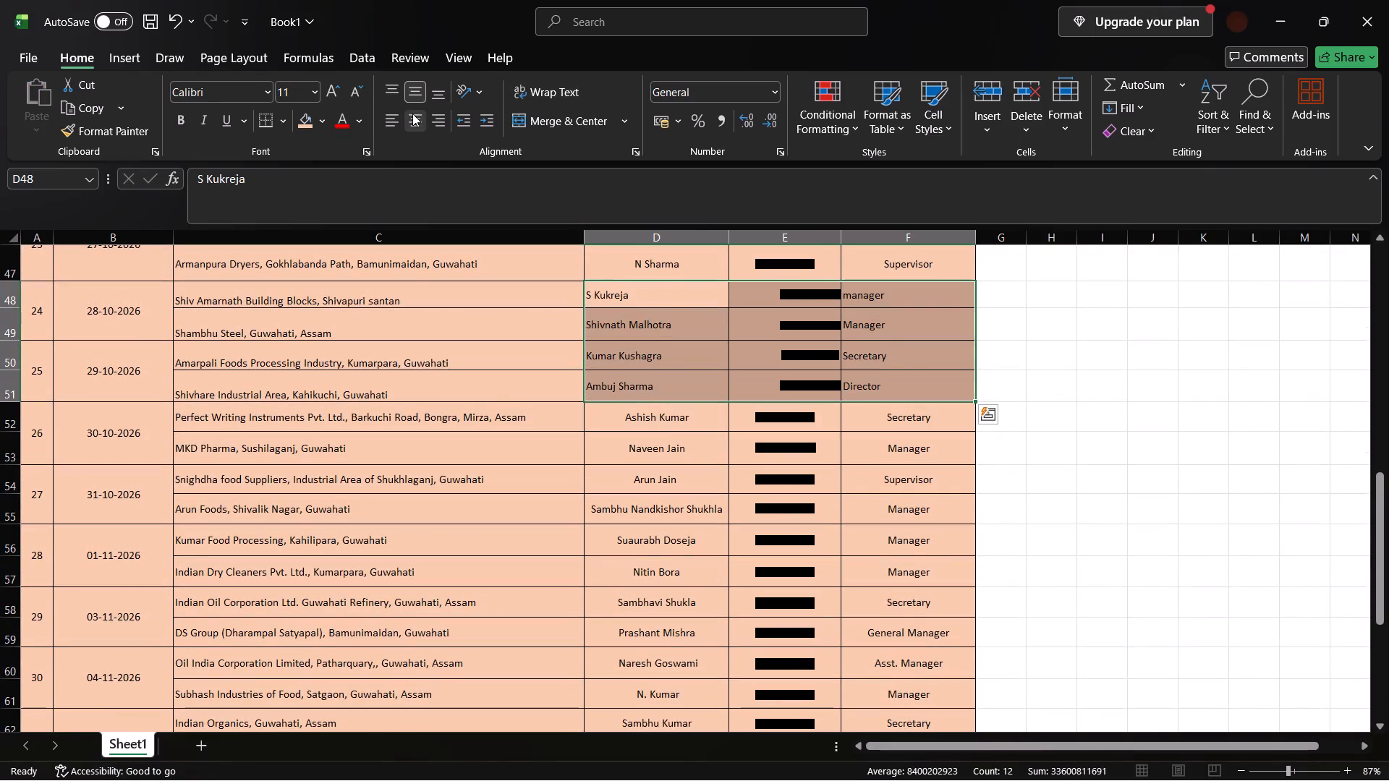
left_click(414, 114)
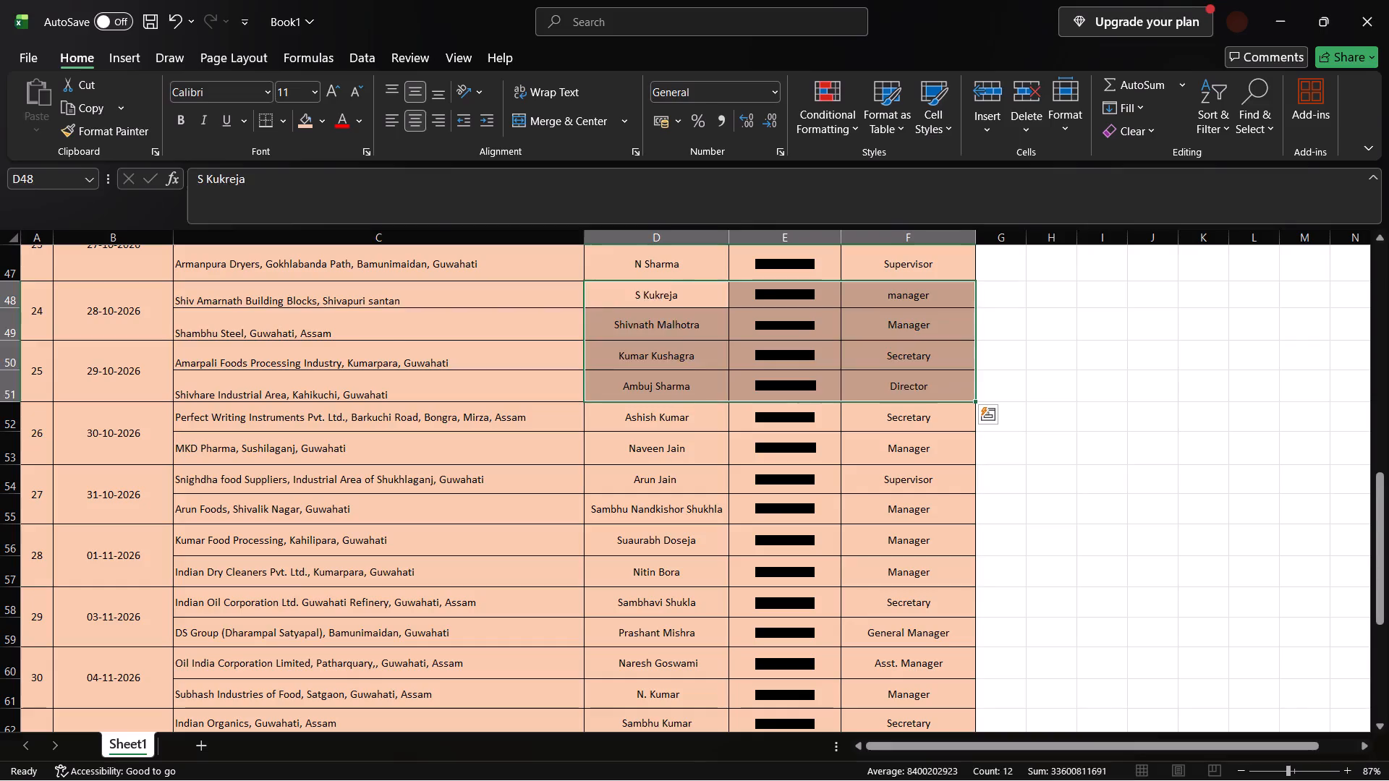
Middle-align the company details in C48:C51 vertically, keeping the text left-aligned horizontally.
left_click_drag(281, 291, 287, 414)
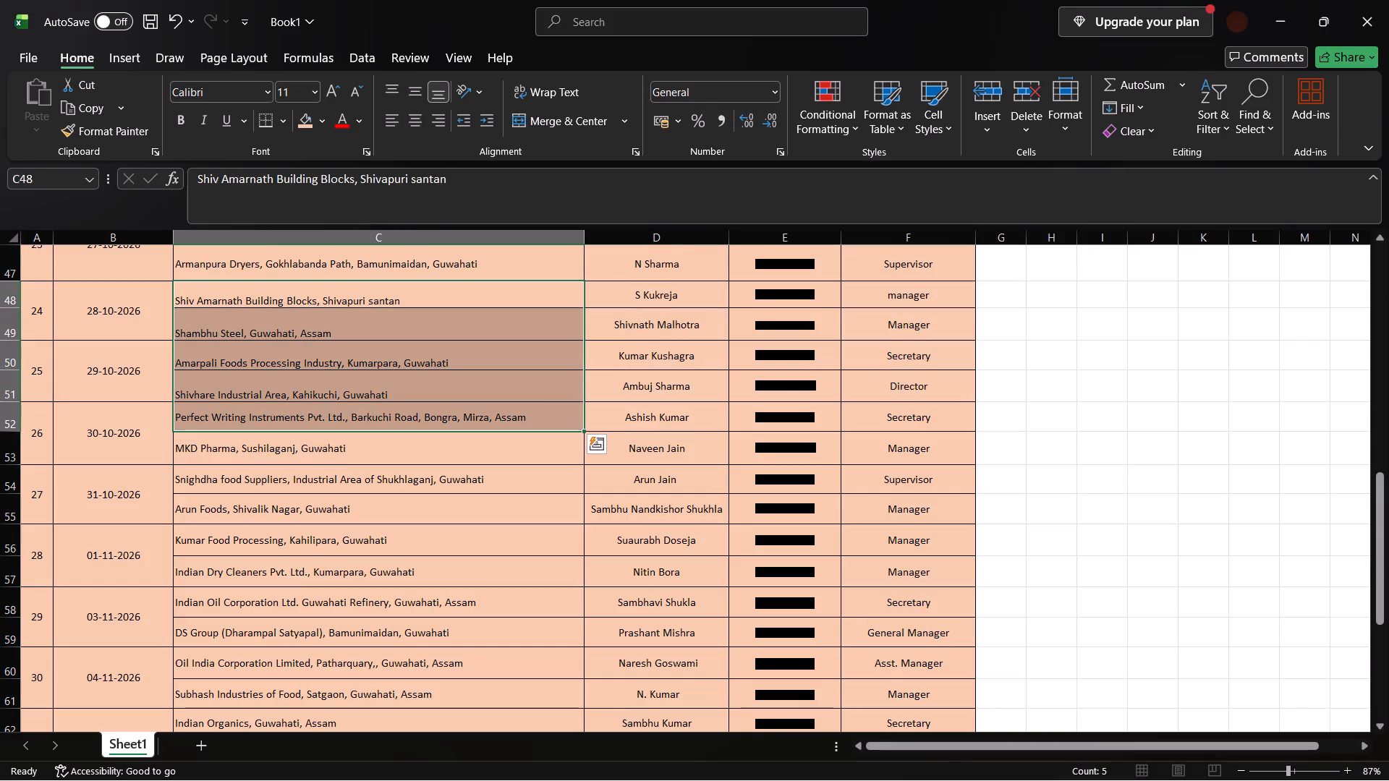
left_click_drag(278, 292, 274, 375)
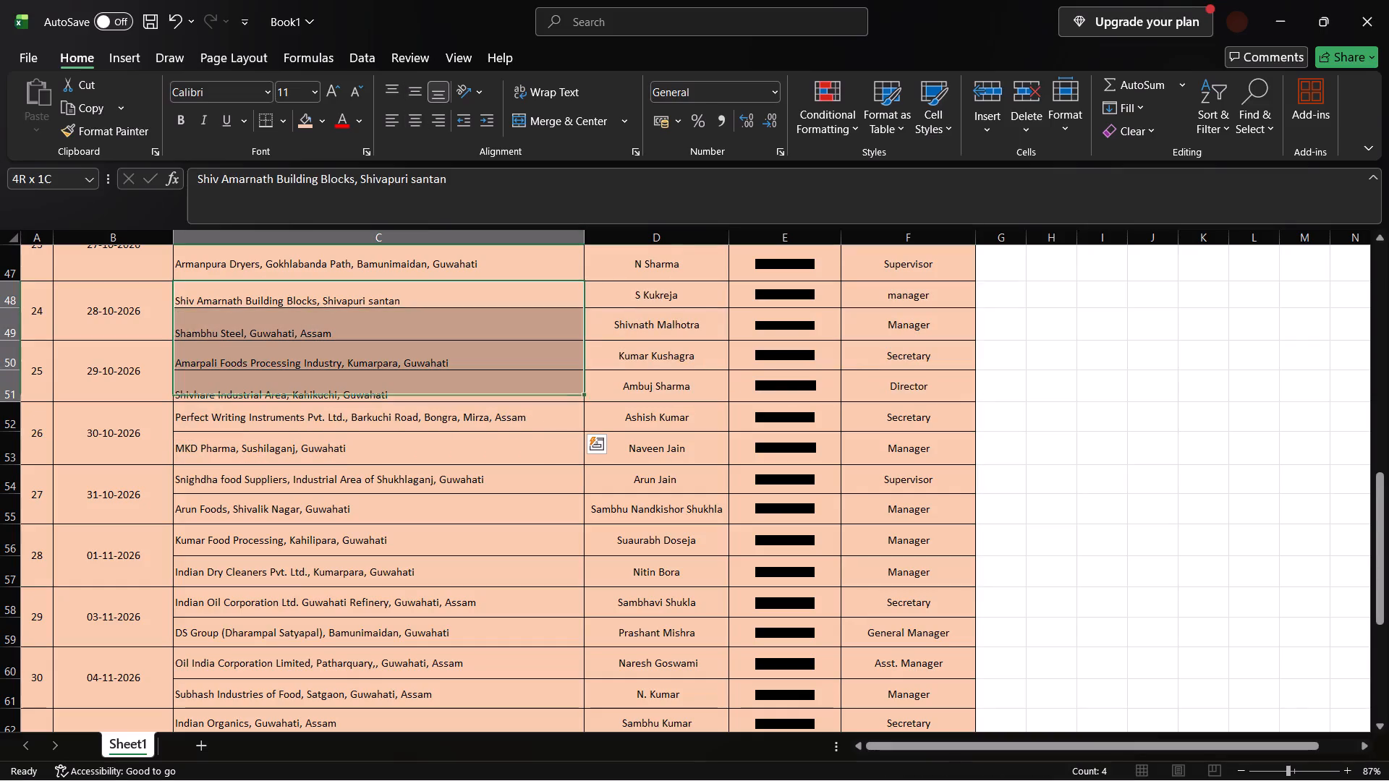
left_click_drag(274, 375, 271, 392)
left_click(417, 88)
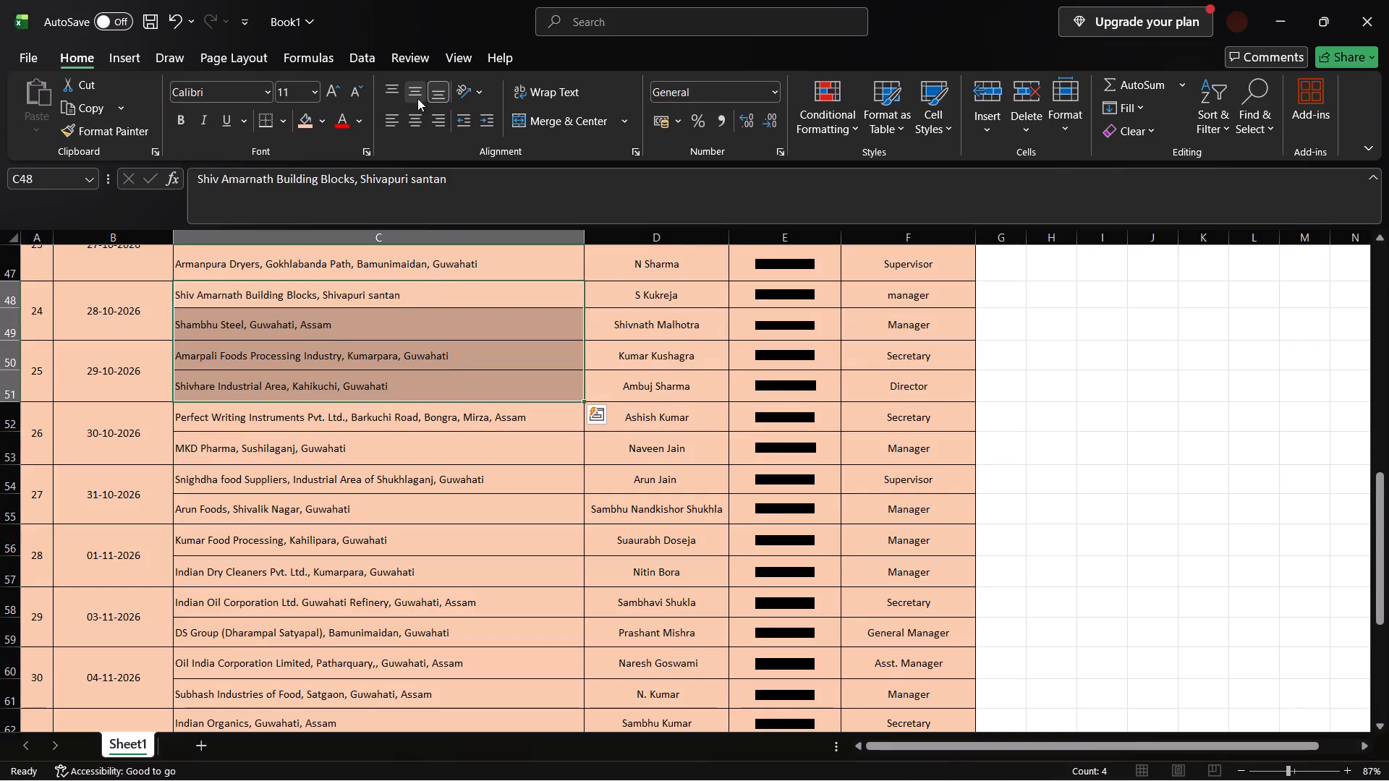
left_click(417, 118)
left_click(417, 118)
triple_click(394, 118)
double_click(394, 118)
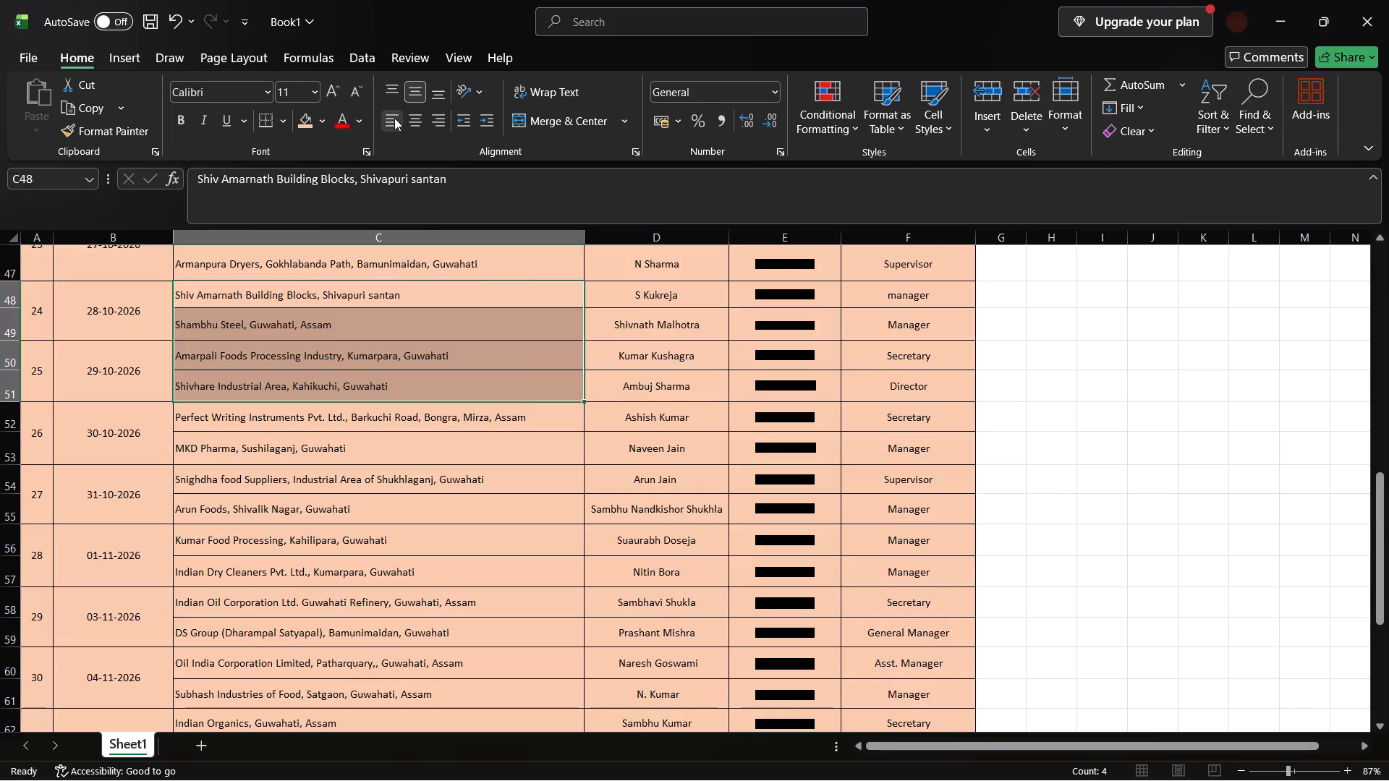
left_click(474, 337)
Save the Book1 workbook.
scroll(474, 337, "up", 4)
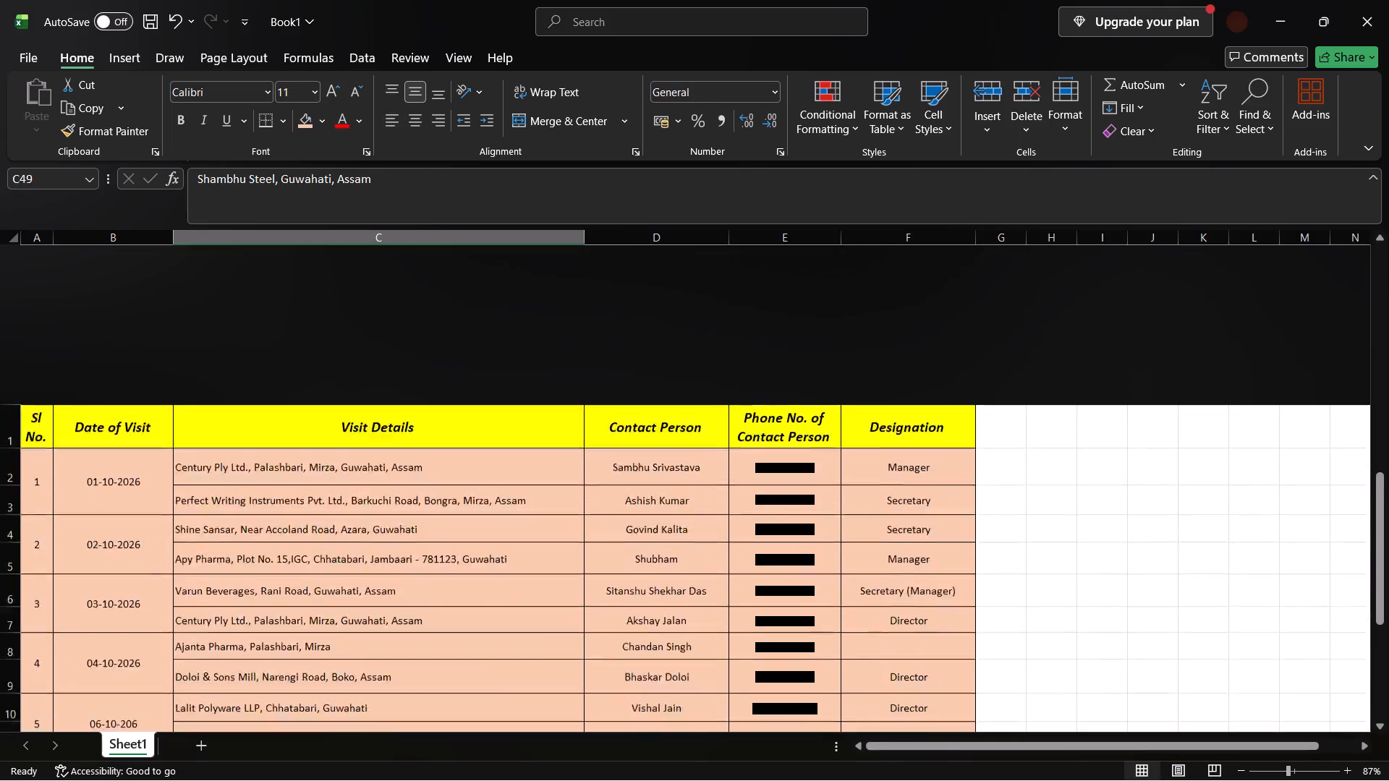
left_click(149, 27)
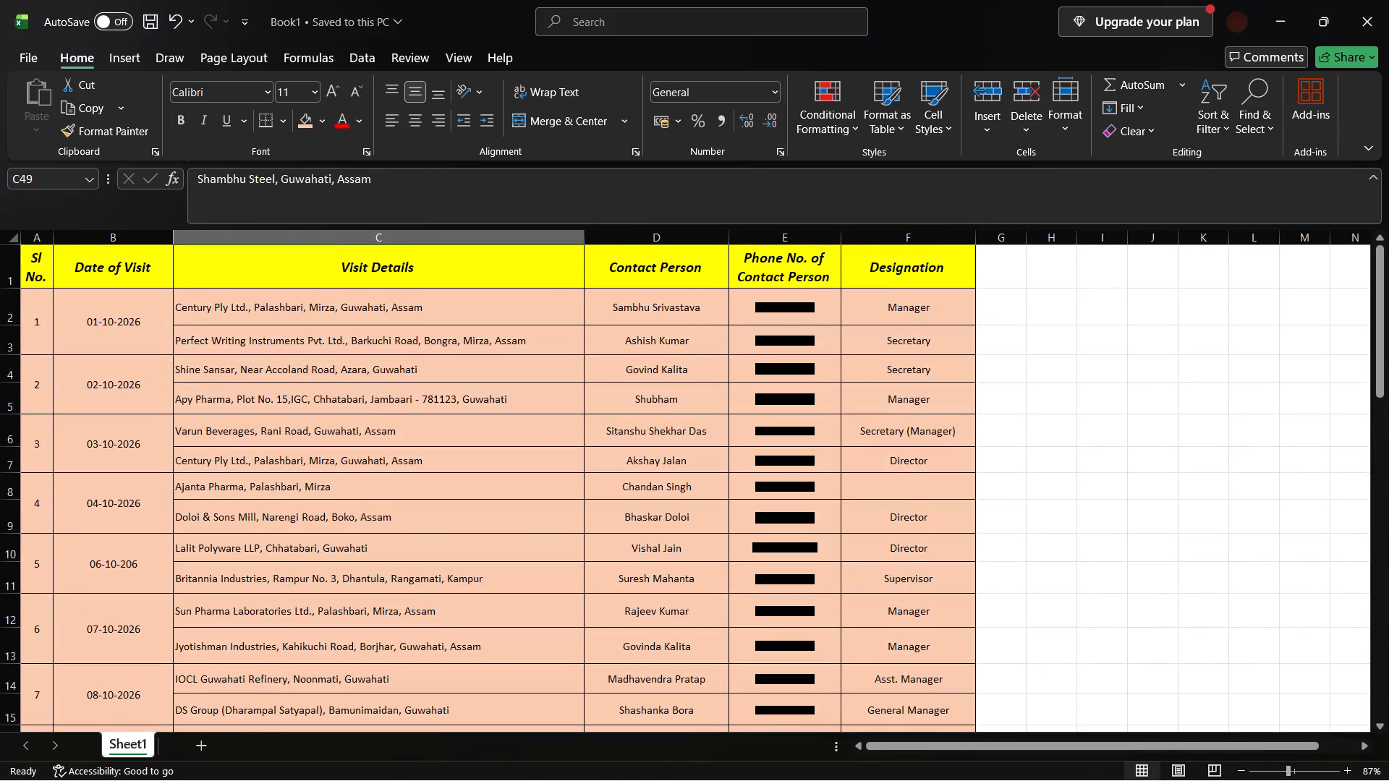